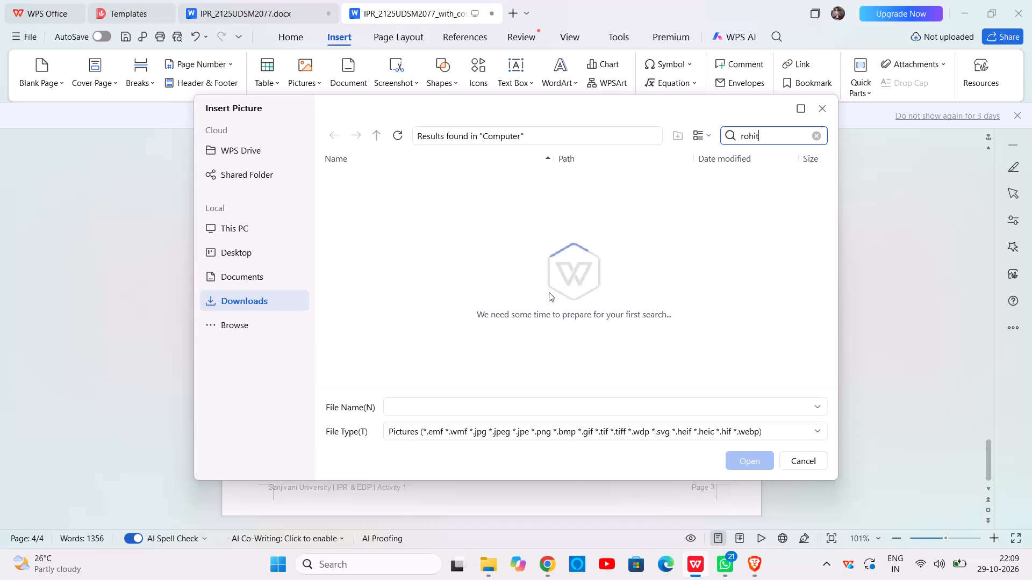
Clear the search term in the Insert Picture dialog so it lists the Downloads folder again.
scroll(549, 292, "up", 1)
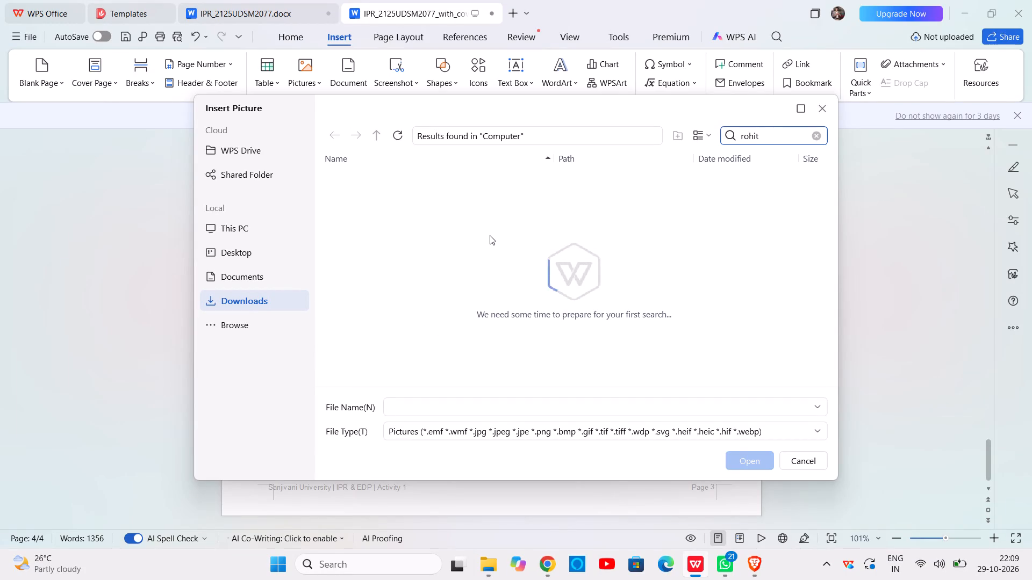
left_click(814, 134)
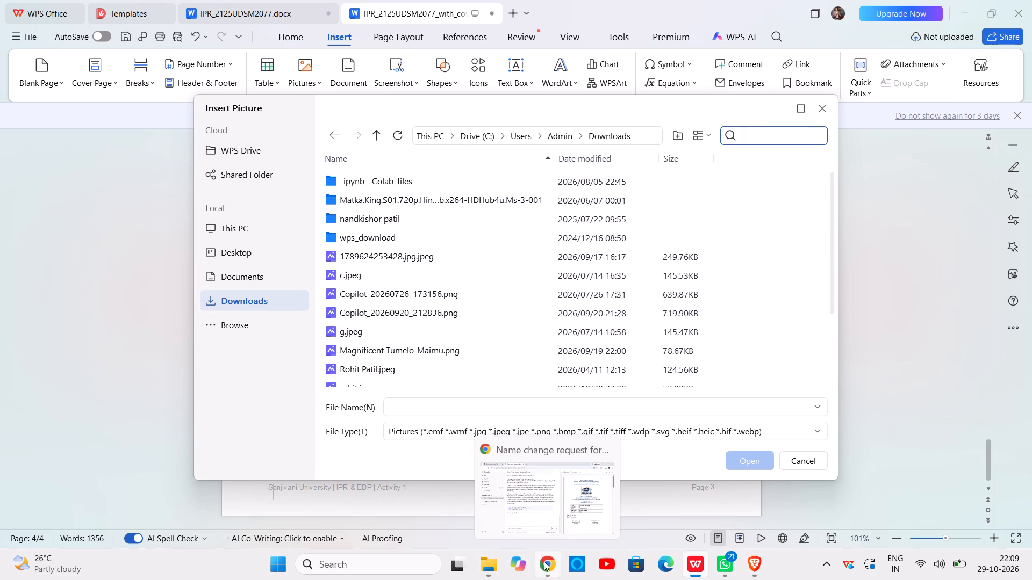
Switch to File Explorer and check the Downloads folder for the rohit signature image.
left_click(493, 567)
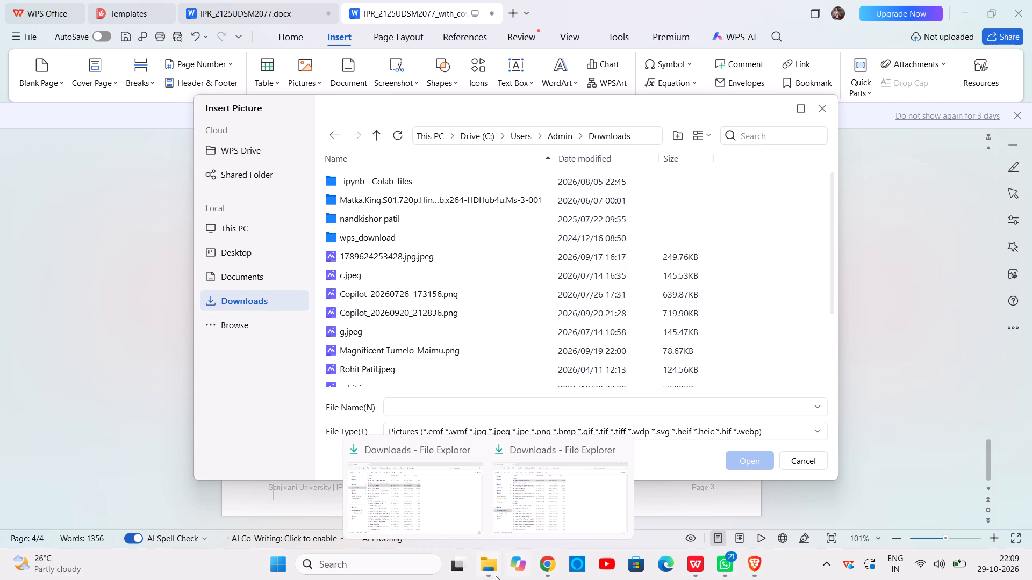
left_click(486, 570)
left_click(483, 563)
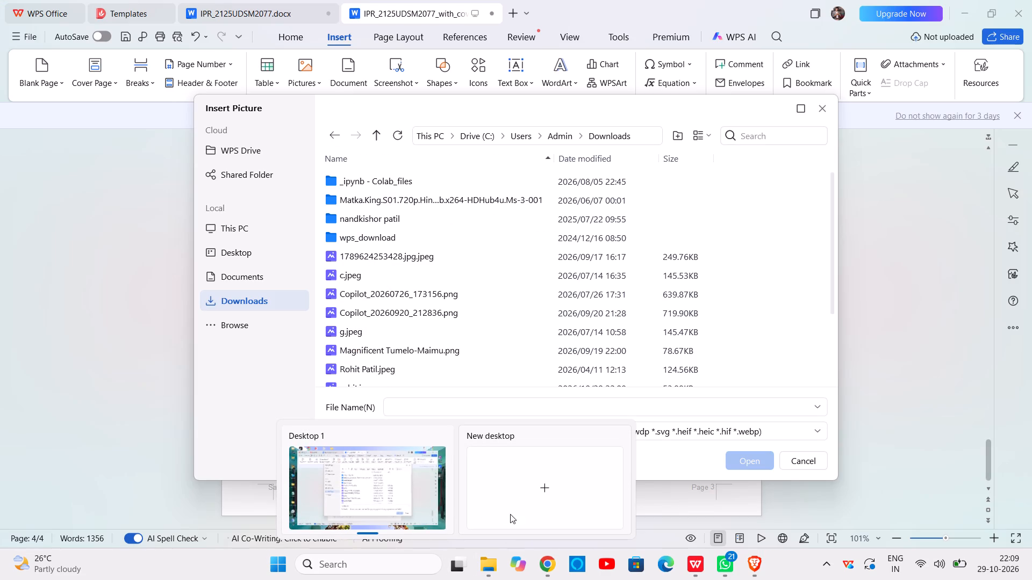
left_click(480, 569)
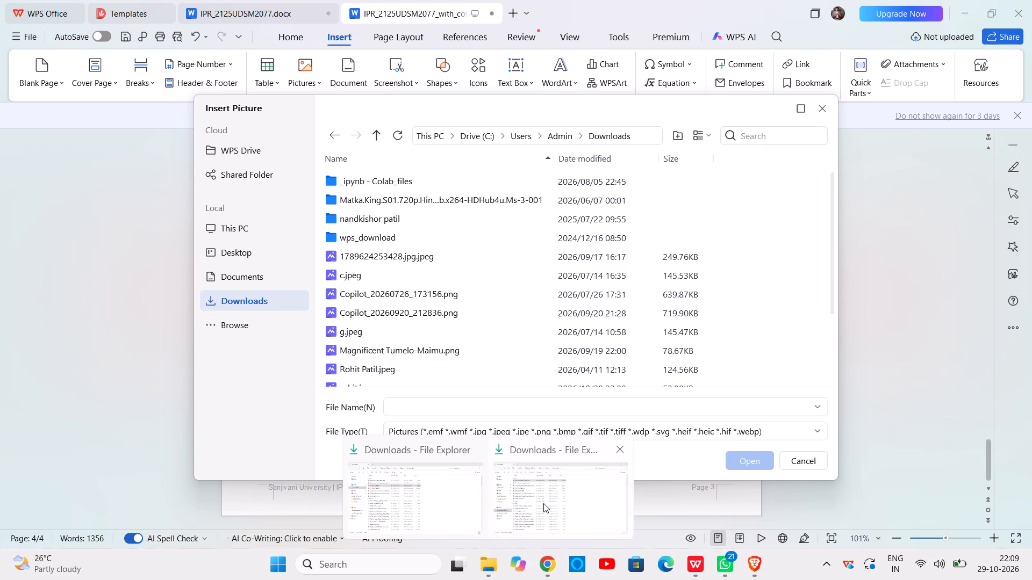
left_click(550, 499)
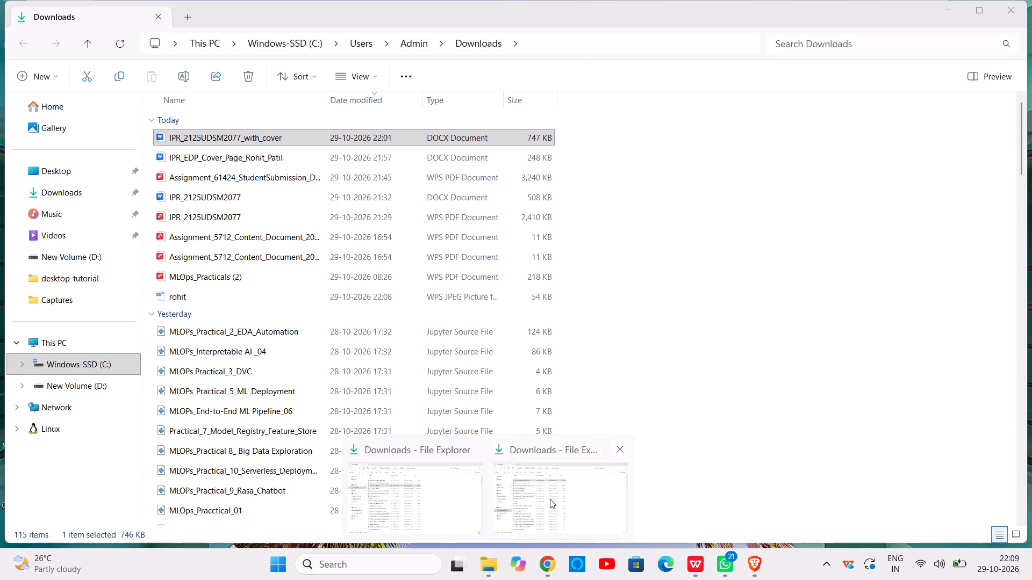
left_click(99, 192)
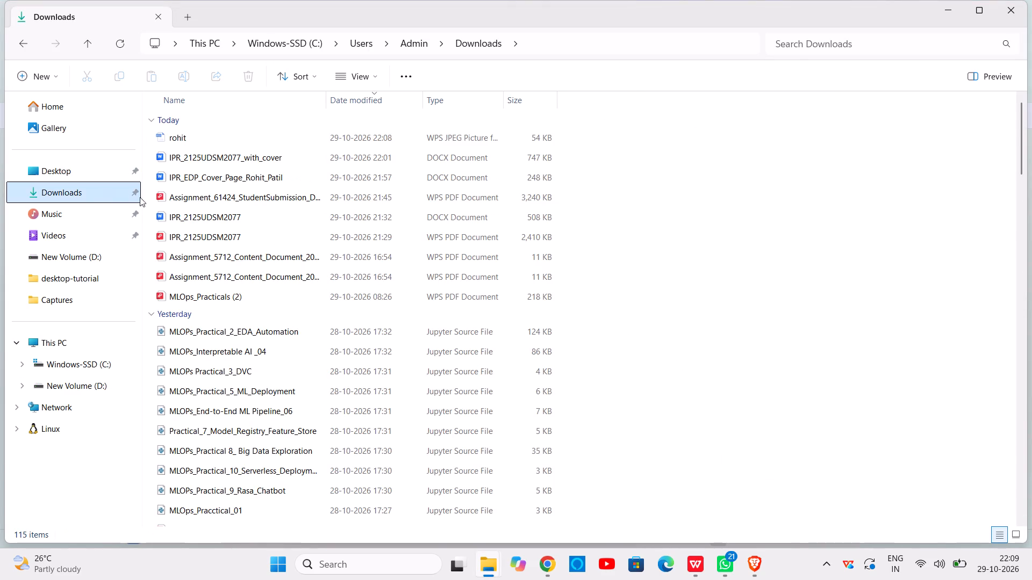
scroll(242, 295, "up", 1)
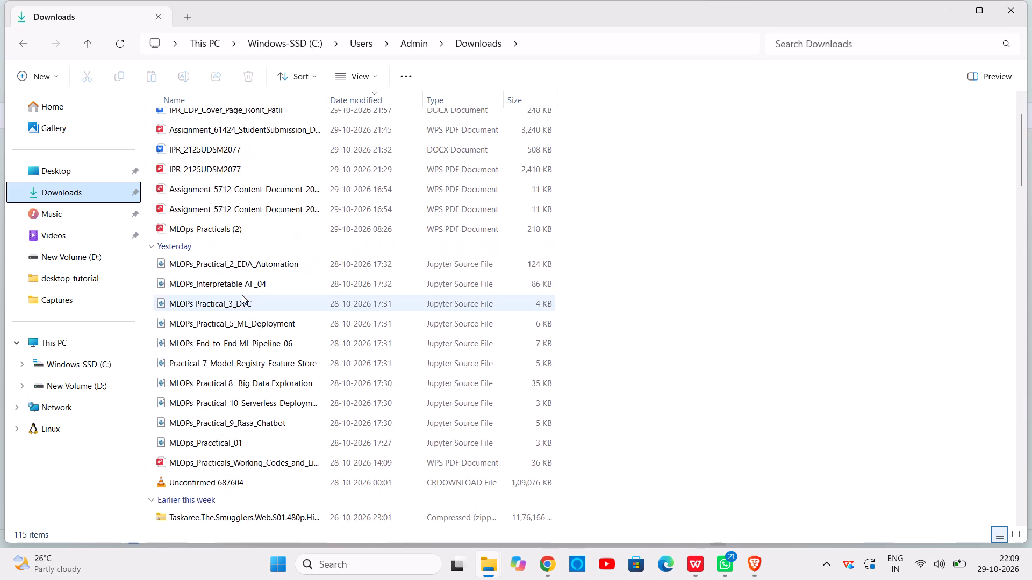
scroll(242, 295, "up", 1)
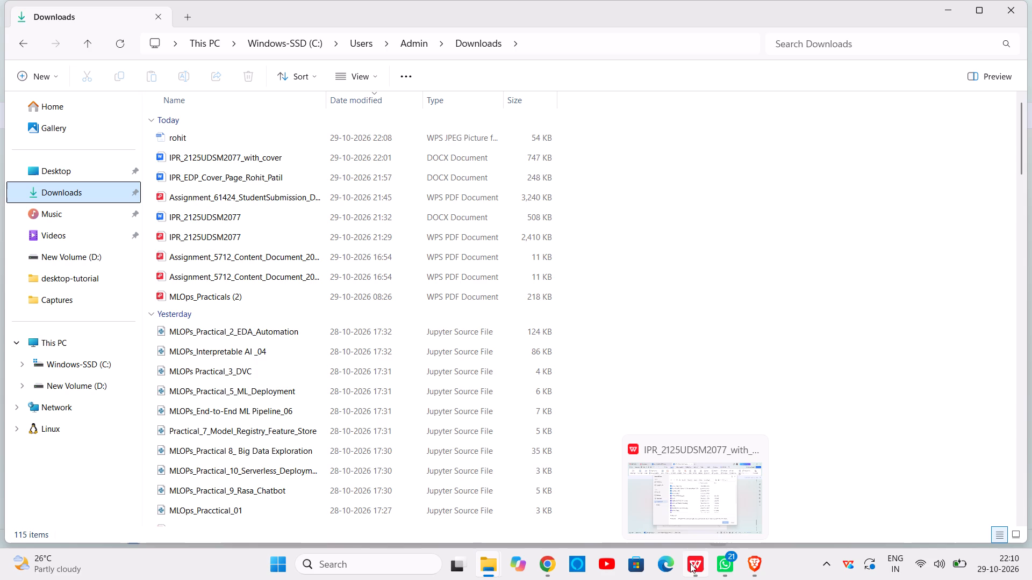
Return to the WPS document and insert the picture rohit.jpeg from Downloads above the signature block.
left_click(698, 494)
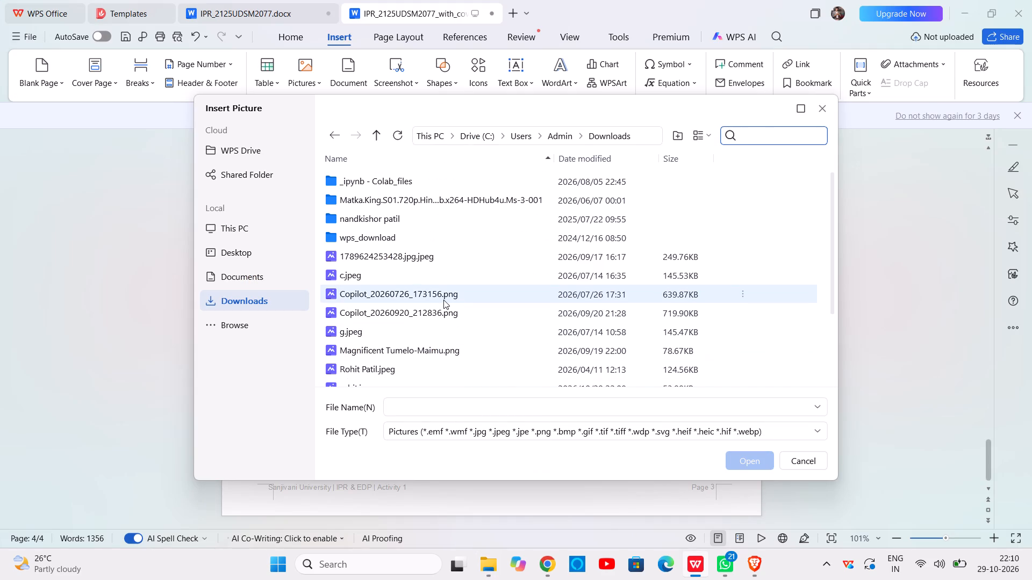
scroll(443, 300, "up", 1)
scroll(443, 300, "down", 1)
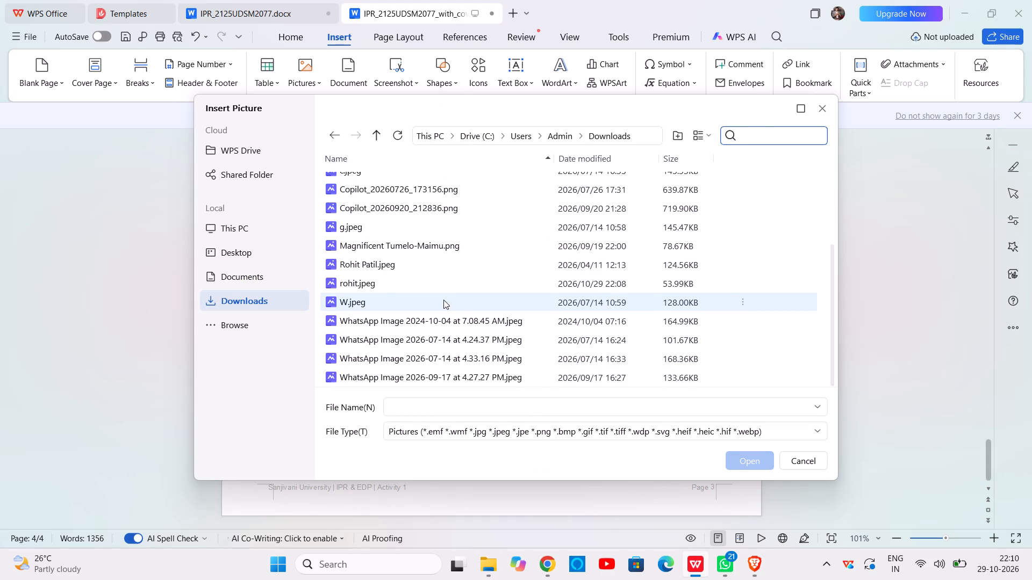
scroll(443, 300, "down", 1)
left_click(408, 280)
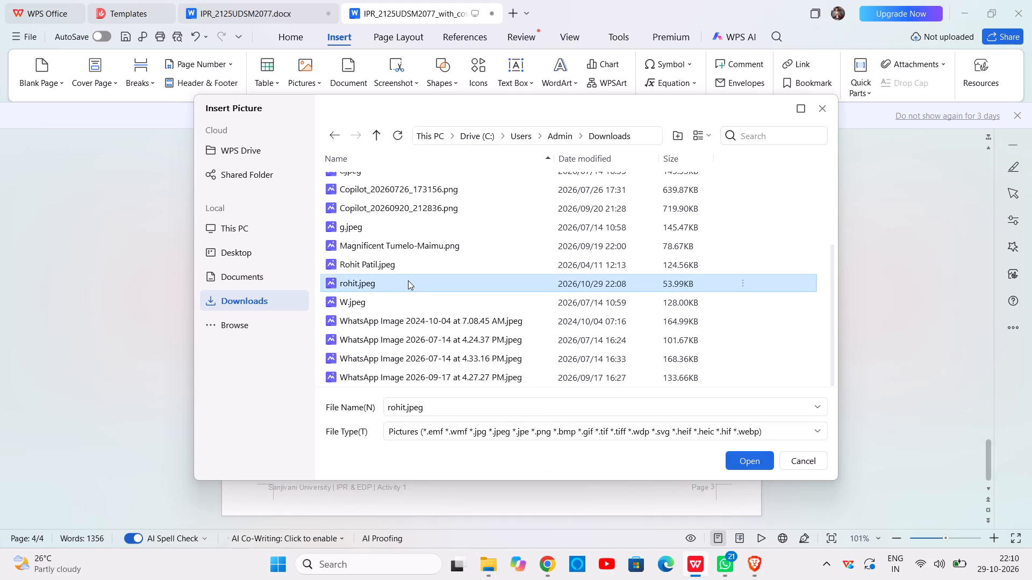
left_click(746, 459)
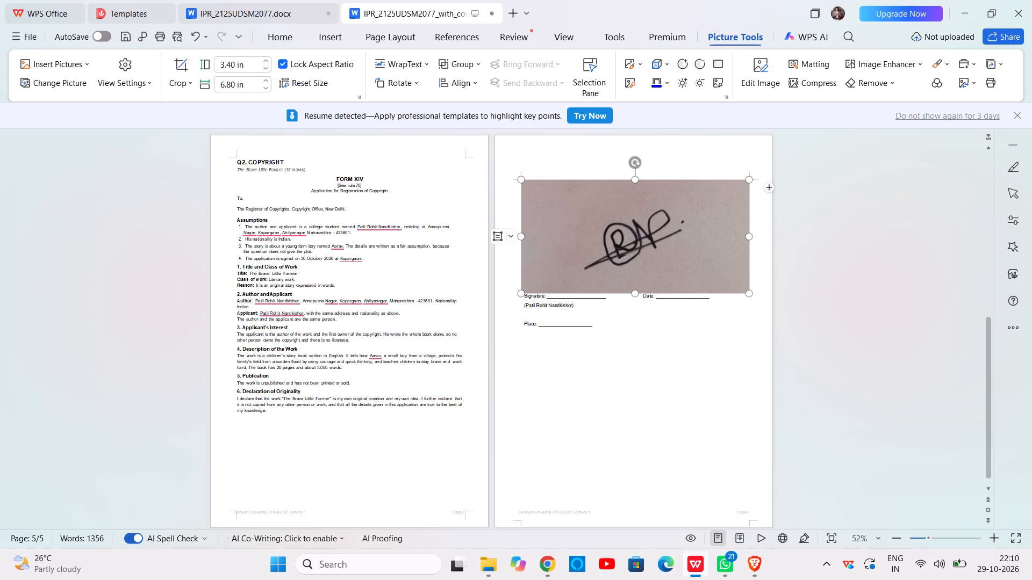
Resize the inserted signature picture proportionally to about 0.82 in high by 1.64 in wide.
left_click_drag(748, 178, 623, 238)
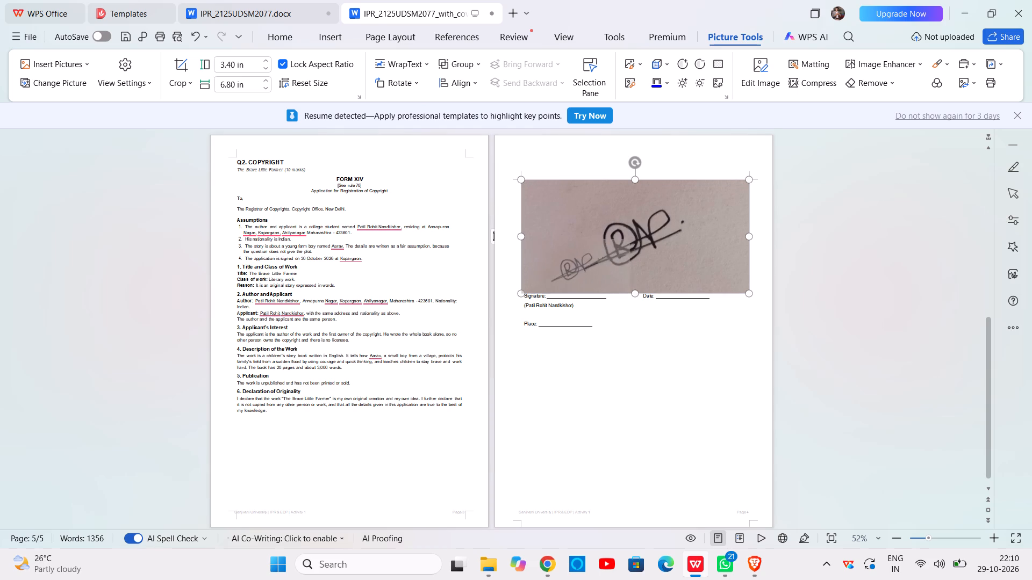
left_click_drag(623, 238, 585, 260)
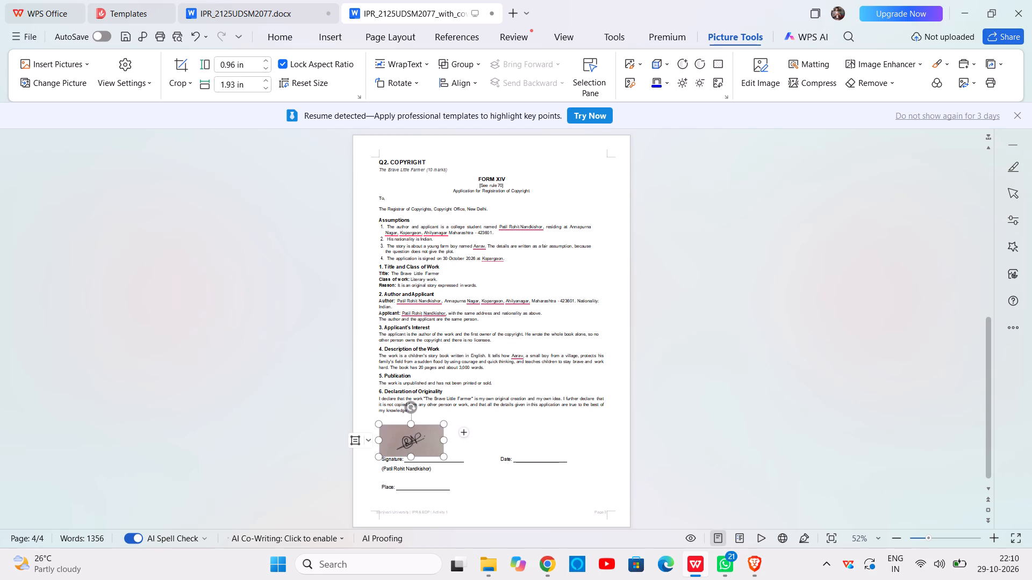
left_click_drag(381, 425, 427, 444)
left_click_drag(427, 444, 423, 451)
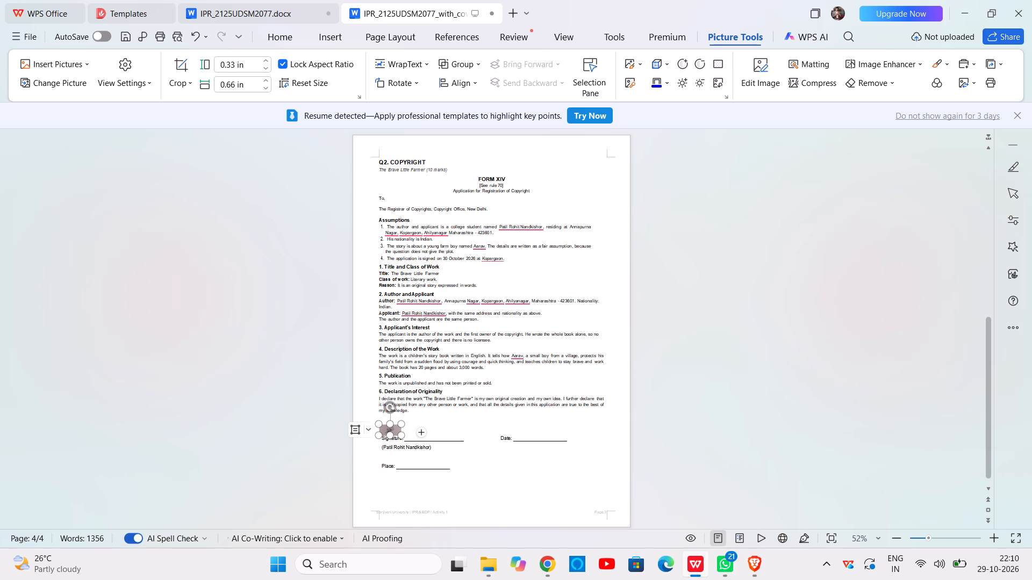
left_click_drag(393, 430, 421, 429)
left_click_drag(403, 435, 434, 433)
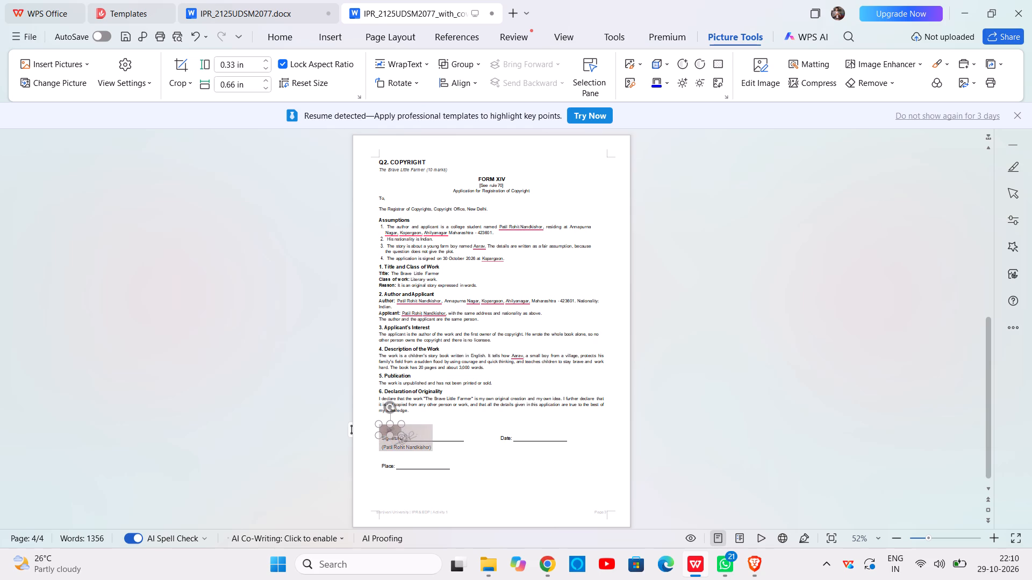
left_click_drag(434, 433, 435, 429)
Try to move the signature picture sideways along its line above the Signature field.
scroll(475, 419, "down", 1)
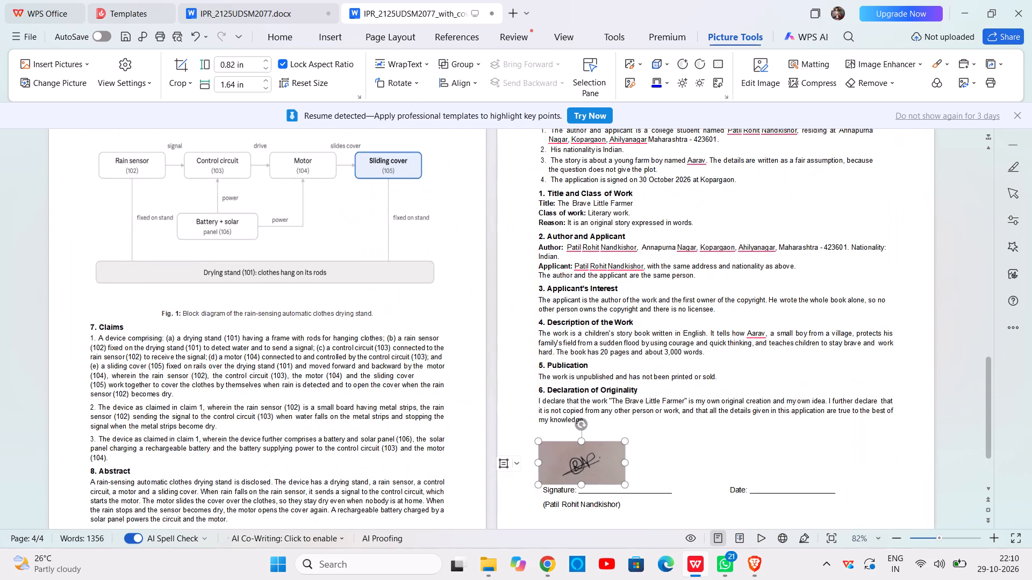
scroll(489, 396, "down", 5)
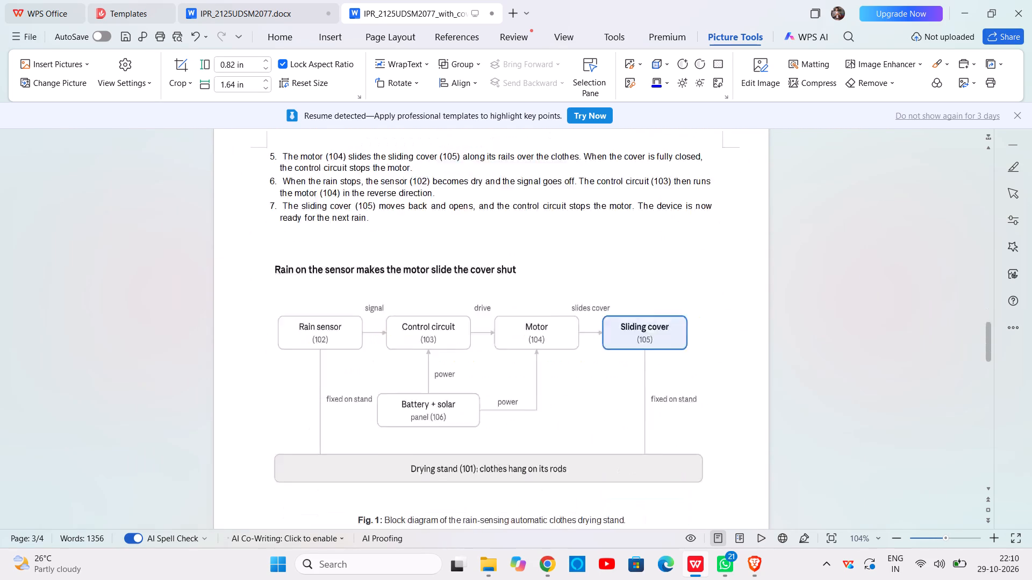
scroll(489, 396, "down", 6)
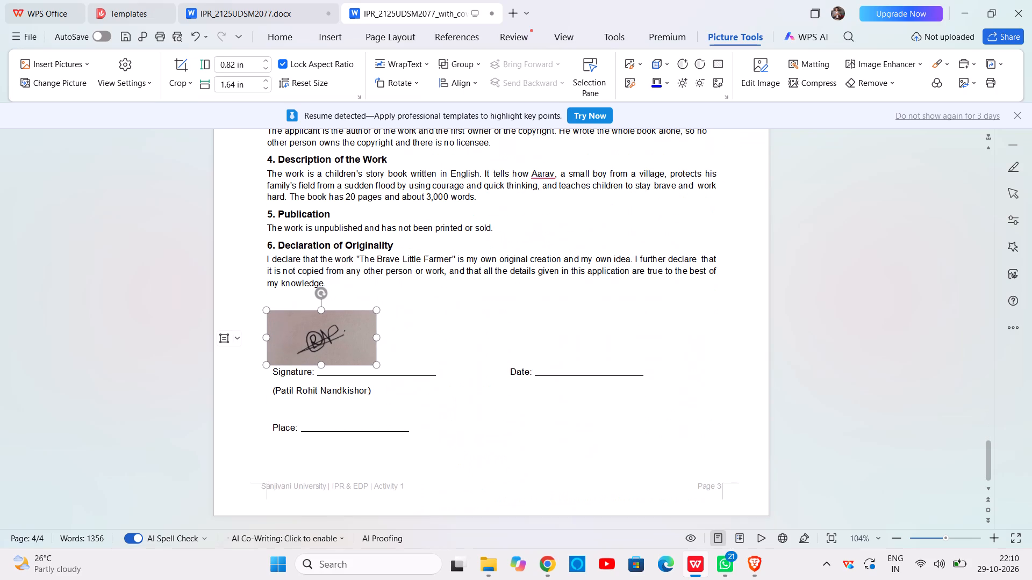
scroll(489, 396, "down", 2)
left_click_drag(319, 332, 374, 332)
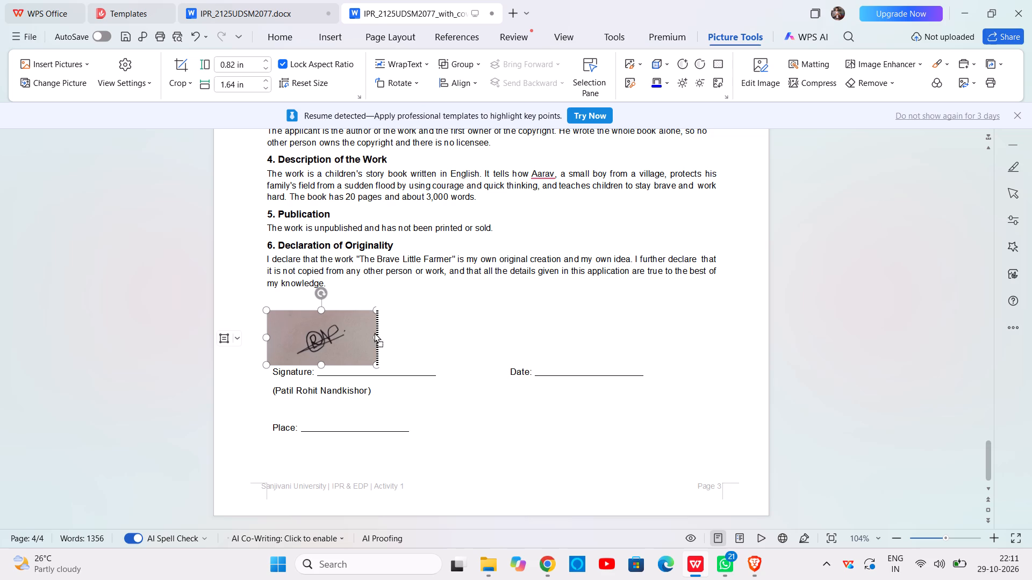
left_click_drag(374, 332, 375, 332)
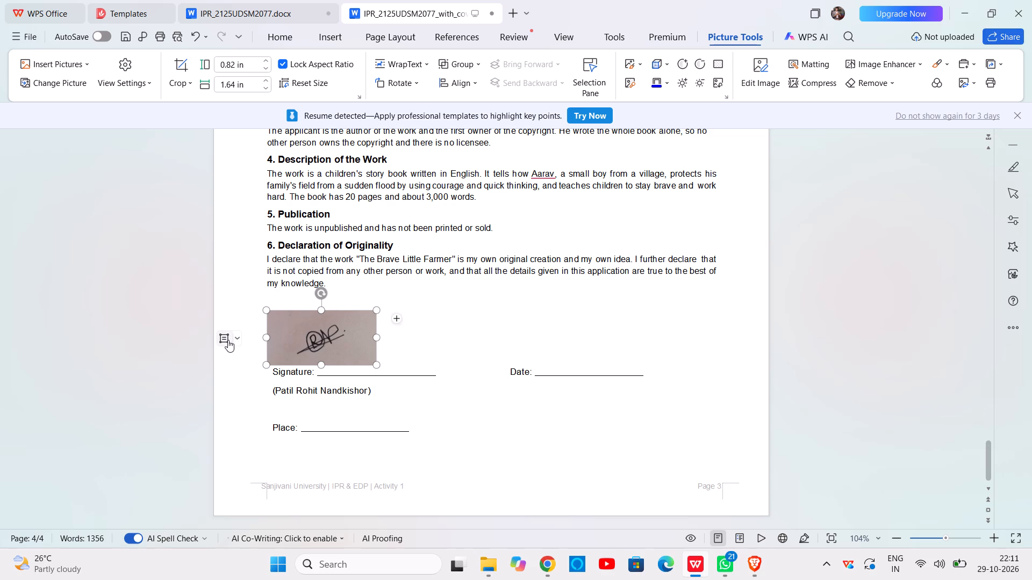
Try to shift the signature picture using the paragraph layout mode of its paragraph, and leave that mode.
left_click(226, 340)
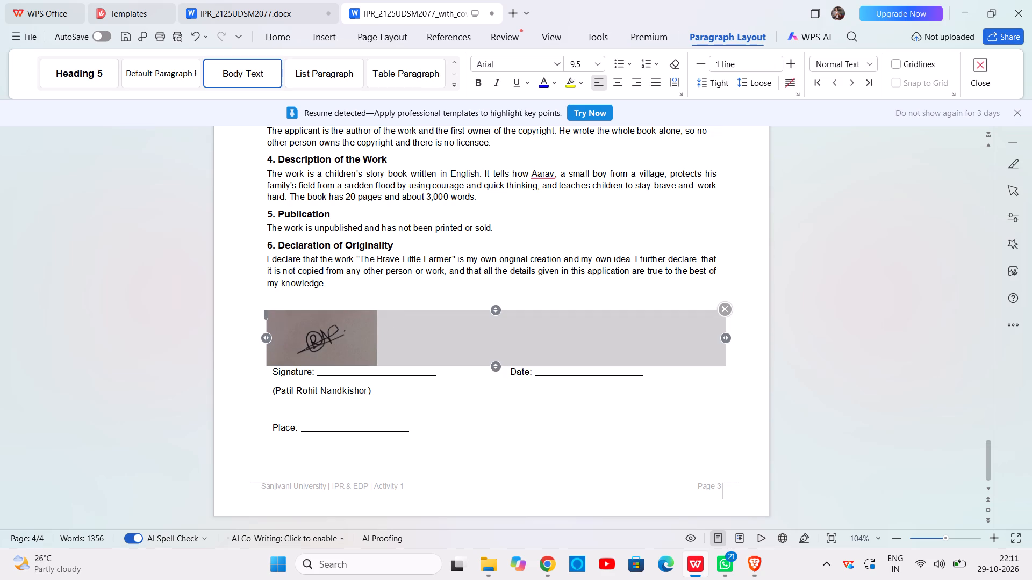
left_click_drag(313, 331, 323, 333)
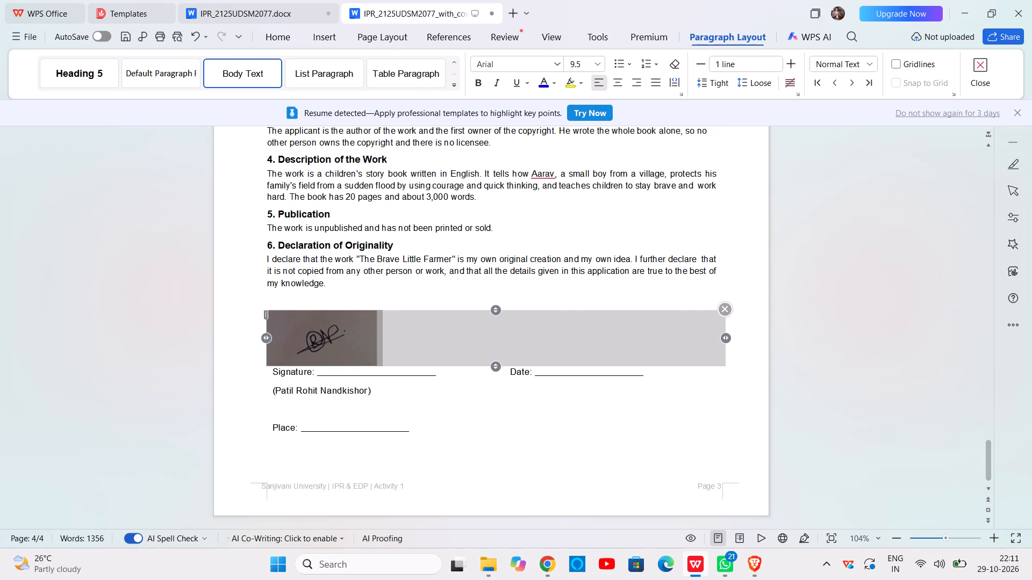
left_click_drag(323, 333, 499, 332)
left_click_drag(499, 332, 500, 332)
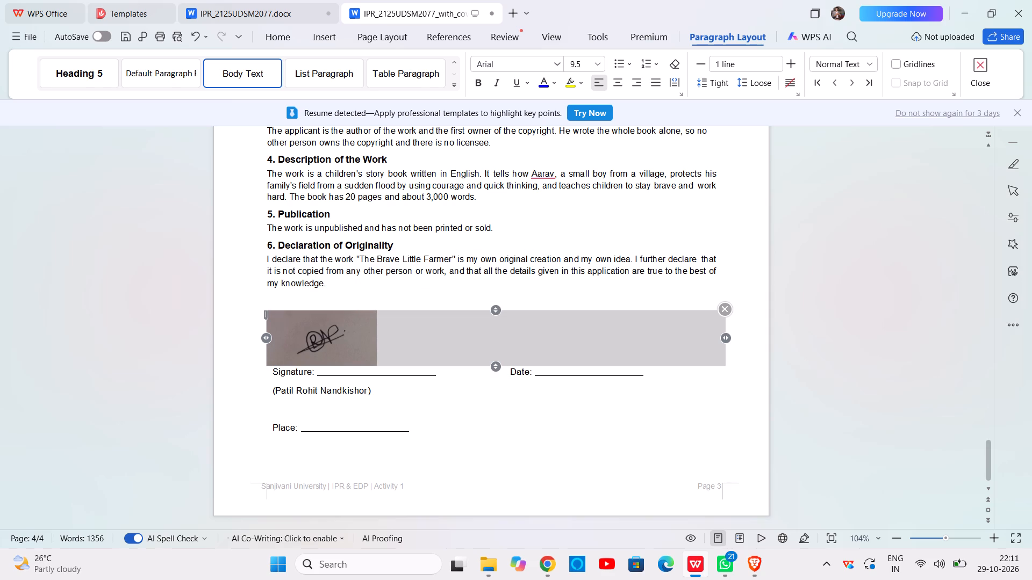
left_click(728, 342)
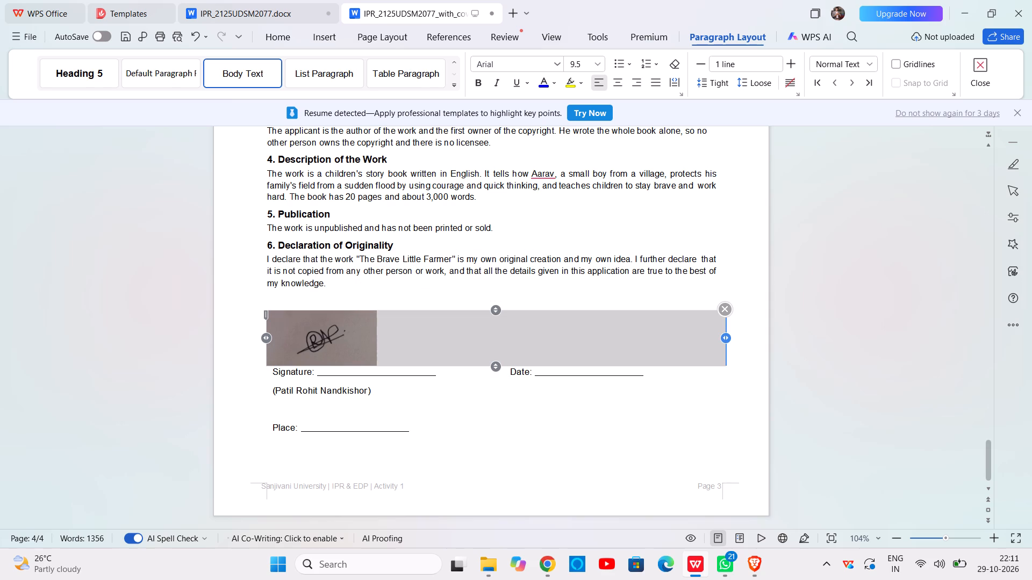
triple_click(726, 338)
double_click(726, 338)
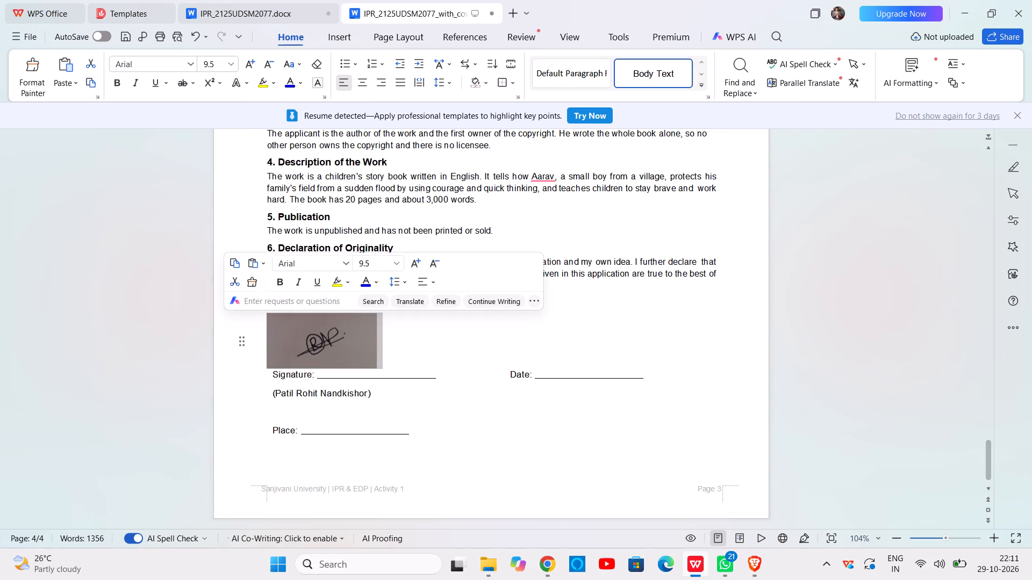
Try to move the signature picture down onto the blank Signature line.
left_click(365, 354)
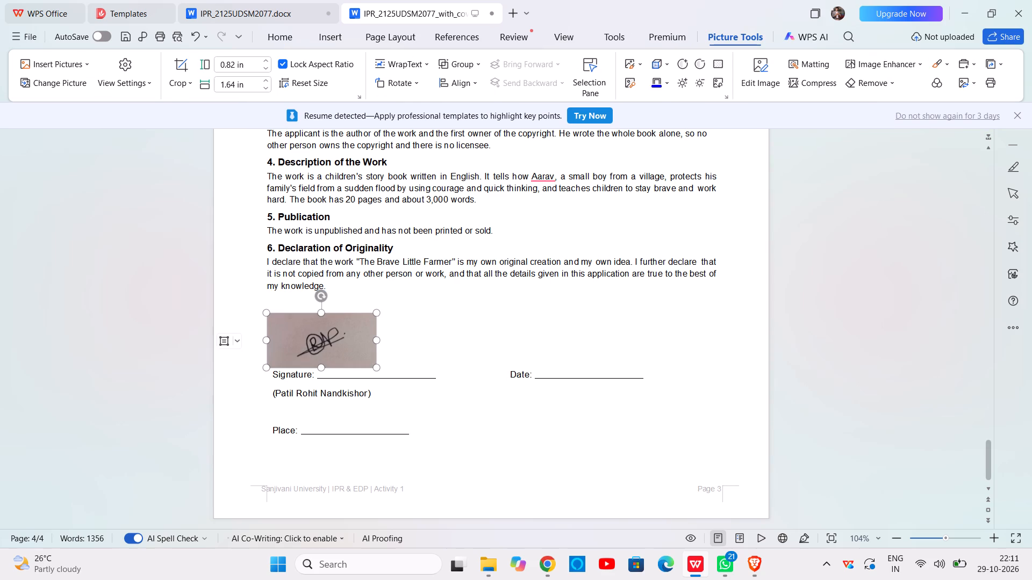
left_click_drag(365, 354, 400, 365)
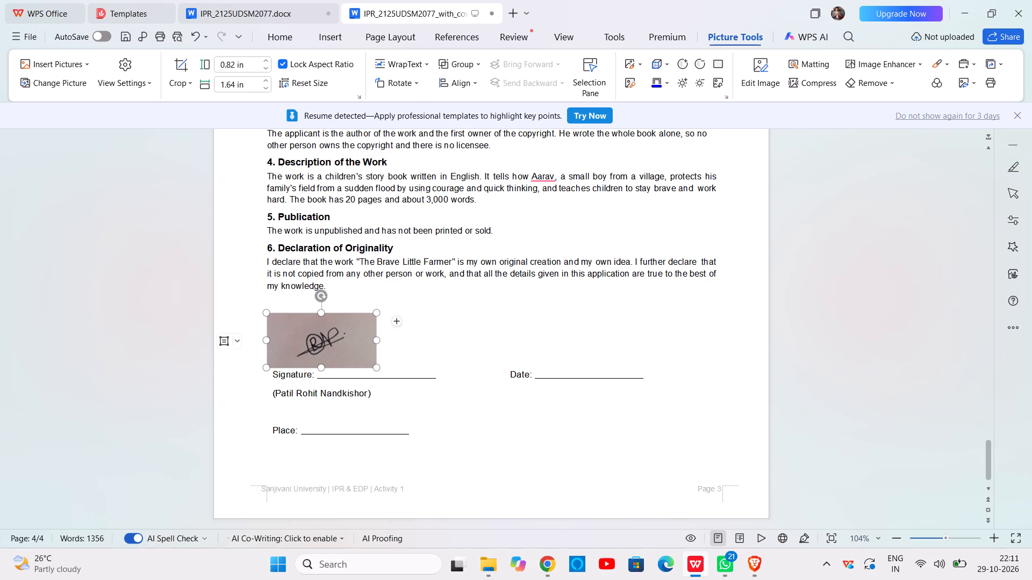
Resize the signature picture proportionally to about 0.60 in high by 1.19 in wide.
left_click_drag(264, 368, 317, 353)
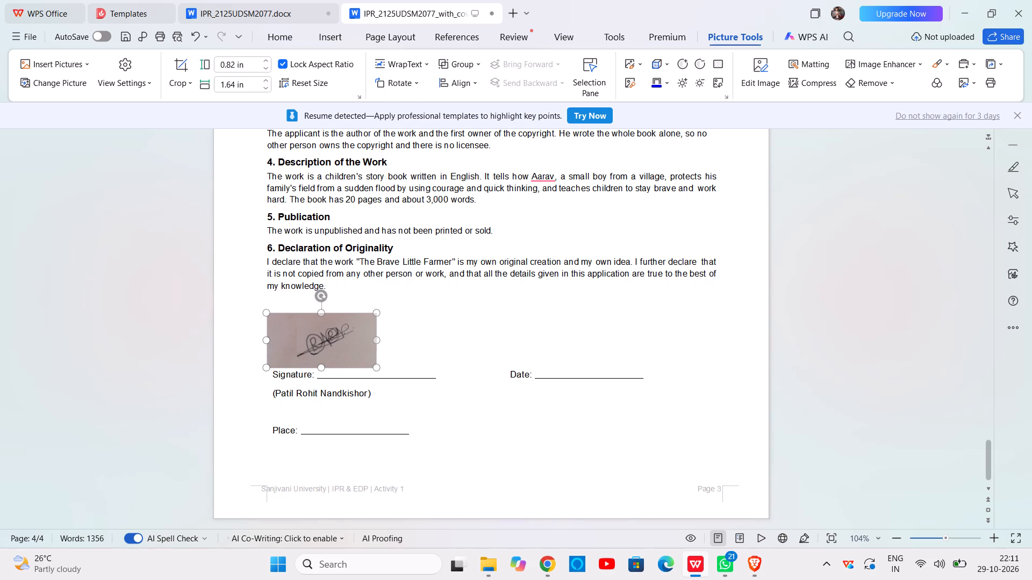
Move the signature picture down into the Signature line, directly after the "Signature:" label.
left_click_drag(307, 341, 376, 345)
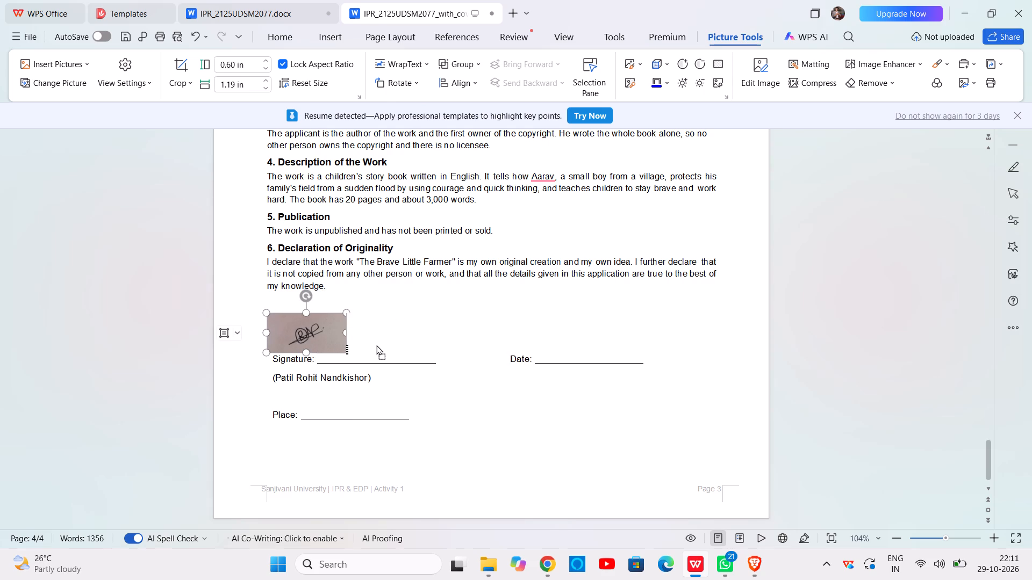
left_click_drag(376, 345, 377, 350)
left_click_drag(331, 339, 348, 349)
left_click_drag(348, 349, 363, 360)
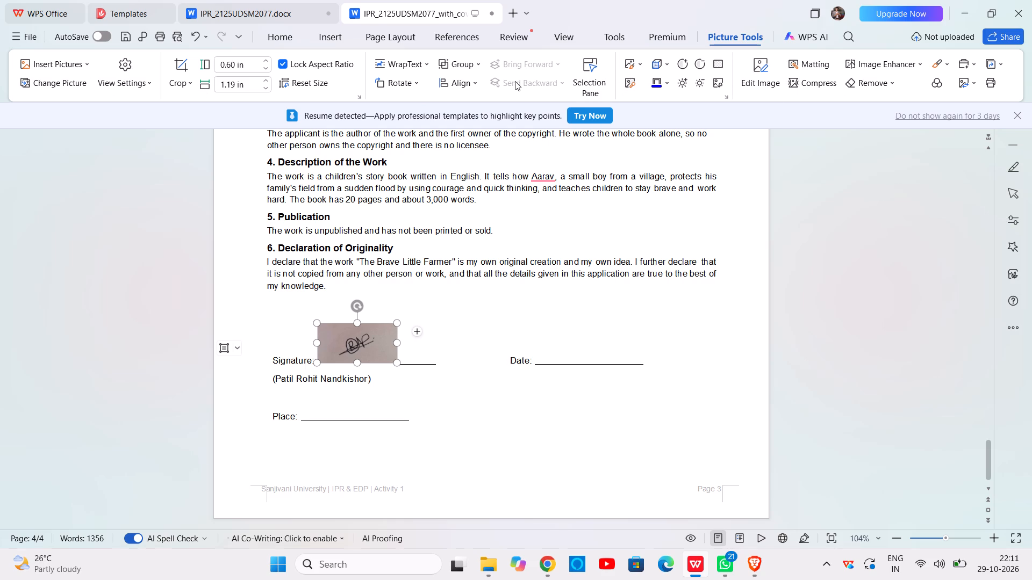
Set the signature picture's text wrapping to Tight.
left_click(414, 64)
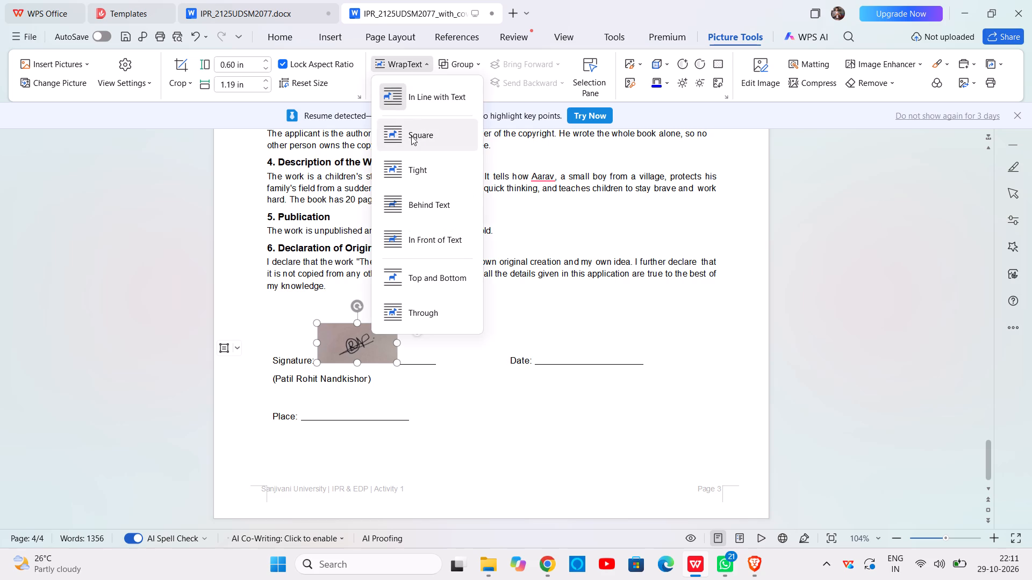
left_click(411, 165)
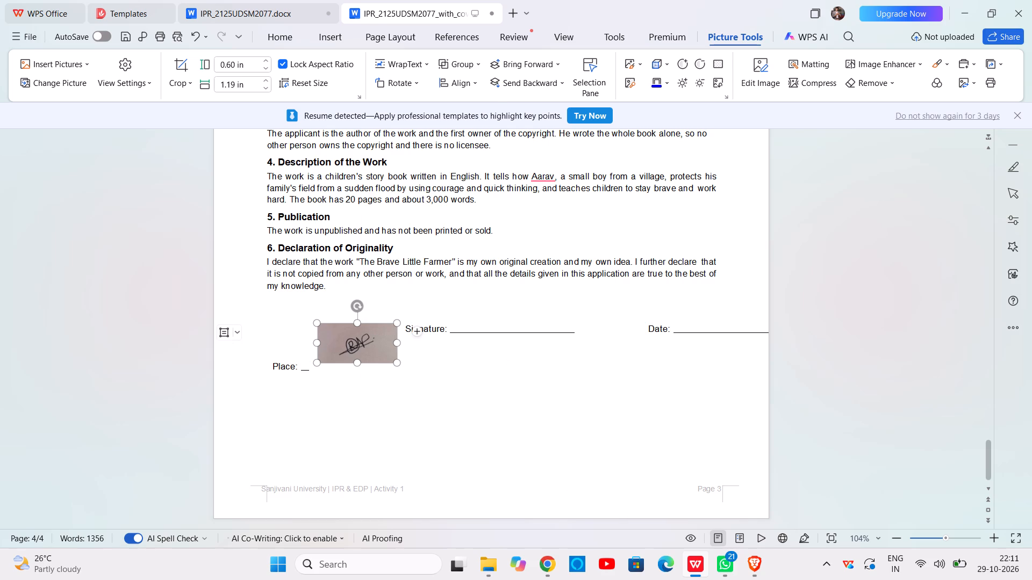
Reposition the signature picture just below the declaration text, at the blank after the "Signature:" label.
left_click_drag(368, 335, 448, 295)
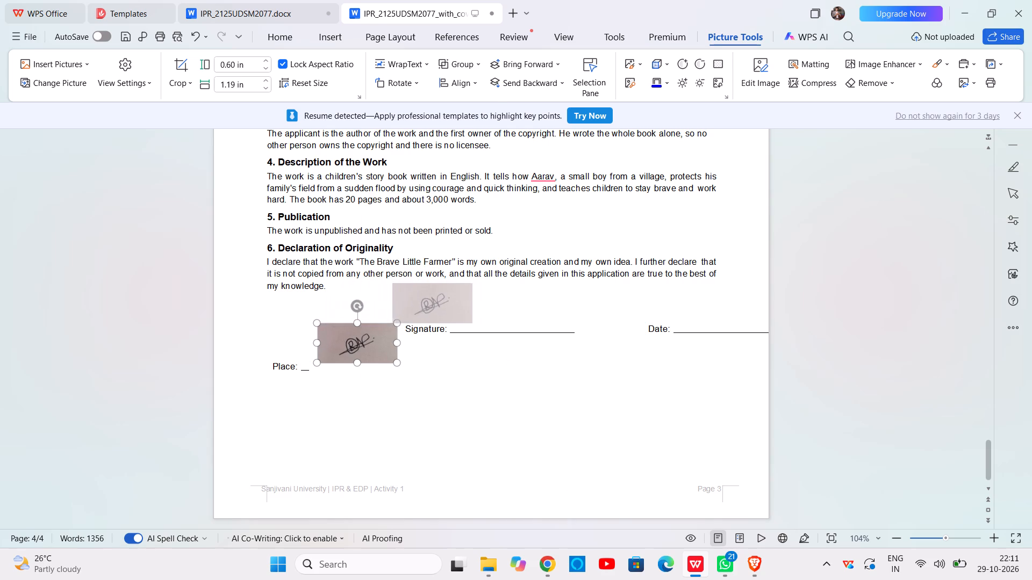
left_click_drag(448, 295, 486, 298)
left_click_drag(468, 308, 419, 306)
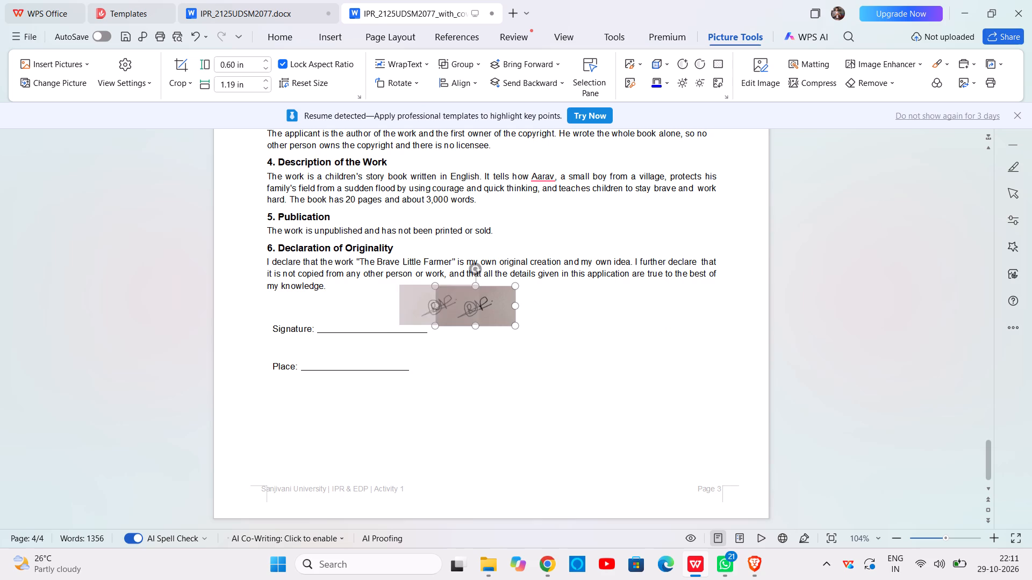
left_click_drag(419, 306, 367, 314)
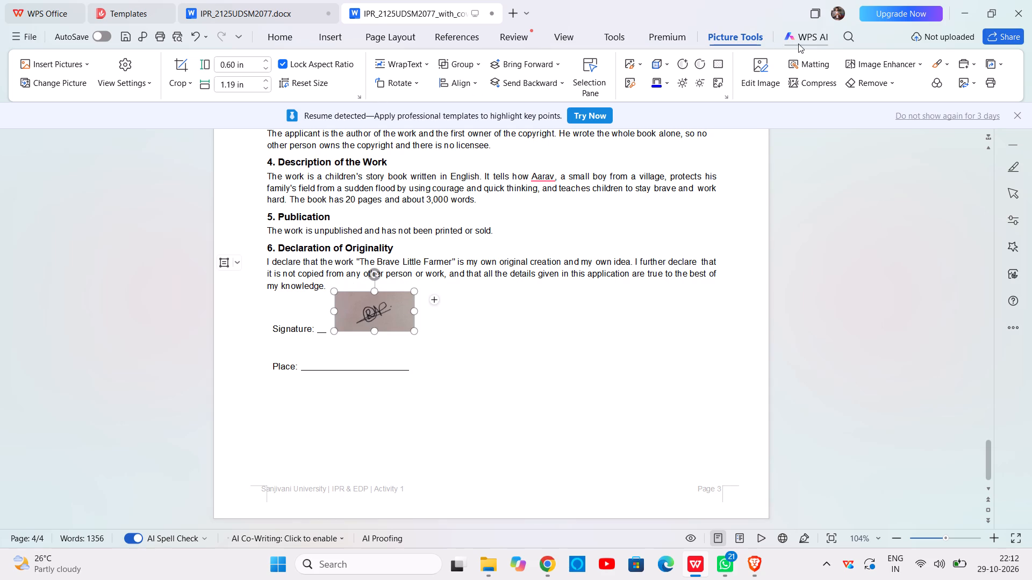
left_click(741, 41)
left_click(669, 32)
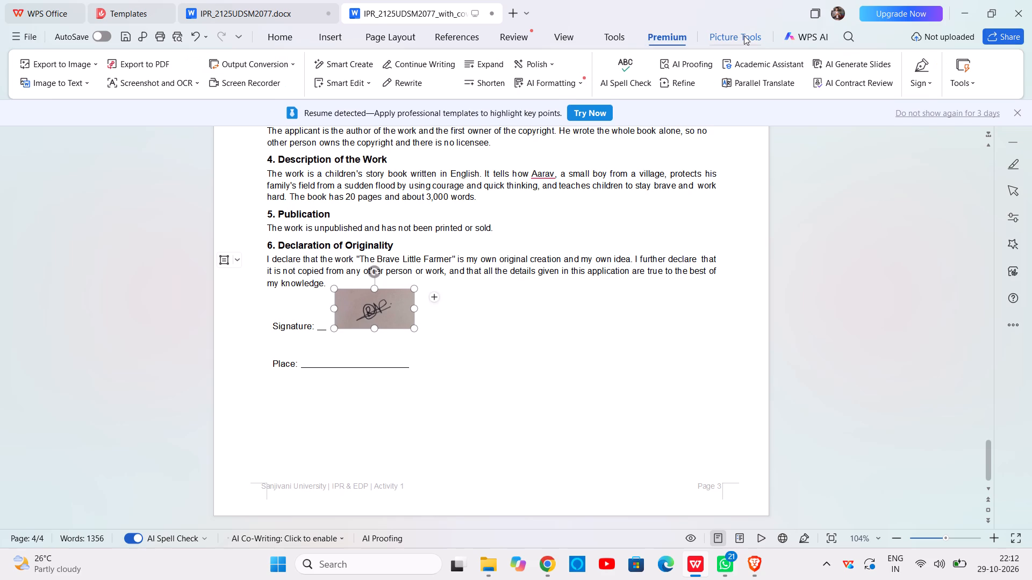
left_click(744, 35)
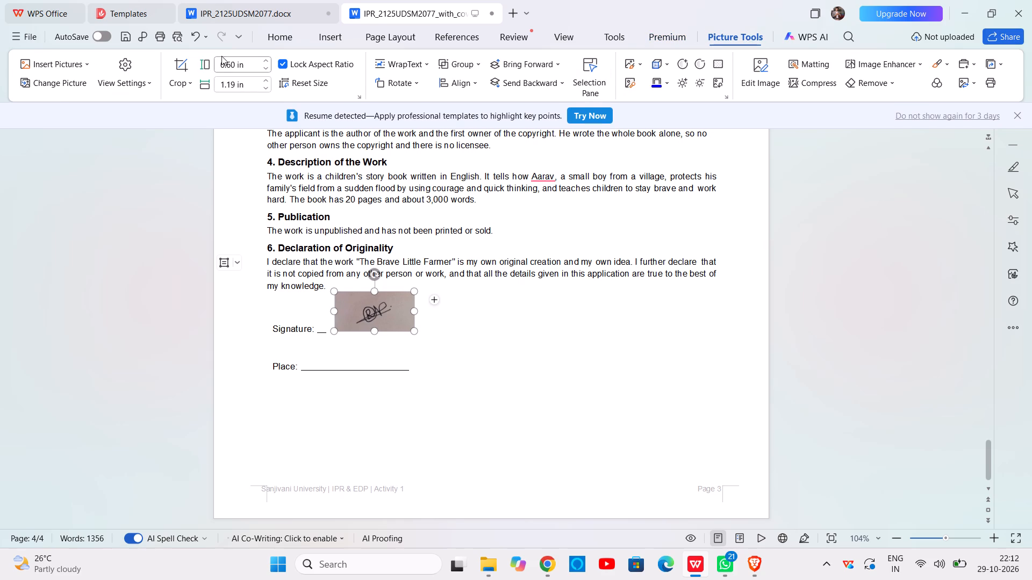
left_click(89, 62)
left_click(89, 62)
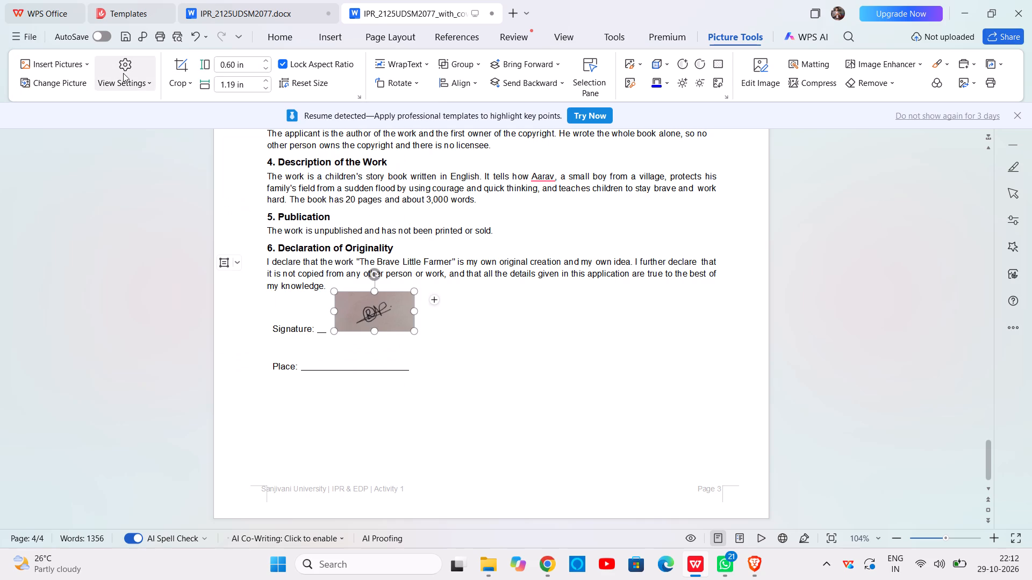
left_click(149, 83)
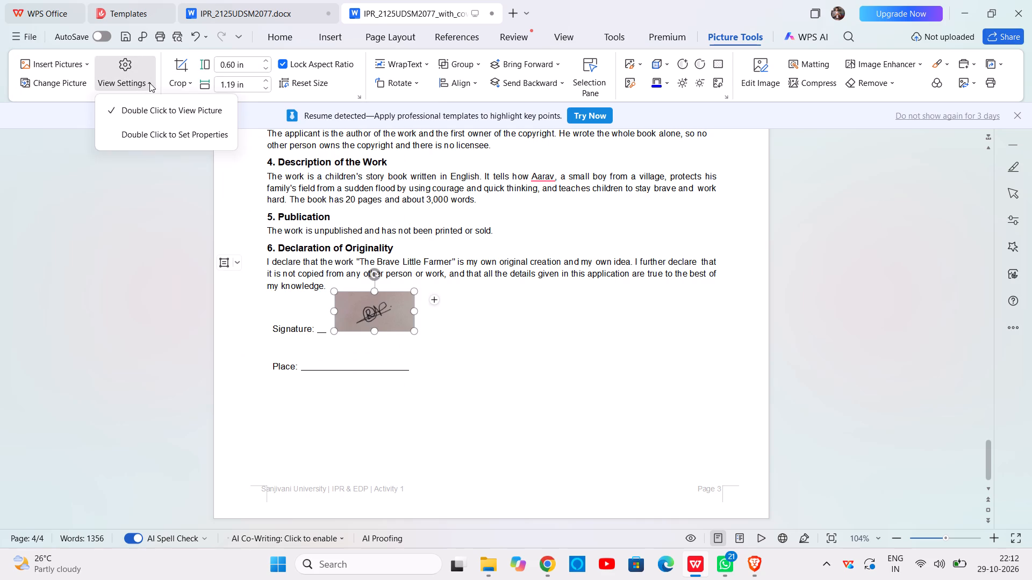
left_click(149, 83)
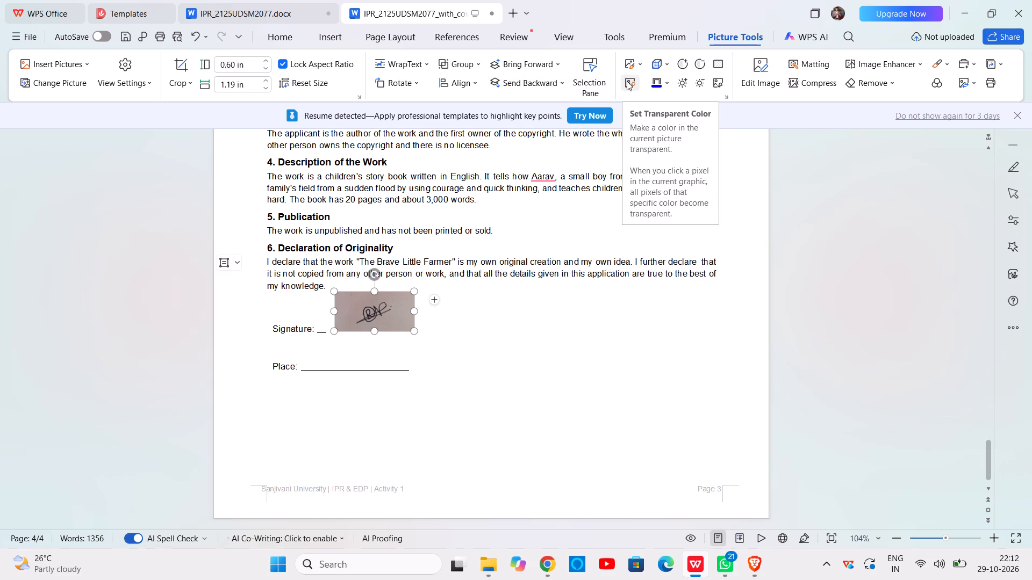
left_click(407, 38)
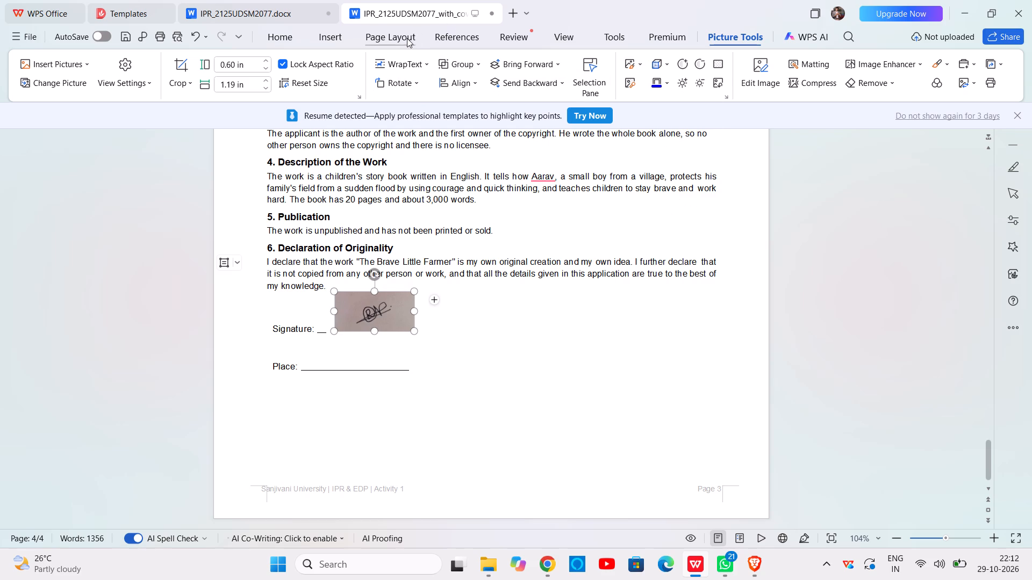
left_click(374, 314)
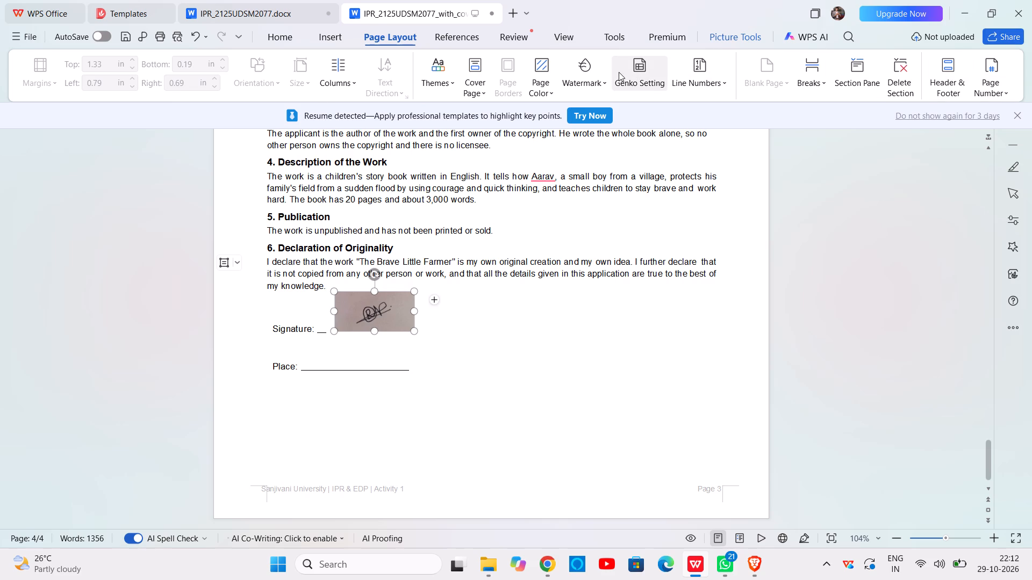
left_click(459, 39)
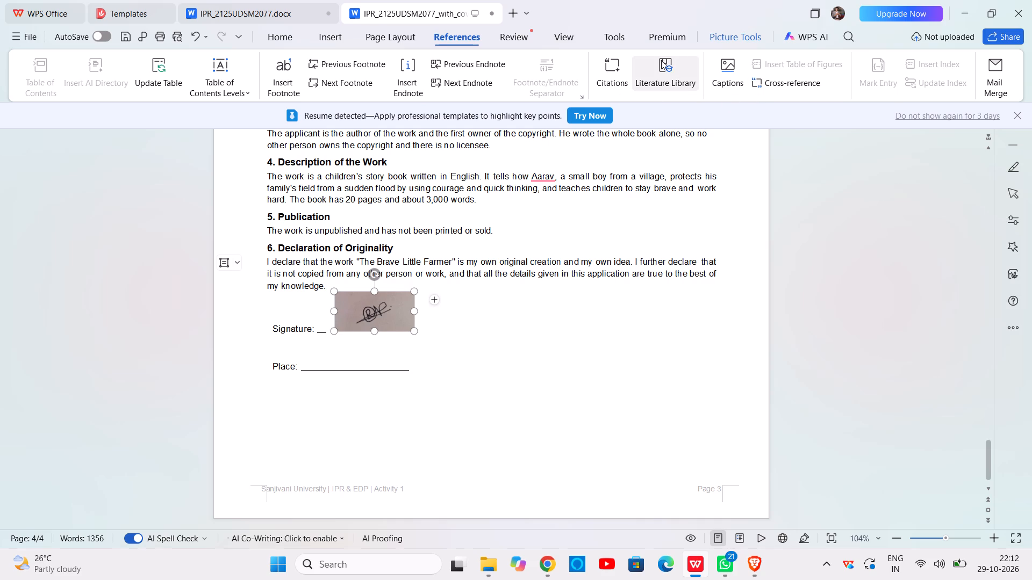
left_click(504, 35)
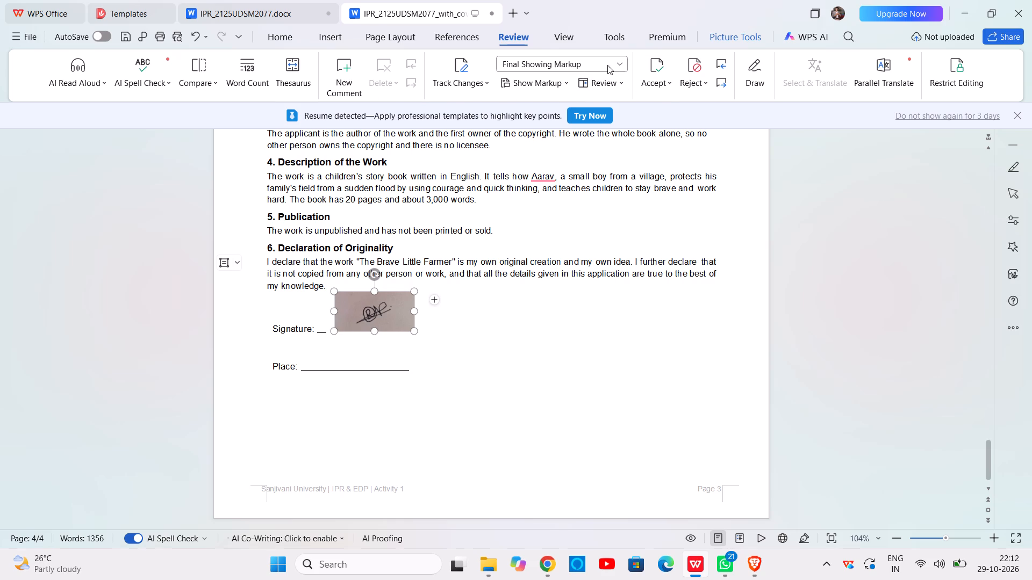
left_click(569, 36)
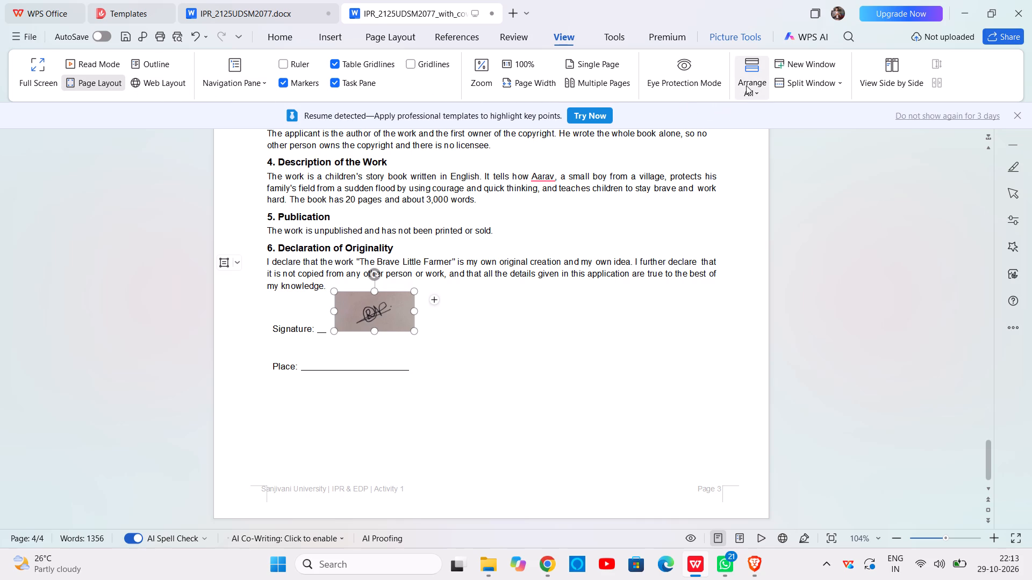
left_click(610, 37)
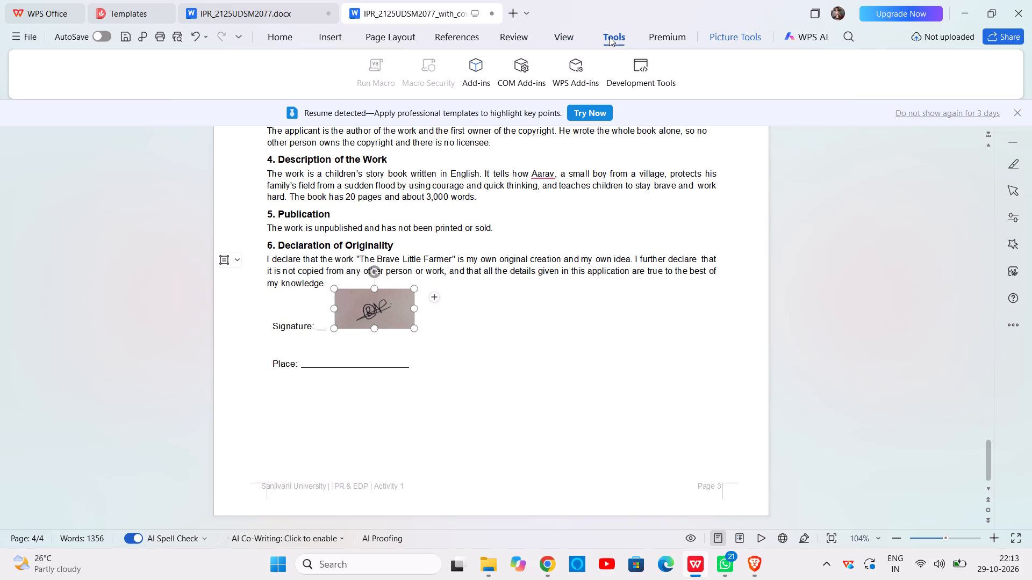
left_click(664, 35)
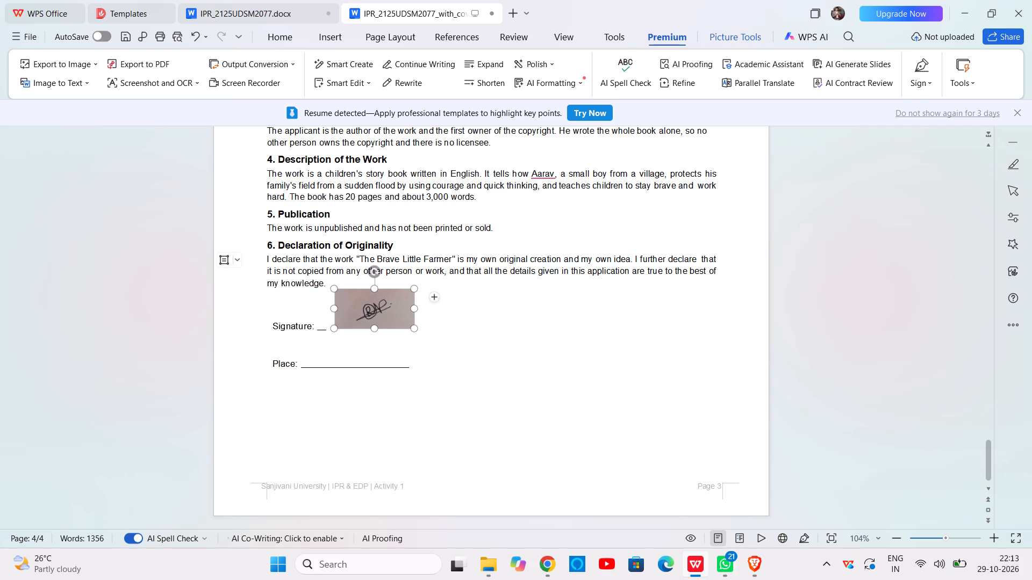
Switch to the Downloads folder and open the IPR document ending in "_with_cover" with Microsoft Word.
left_click(962, 12)
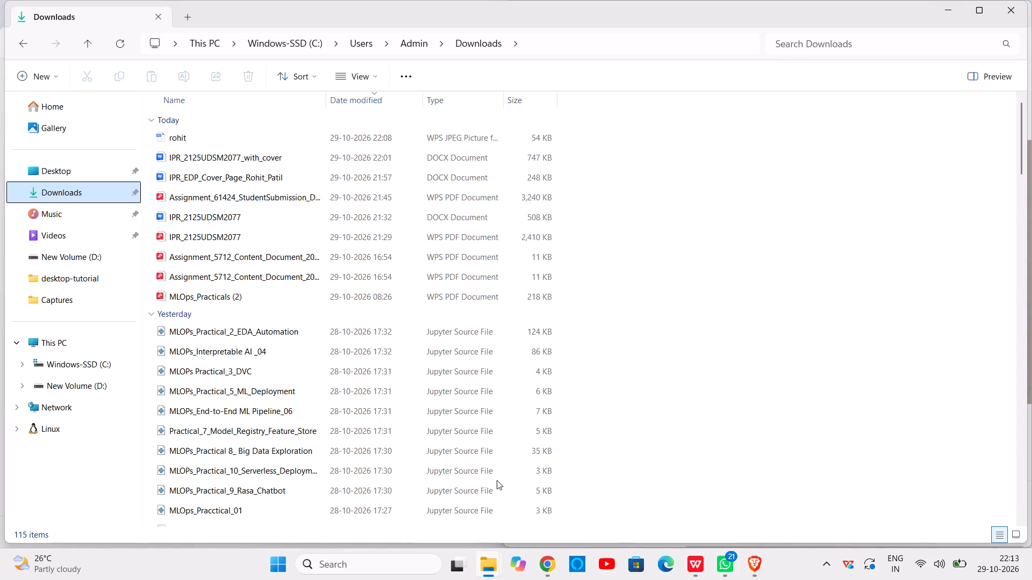
right_click(404, 161)
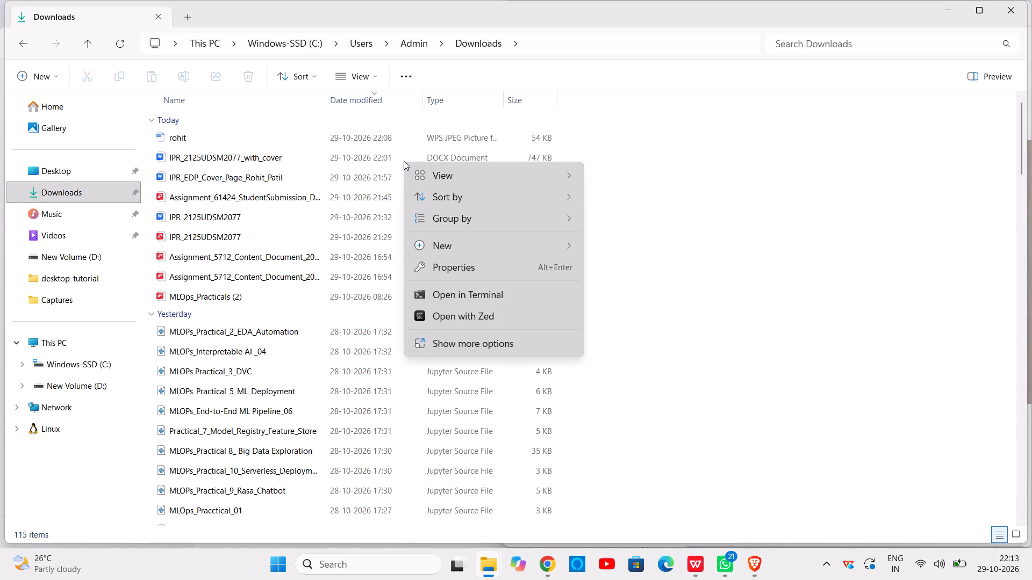
left_click(336, 160)
right_click(336, 160)
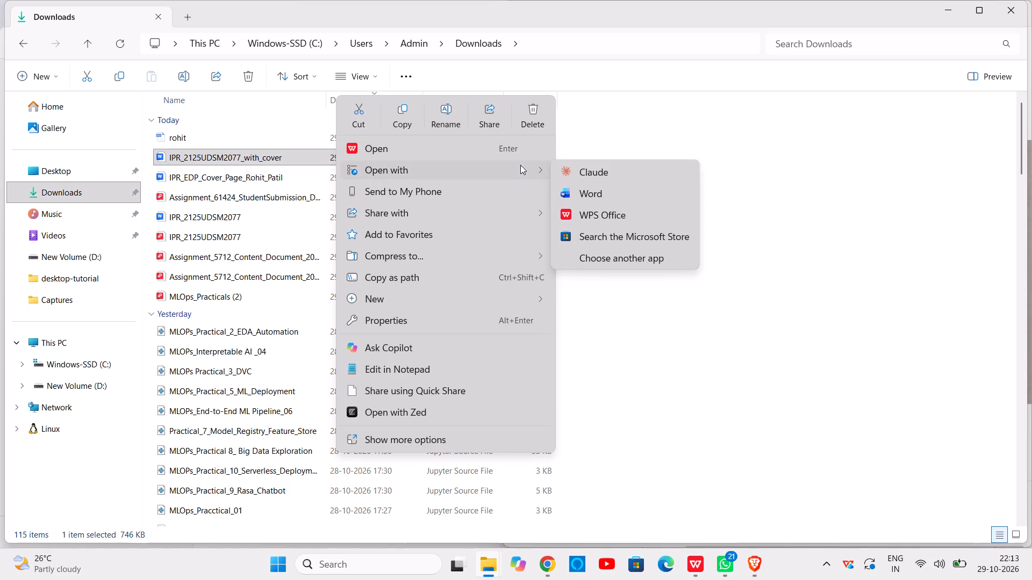
left_click(605, 195)
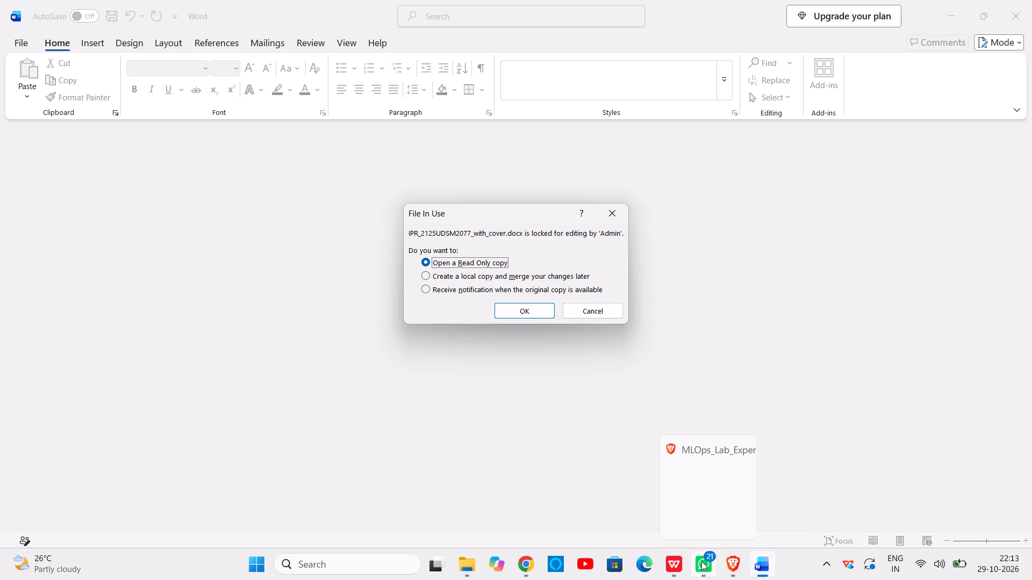
Switch back to WPS Office and save the document containing the signature picture.
left_click(664, 559)
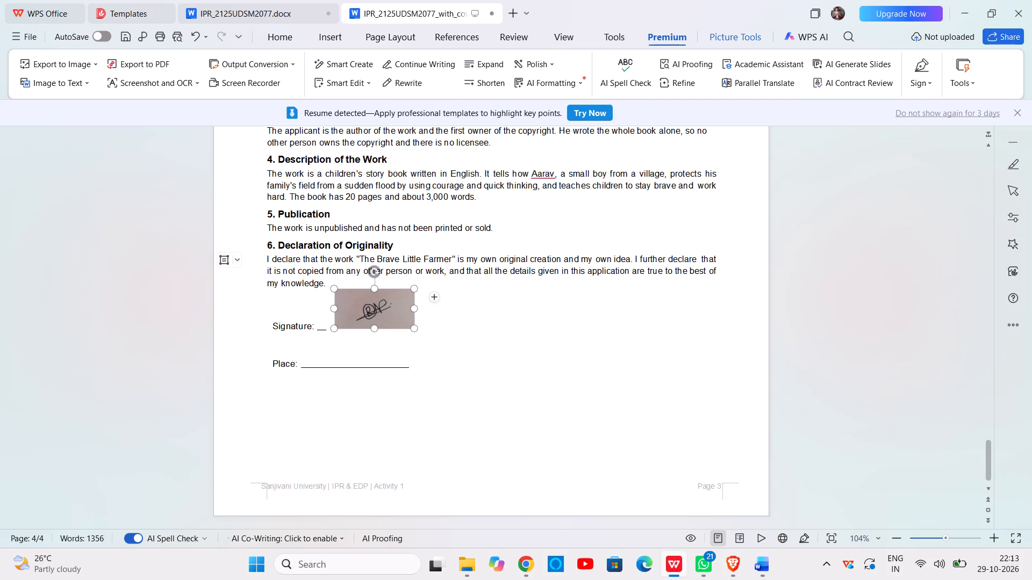
key("ctrl+s")
Return to Word and open the in-use document as a read-only copy.
left_click(766, 567)
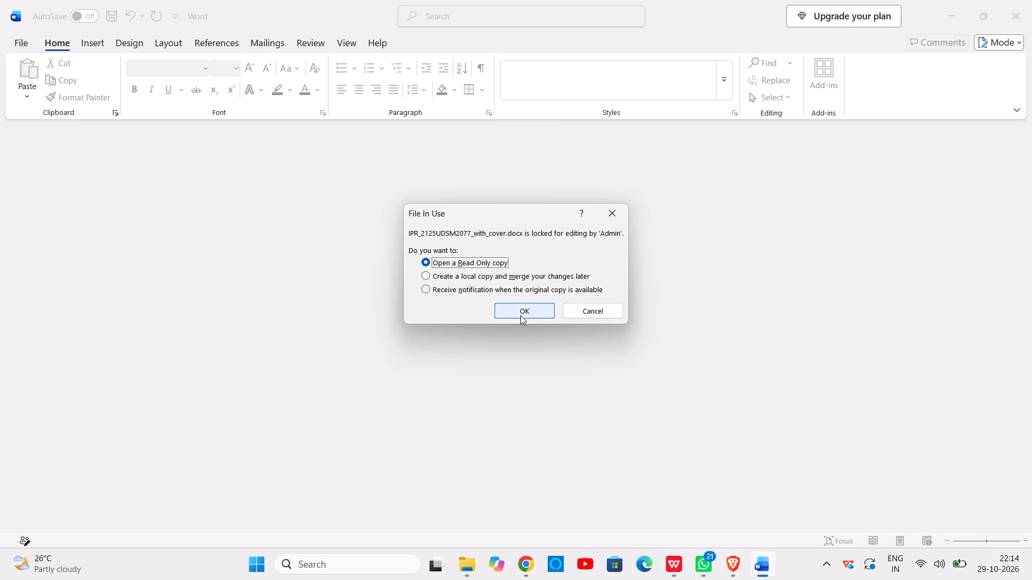
left_click(520, 315)
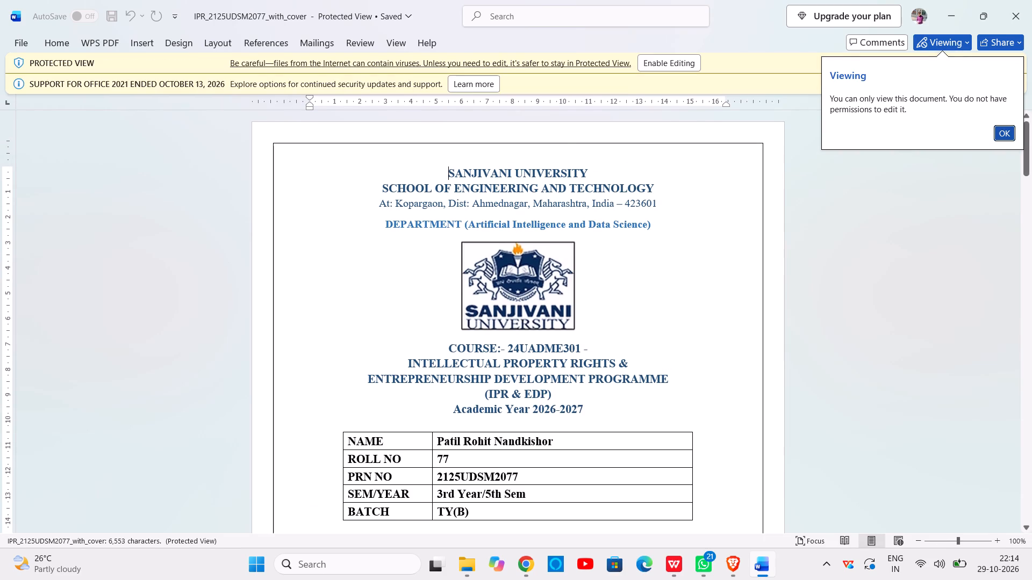
Enable editing for the document opened in Protected View.
scroll(557, 367, "down", 2)
scroll(557, 367, "up", 1)
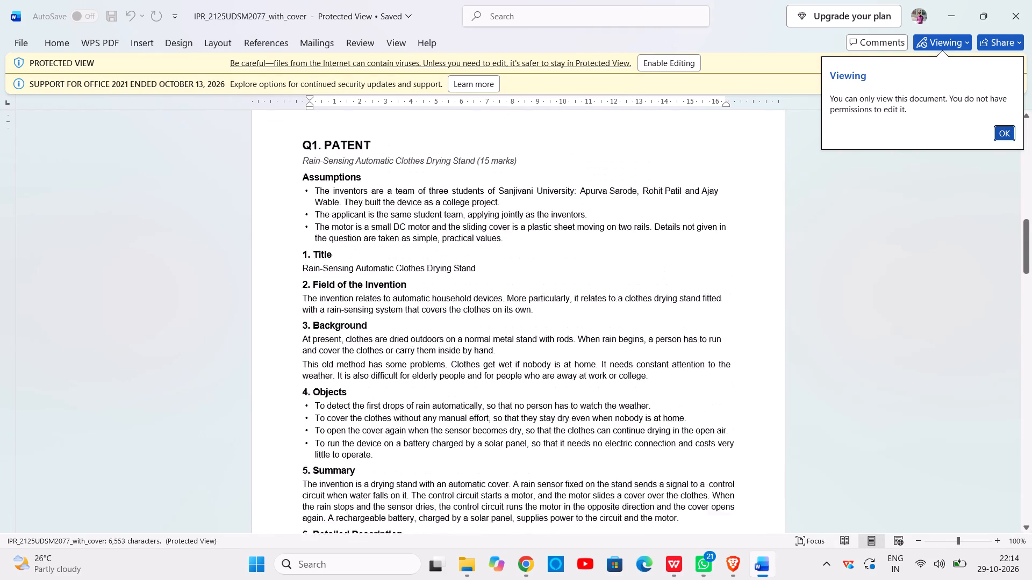
scroll(557, 367, "up", 2)
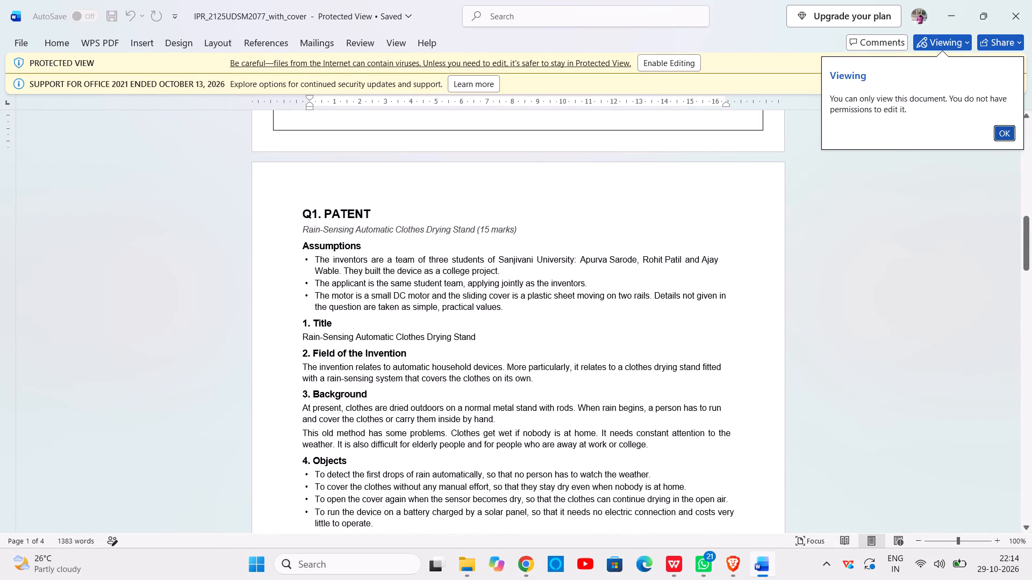
left_click(668, 61)
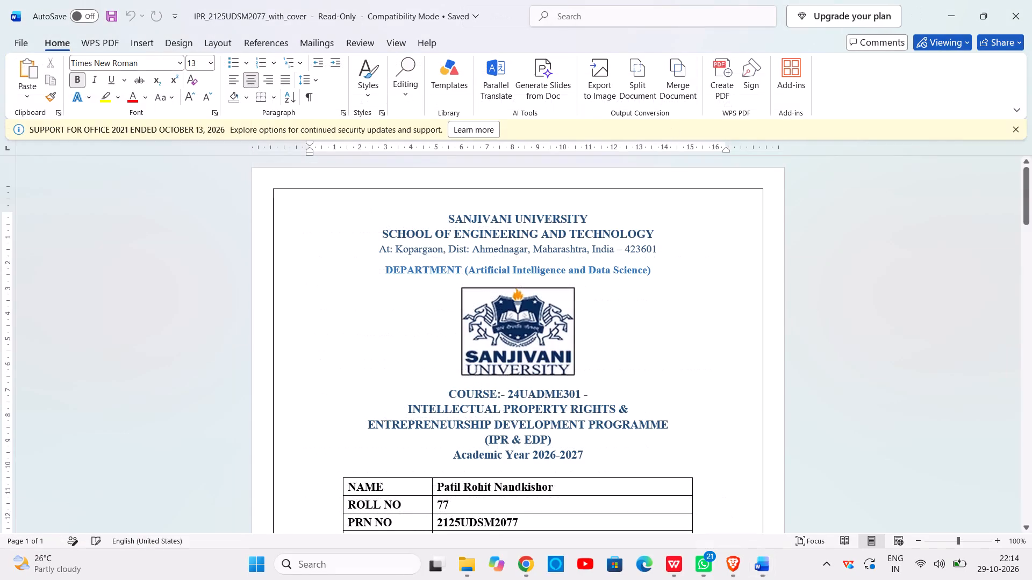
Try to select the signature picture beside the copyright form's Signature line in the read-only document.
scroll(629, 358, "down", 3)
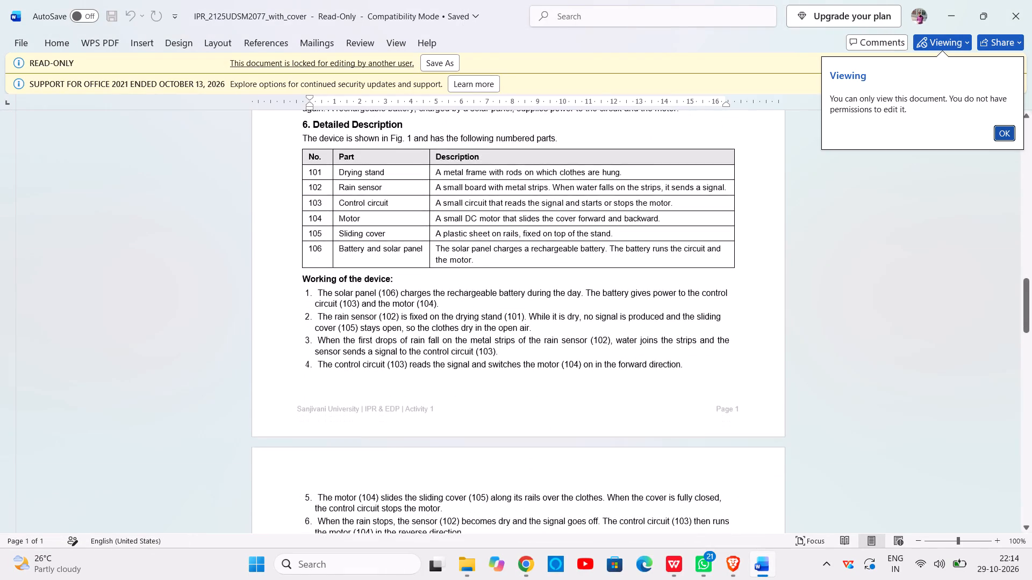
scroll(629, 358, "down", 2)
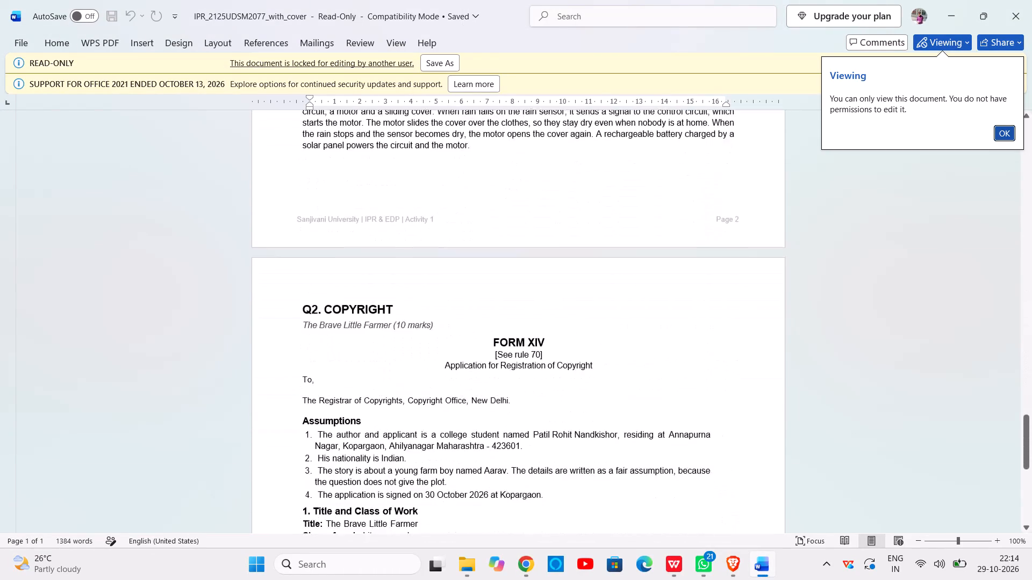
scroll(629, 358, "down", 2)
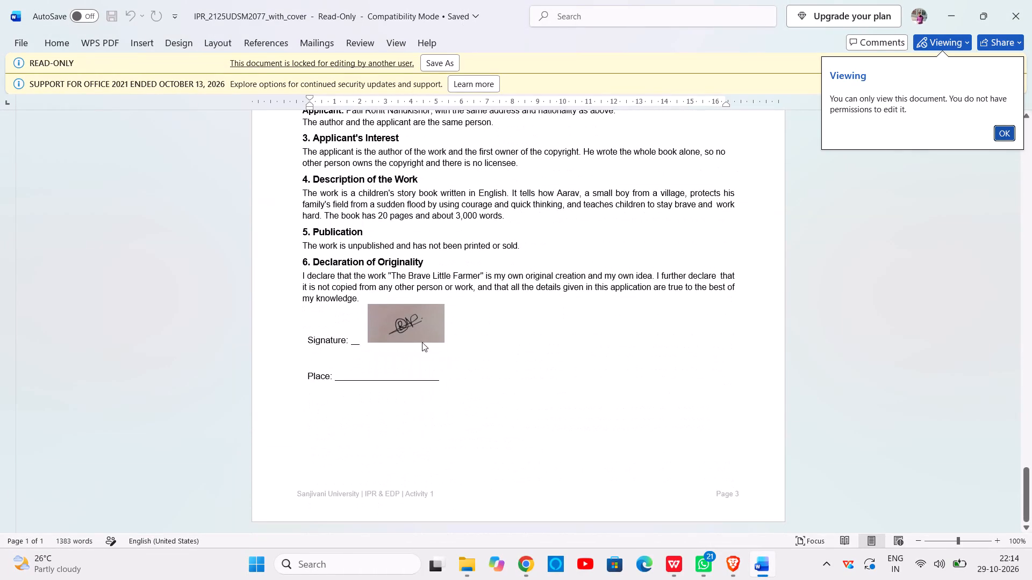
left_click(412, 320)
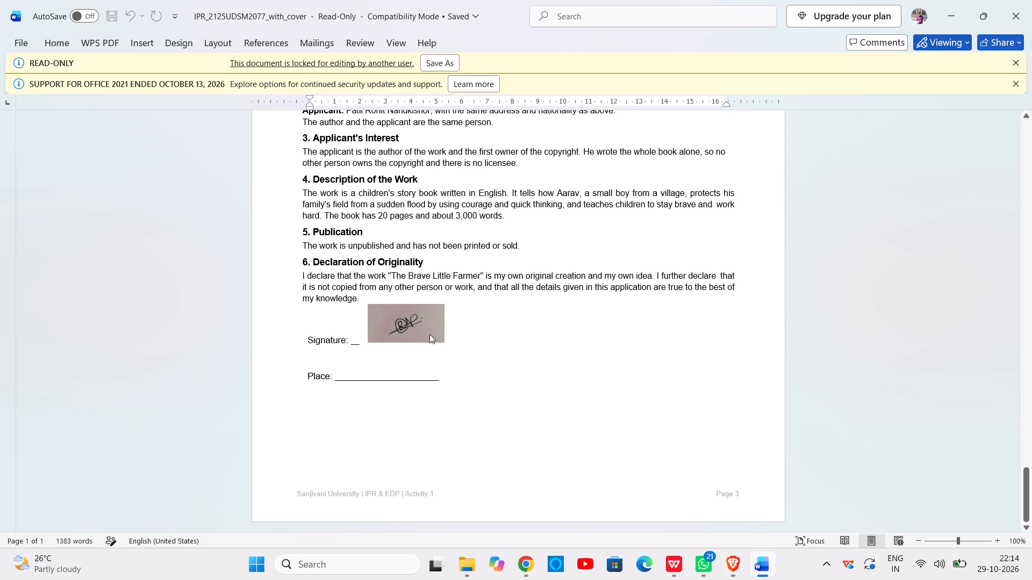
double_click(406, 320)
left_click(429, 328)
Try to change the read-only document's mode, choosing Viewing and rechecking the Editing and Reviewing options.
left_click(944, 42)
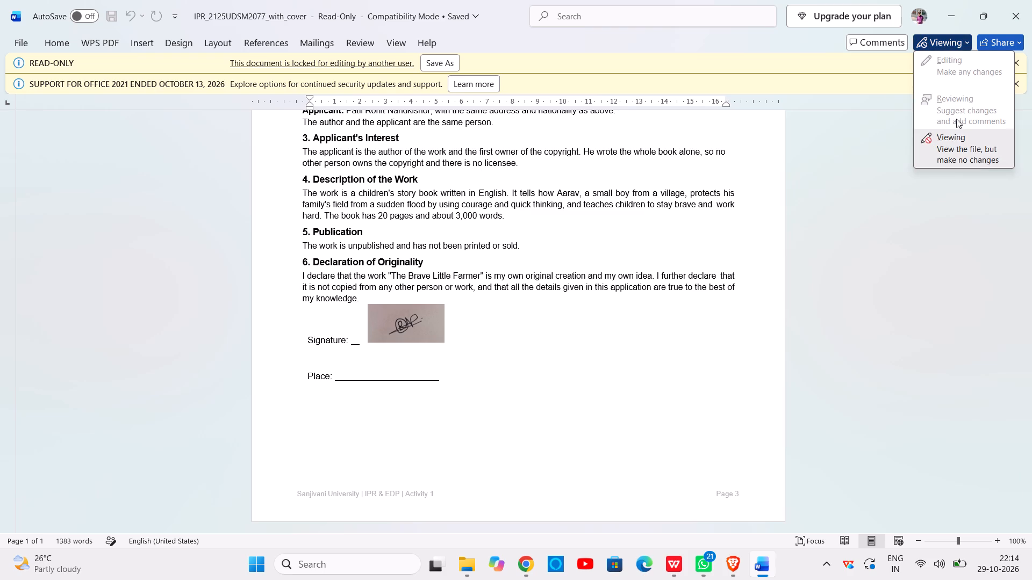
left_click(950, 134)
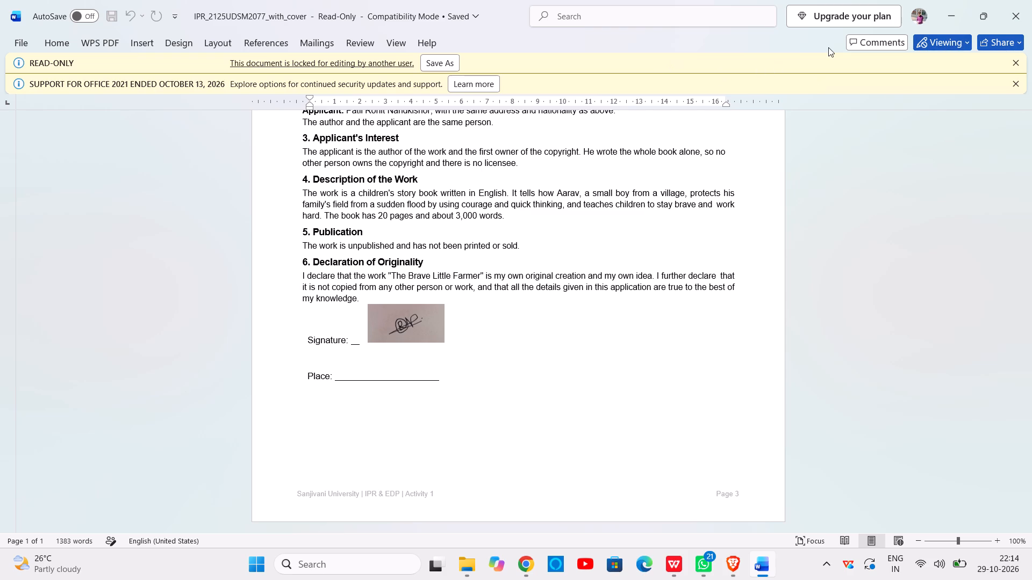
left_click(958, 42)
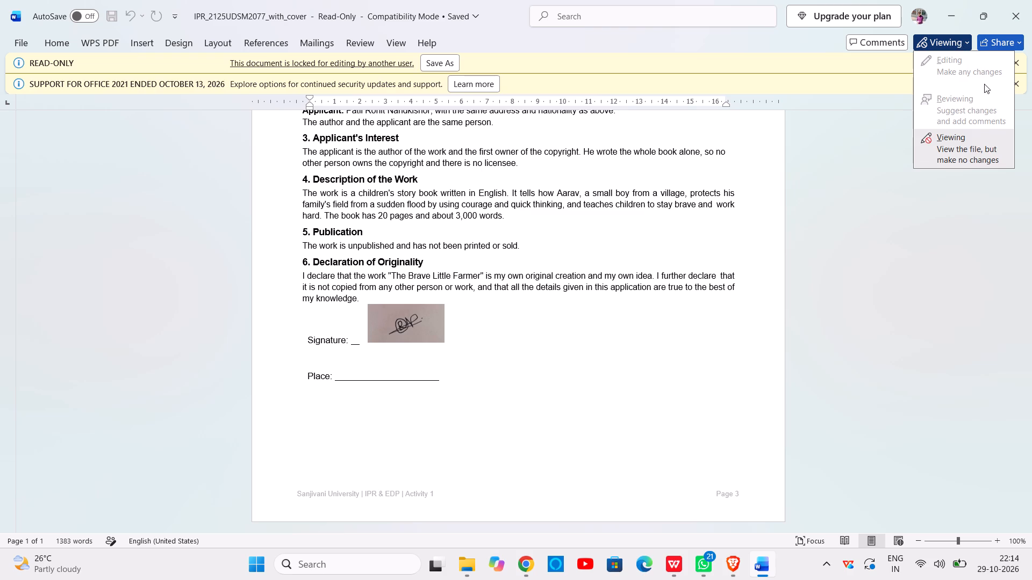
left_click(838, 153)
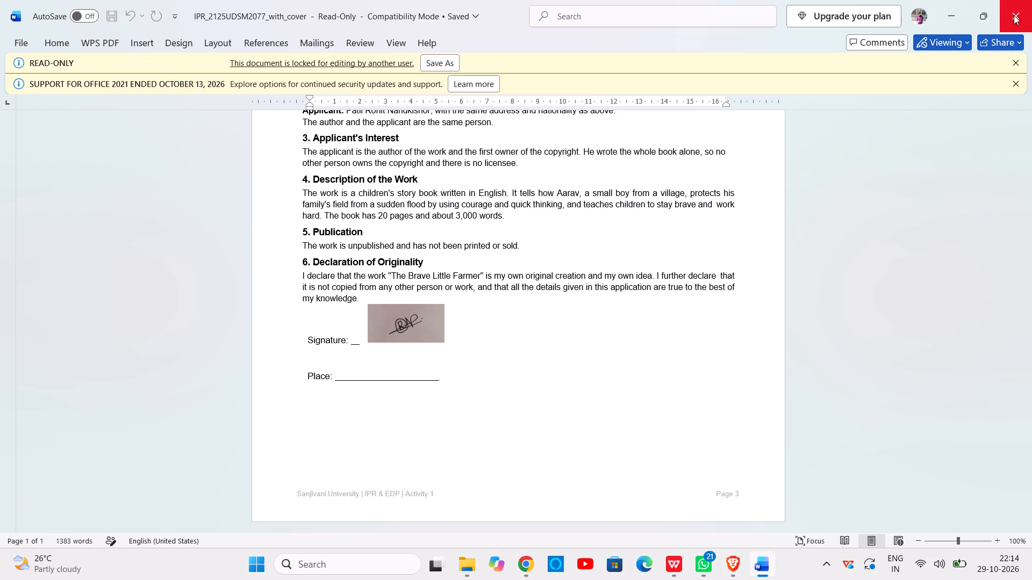
Close the read-only document in Word.
left_click(1014, 15)
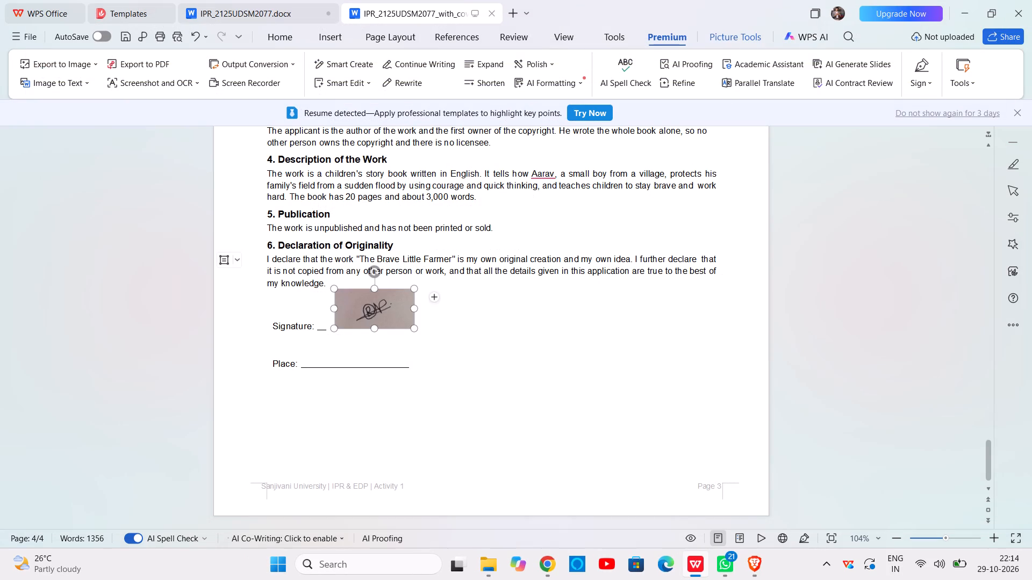
Reduce the signature picture's height slightly by raising its bottom edge in the WPS Office document.
scroll(642, 240, "up", 2)
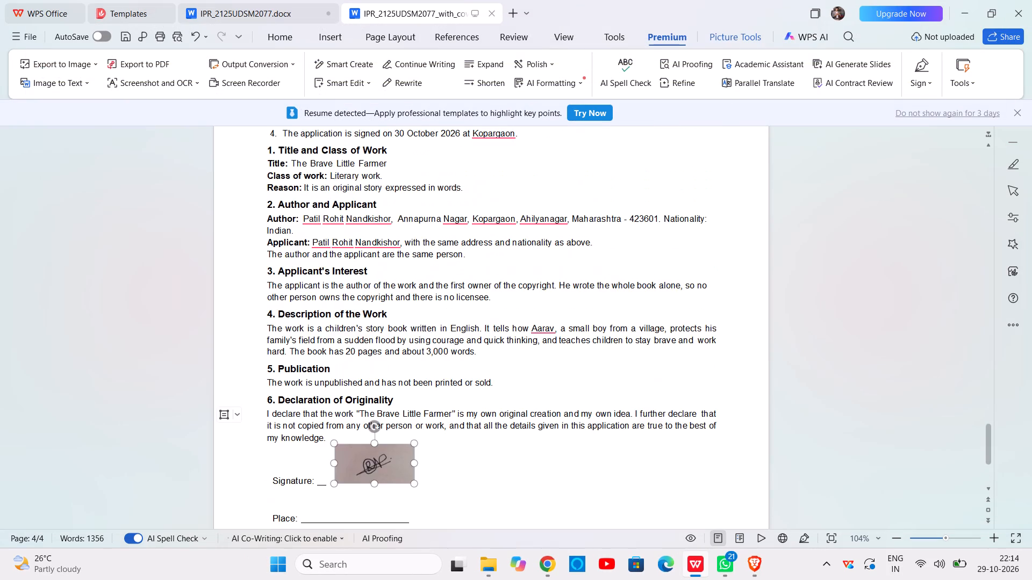
scroll(642, 240, "right", 1)
scroll(642, 240, "down", 1)
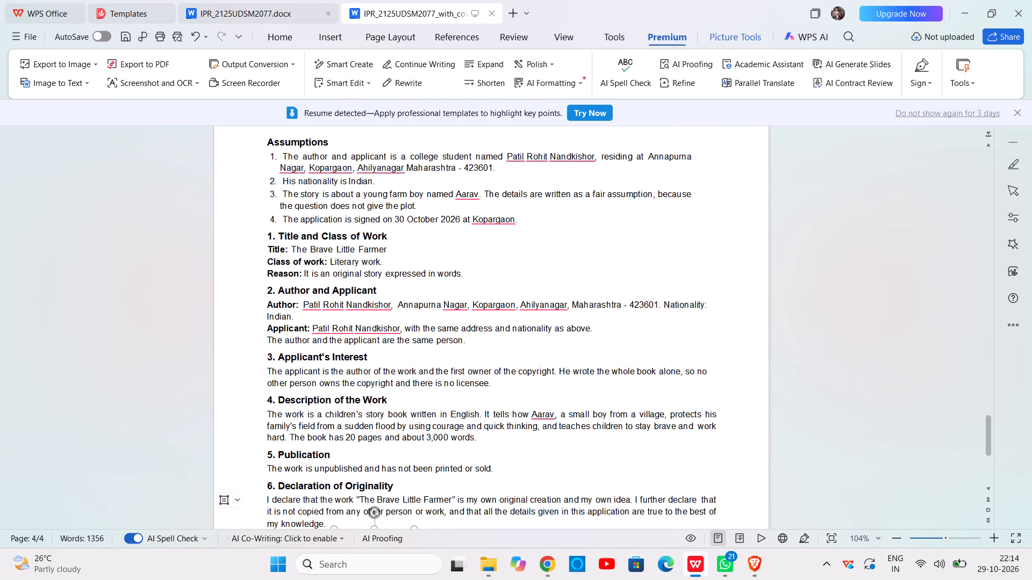
scroll(642, 240, "down", 1)
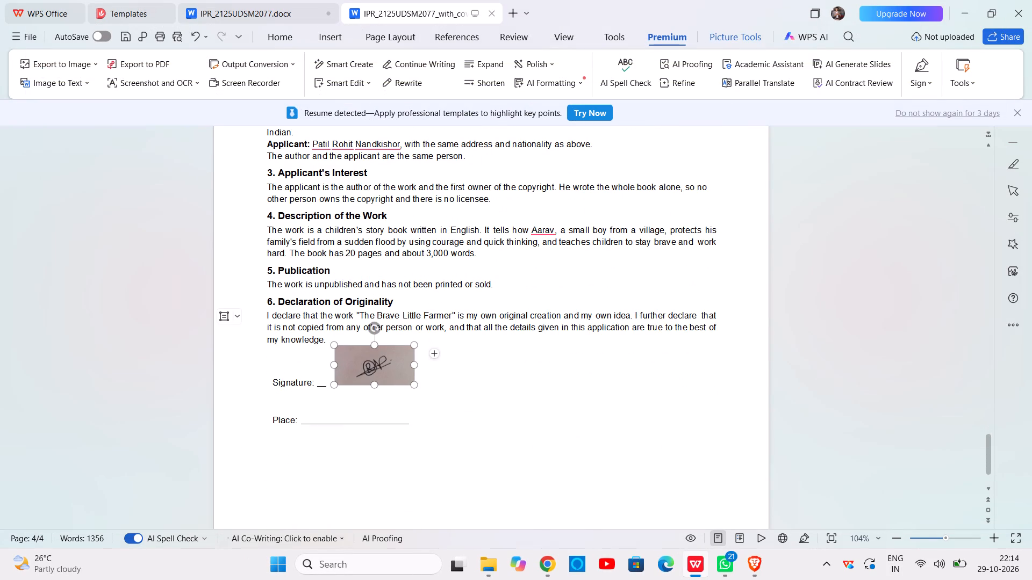
left_click_drag(377, 385, 376, 374)
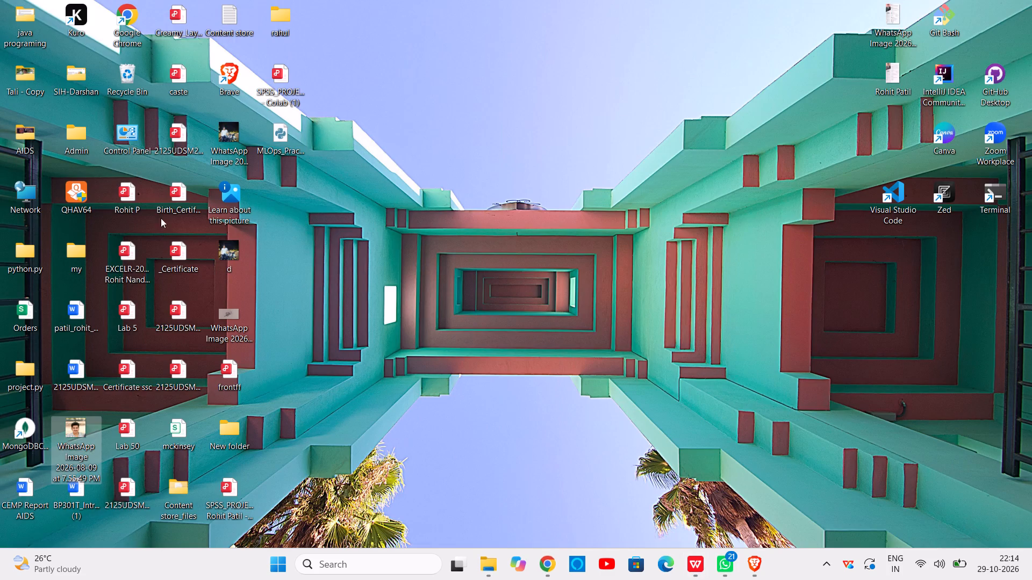
Switch to the Downloads folder and open the IPR document ending in "_with_cover" with Word again.
left_click(490, 556)
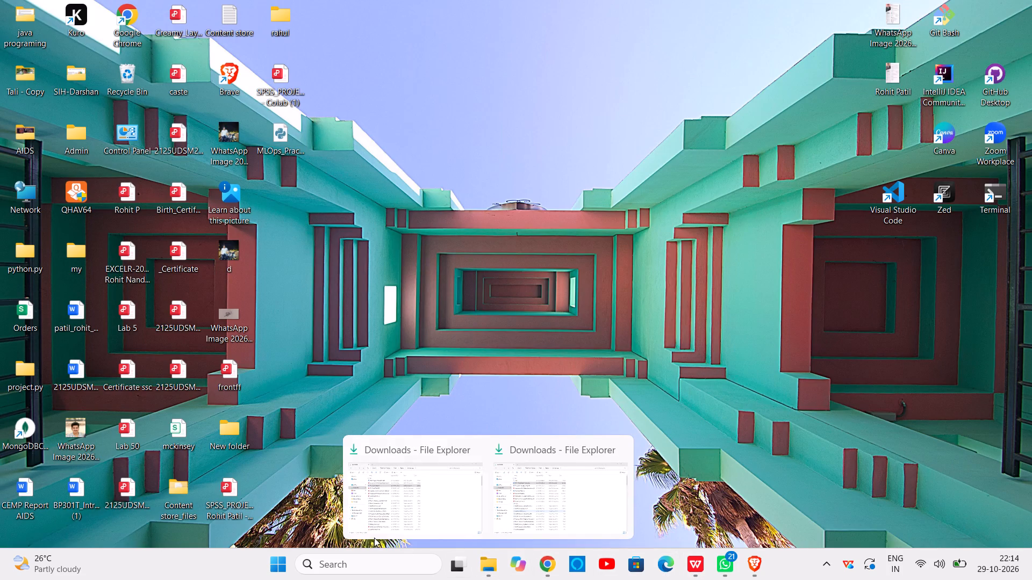
left_click(385, 499)
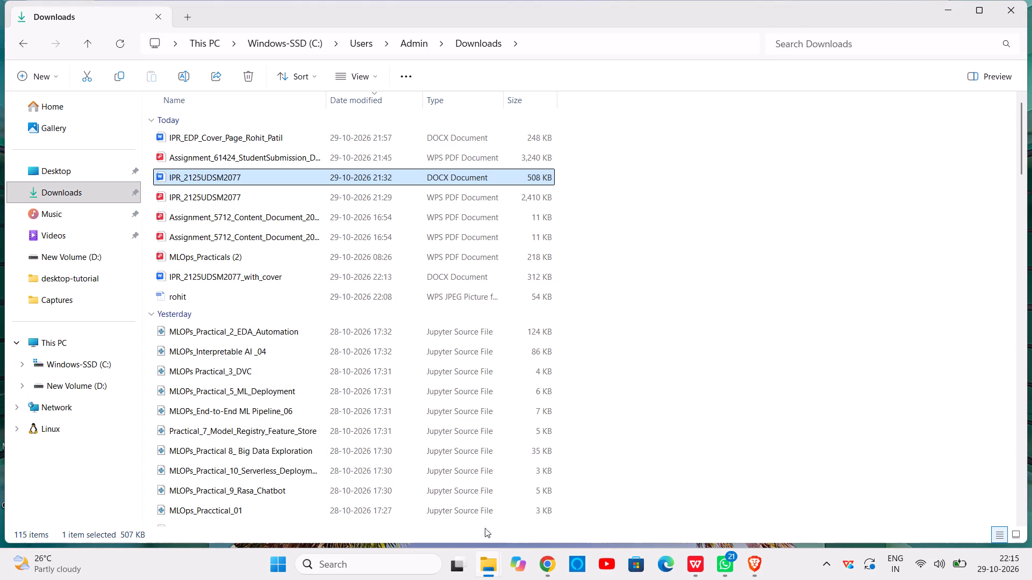
left_click(469, 552)
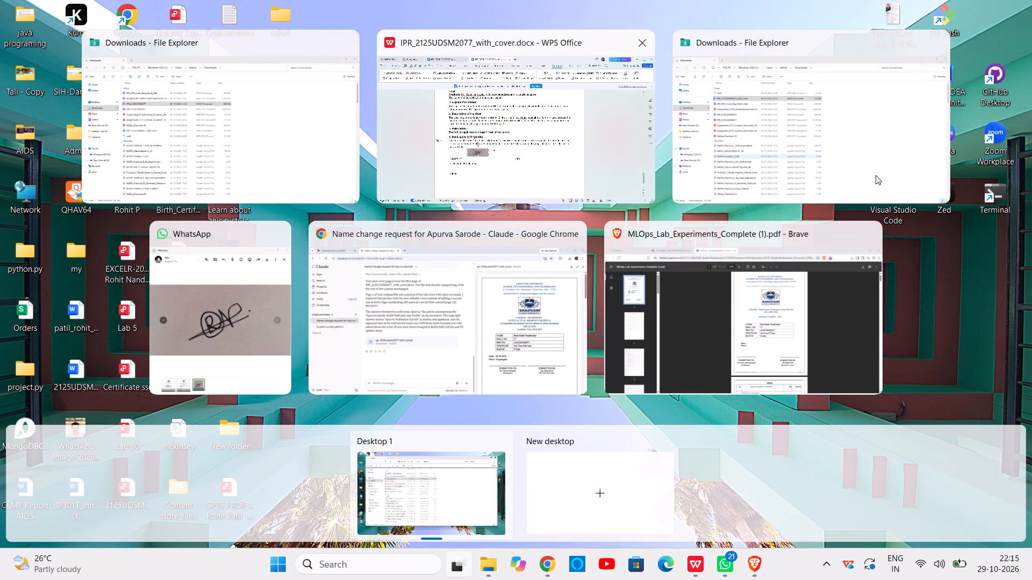
left_click(876, 175)
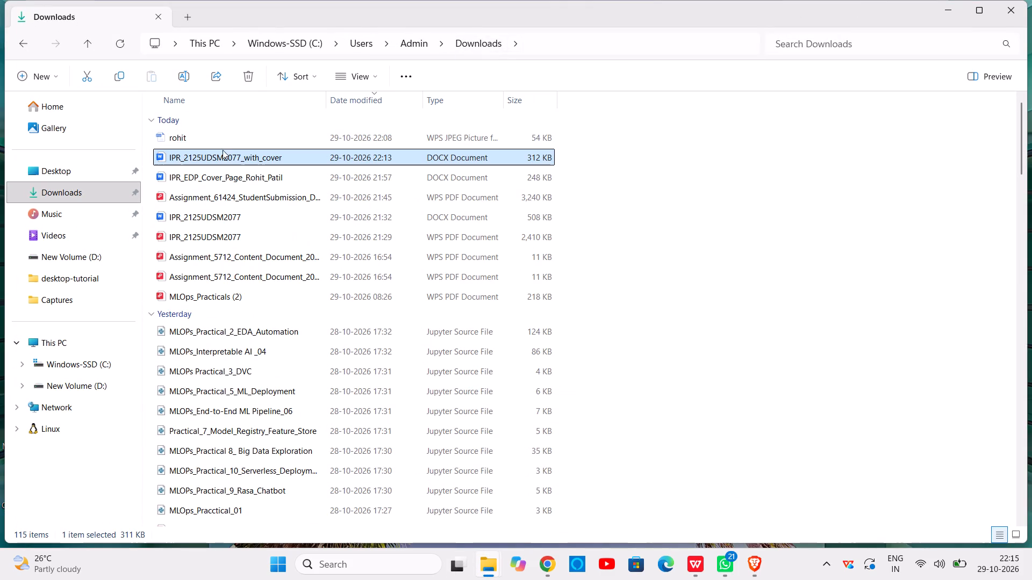
right_click(239, 162)
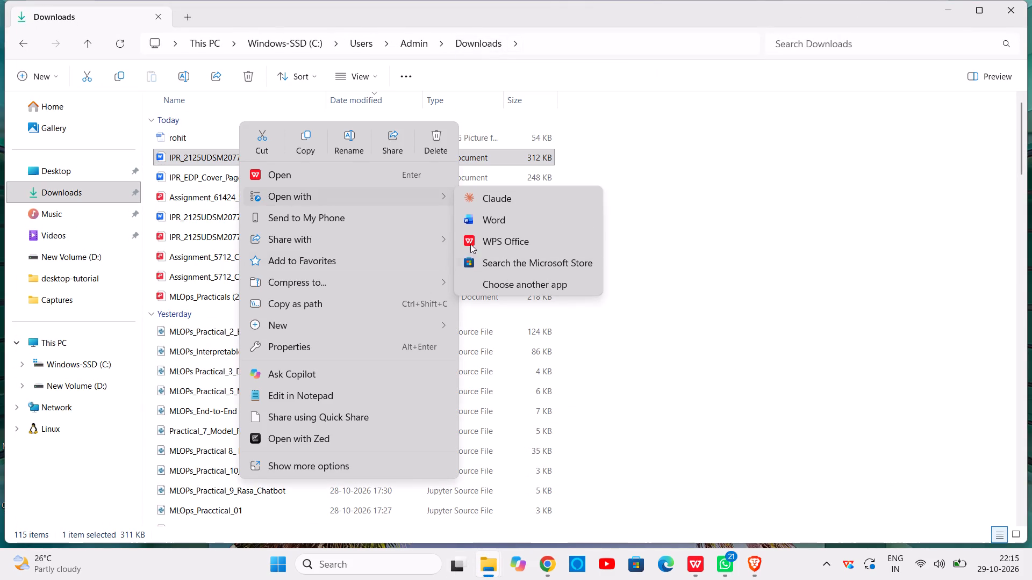
left_click(479, 223)
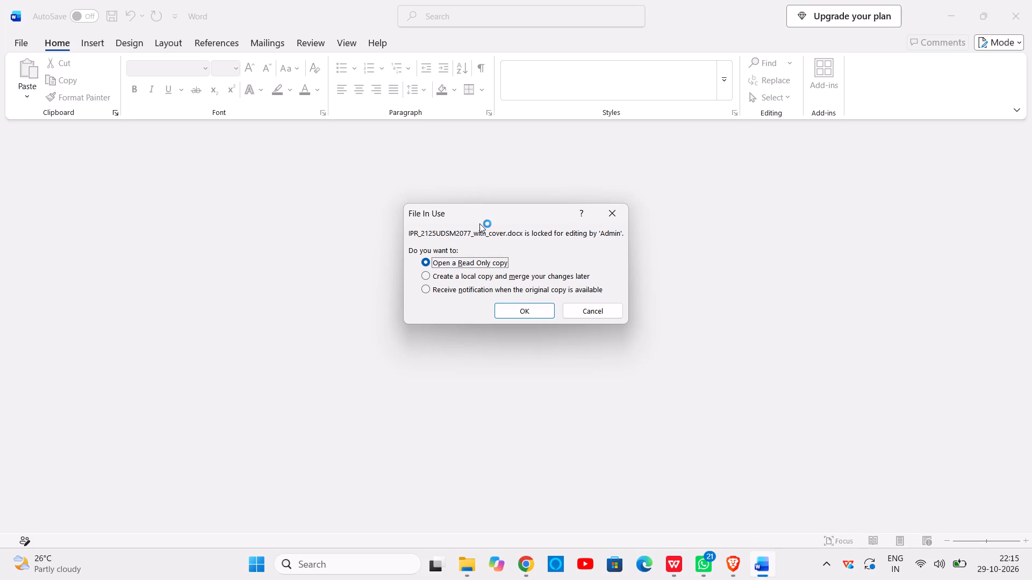
Open the in-use document with the option to create a local copy and merge changes later.
left_click(450, 280)
left_click(526, 306)
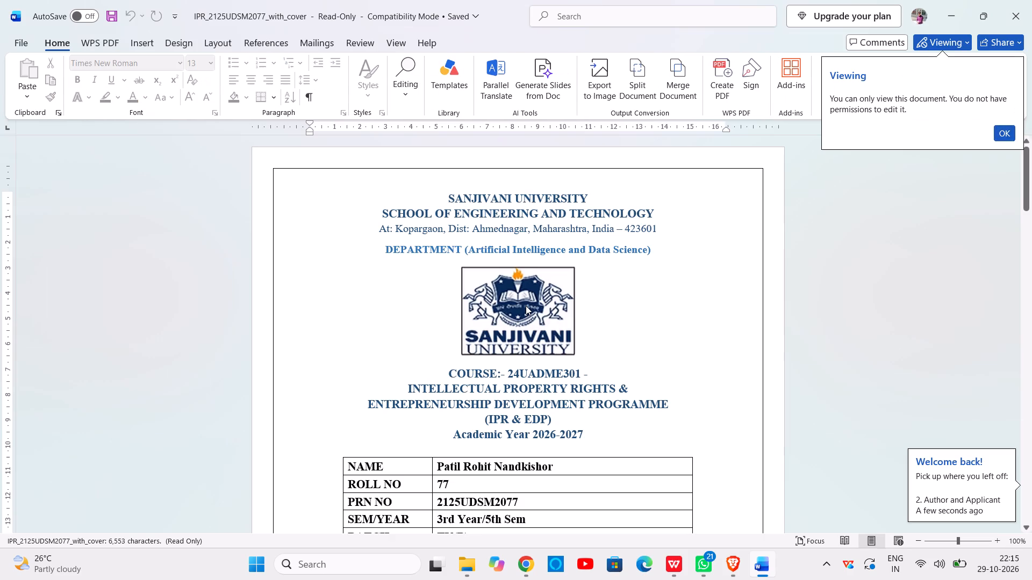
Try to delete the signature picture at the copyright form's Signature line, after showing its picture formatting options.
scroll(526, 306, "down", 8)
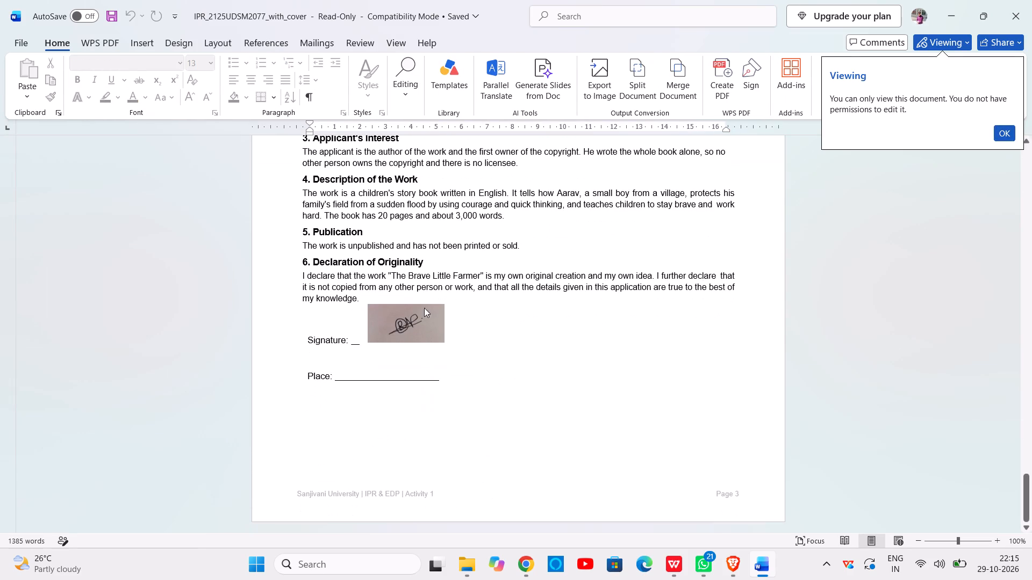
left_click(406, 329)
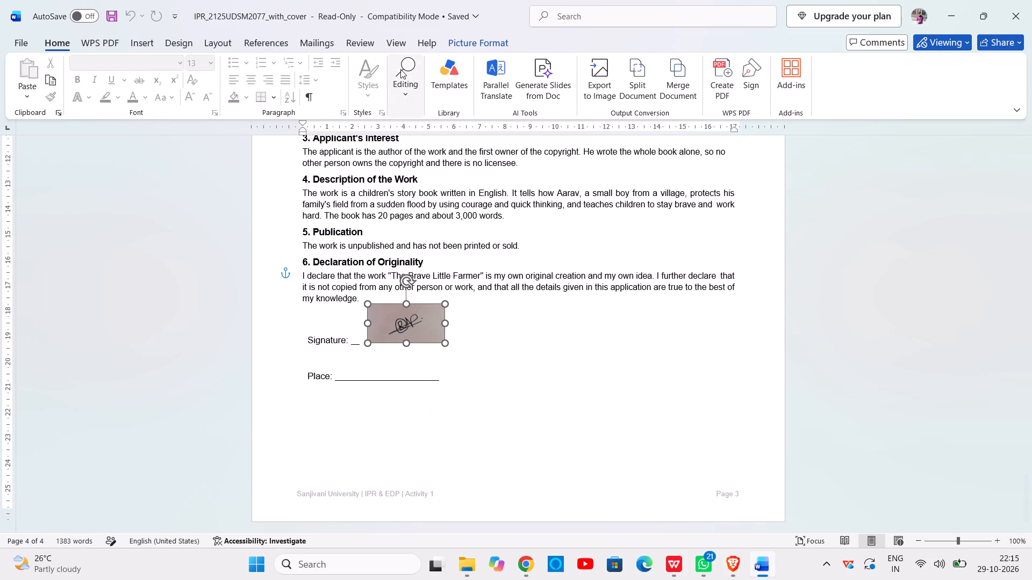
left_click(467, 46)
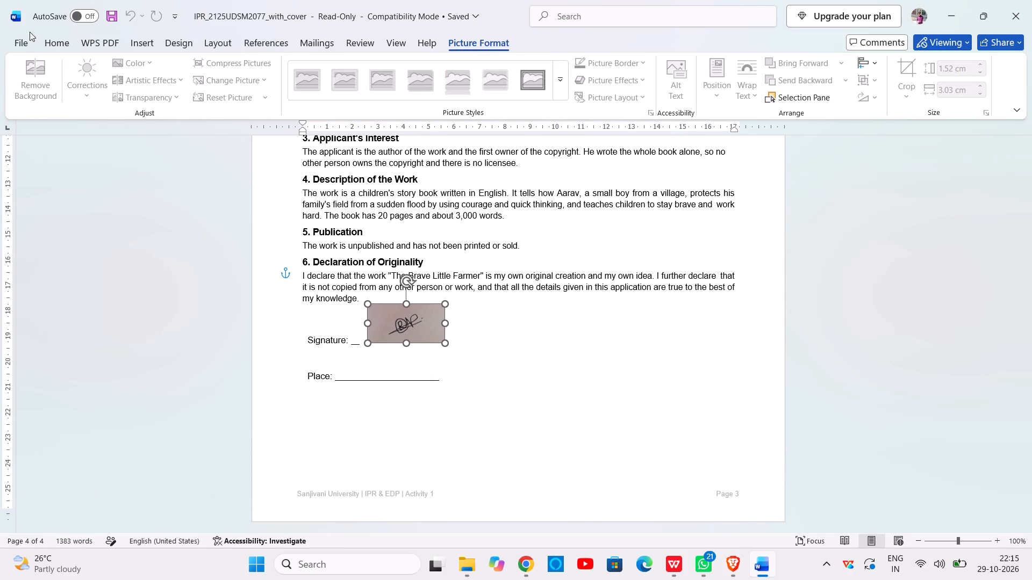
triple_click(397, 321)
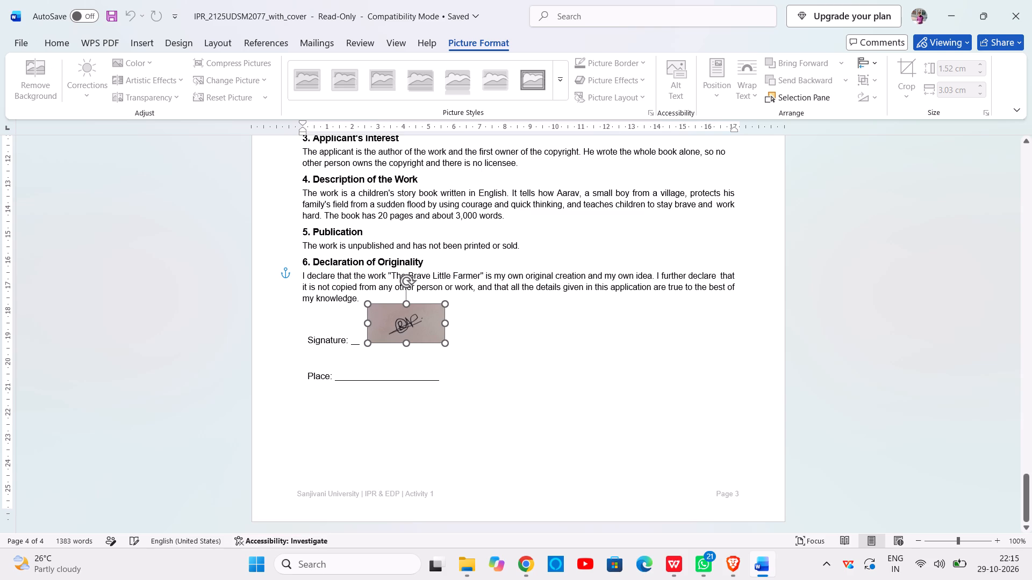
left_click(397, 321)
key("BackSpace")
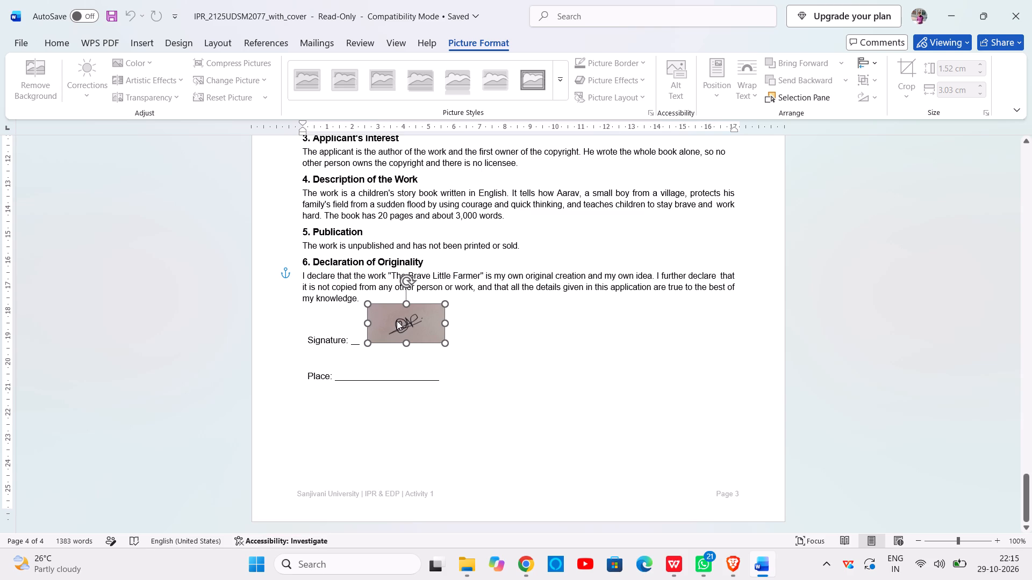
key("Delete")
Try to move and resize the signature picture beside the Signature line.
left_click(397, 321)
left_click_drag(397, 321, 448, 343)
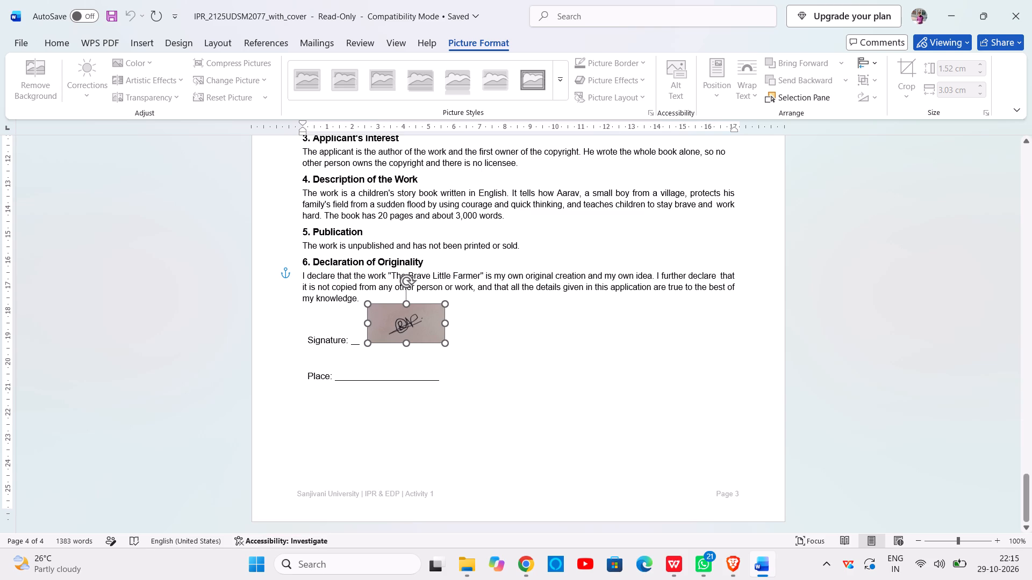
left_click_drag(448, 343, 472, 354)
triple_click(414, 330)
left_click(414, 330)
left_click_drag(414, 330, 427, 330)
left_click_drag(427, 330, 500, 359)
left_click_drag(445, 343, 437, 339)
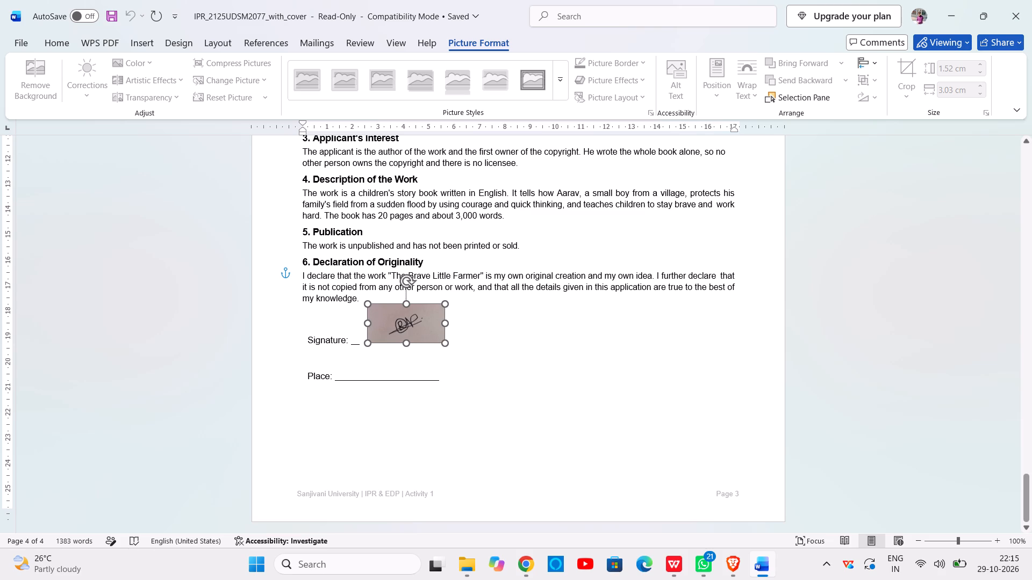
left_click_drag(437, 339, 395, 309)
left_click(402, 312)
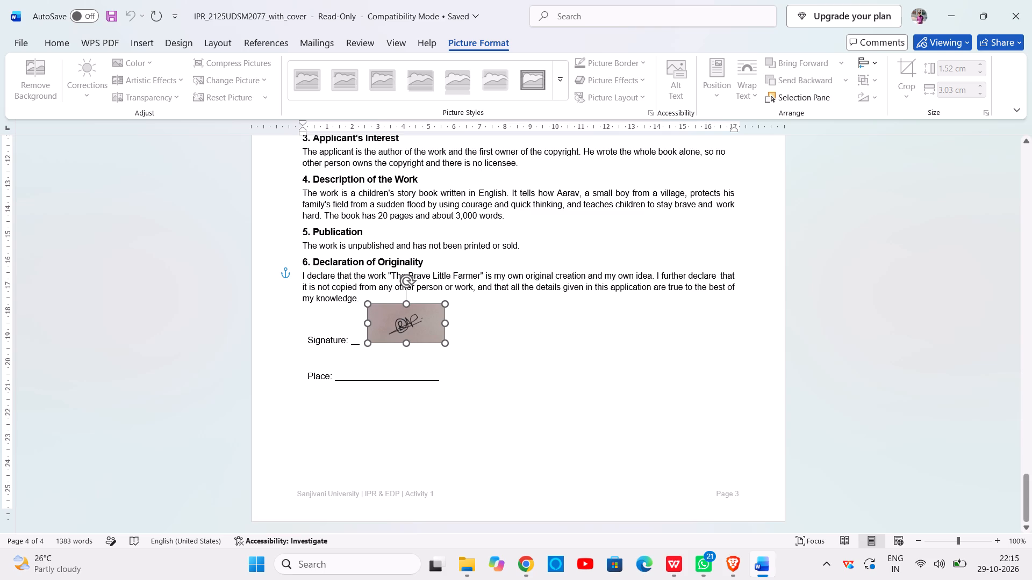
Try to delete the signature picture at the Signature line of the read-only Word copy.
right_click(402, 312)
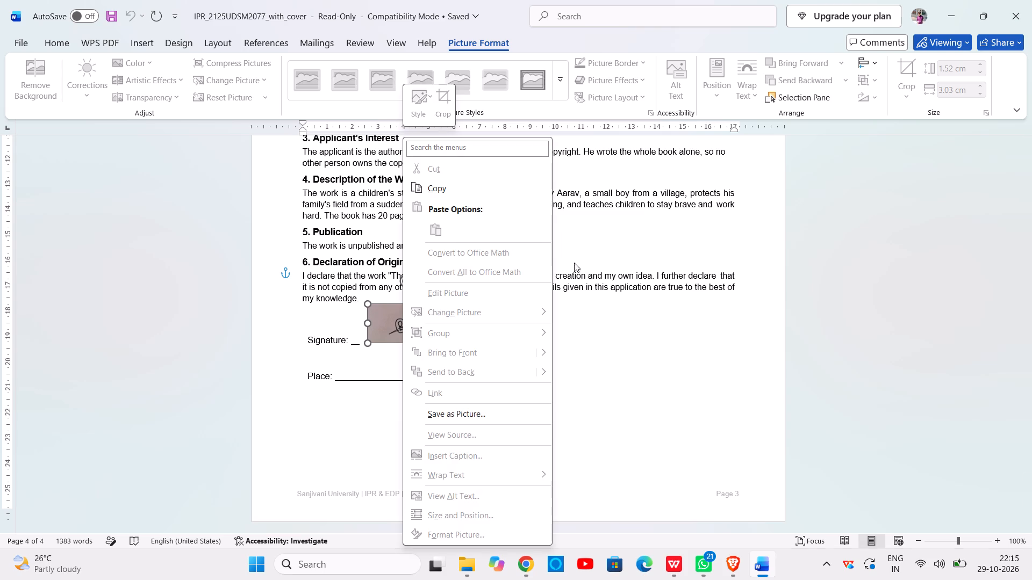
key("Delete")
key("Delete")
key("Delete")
Switch to WPS Office, delete the signature picture above the copyright form's Signature line in the "_with_cover" document, and save it.
left_click(675, 566)
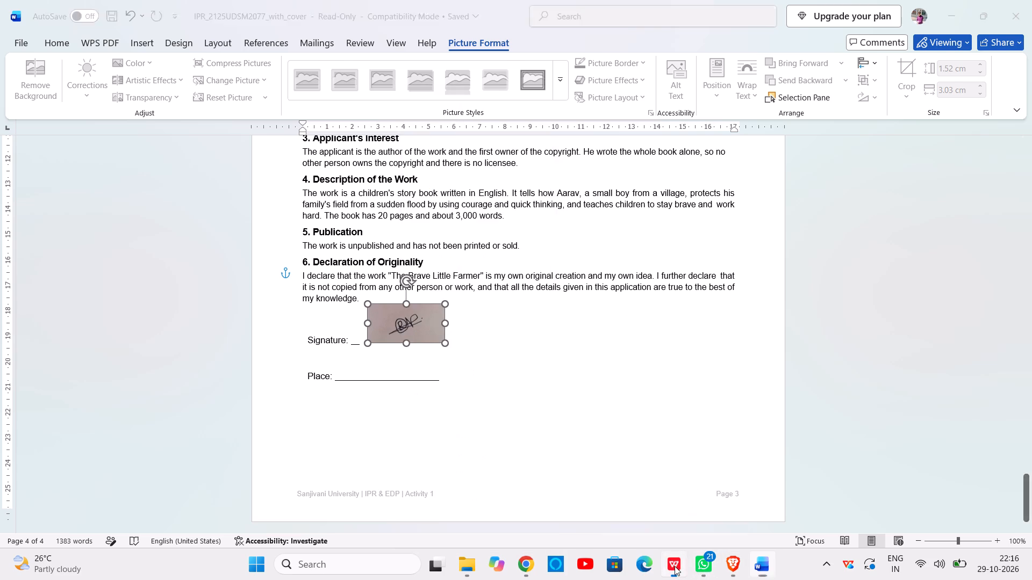
left_click(391, 352)
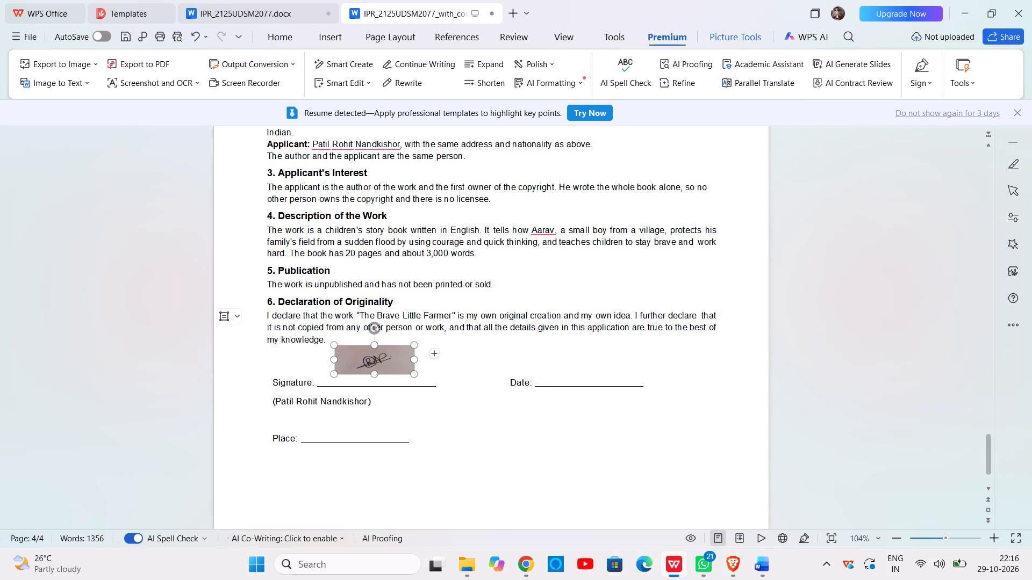
key("Delete")
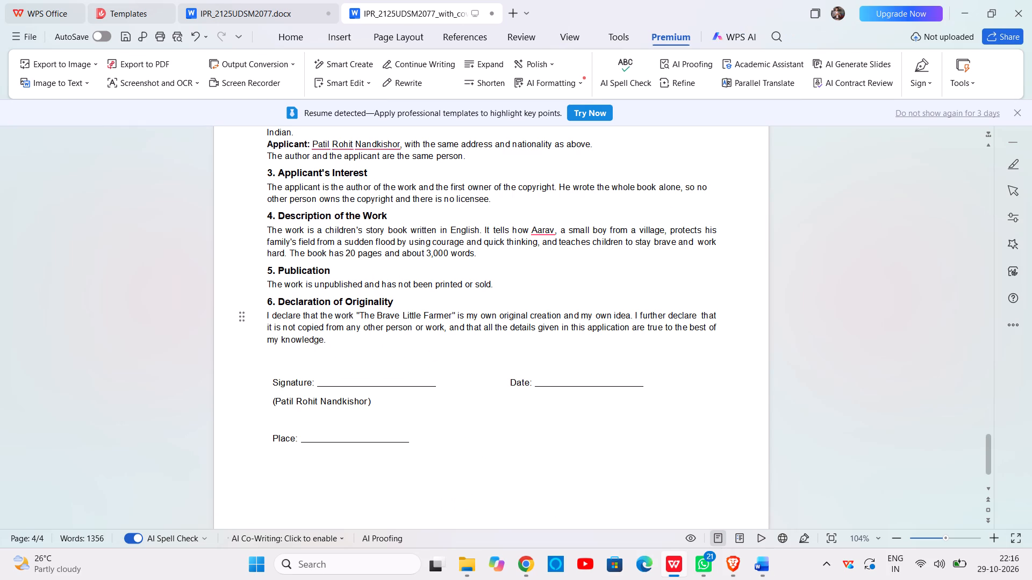
scroll(391, 352, "up", 2)
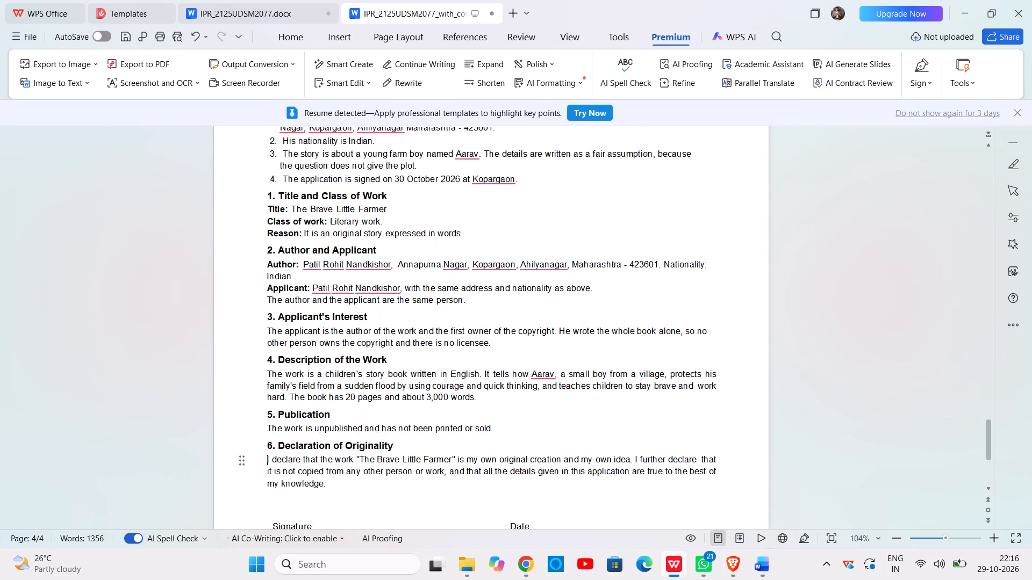
scroll(391, 352, "up", 3)
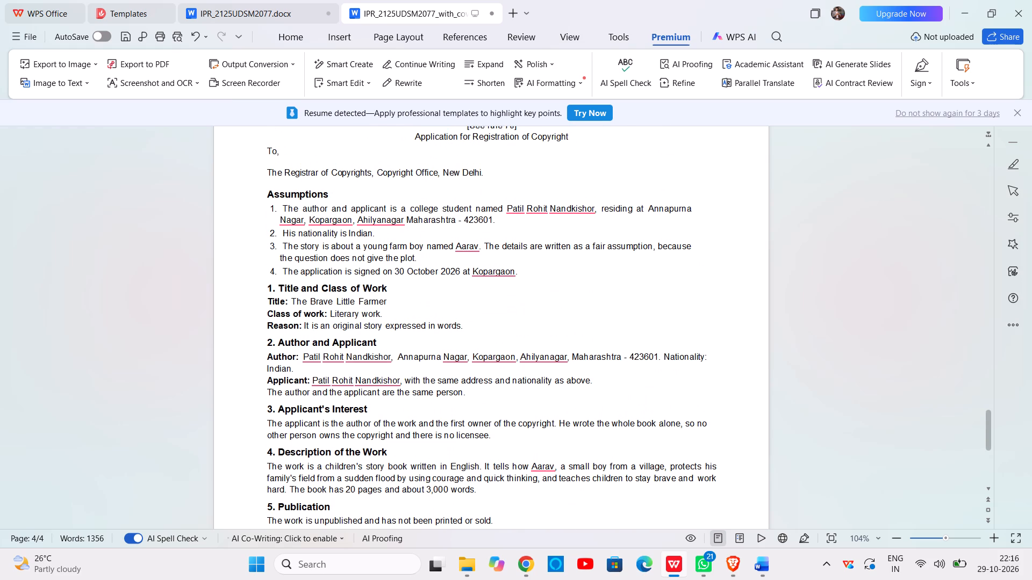
key("ctrl+s")
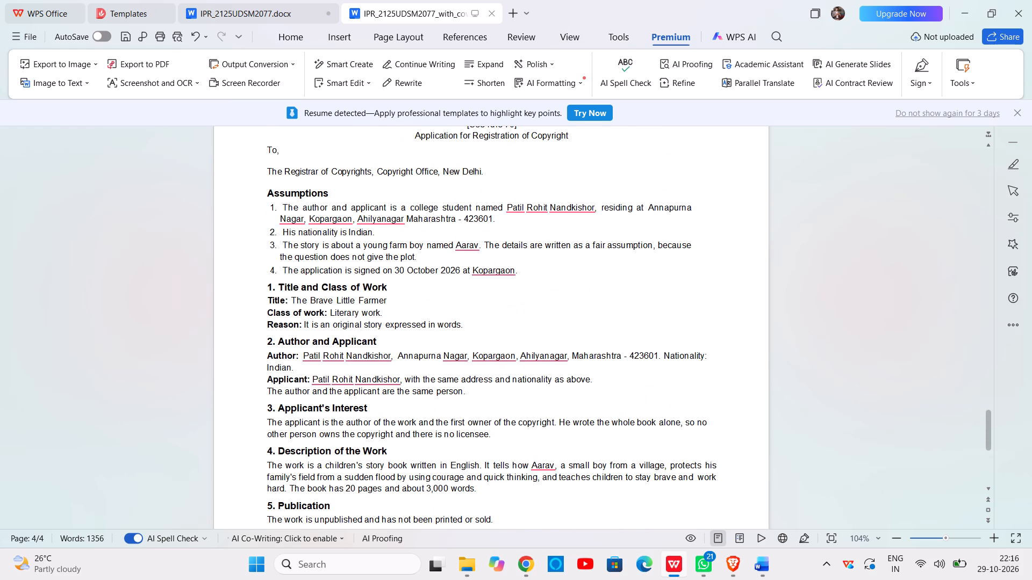
Switch back to the read-only Word copy and review its pages from the patent section to the copyright form's signature area.
left_click(762, 568)
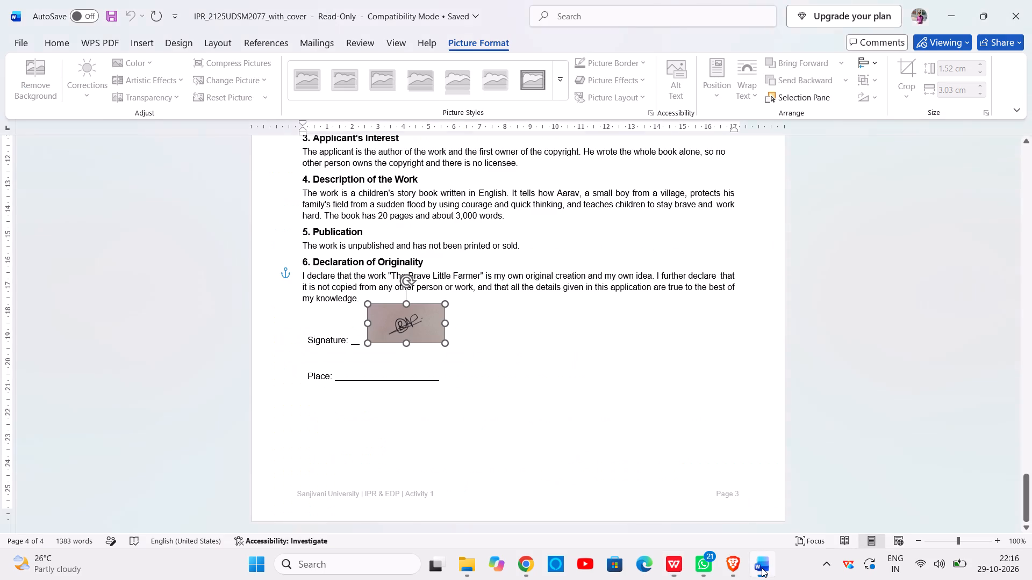
scroll(615, 407, "right", 1)
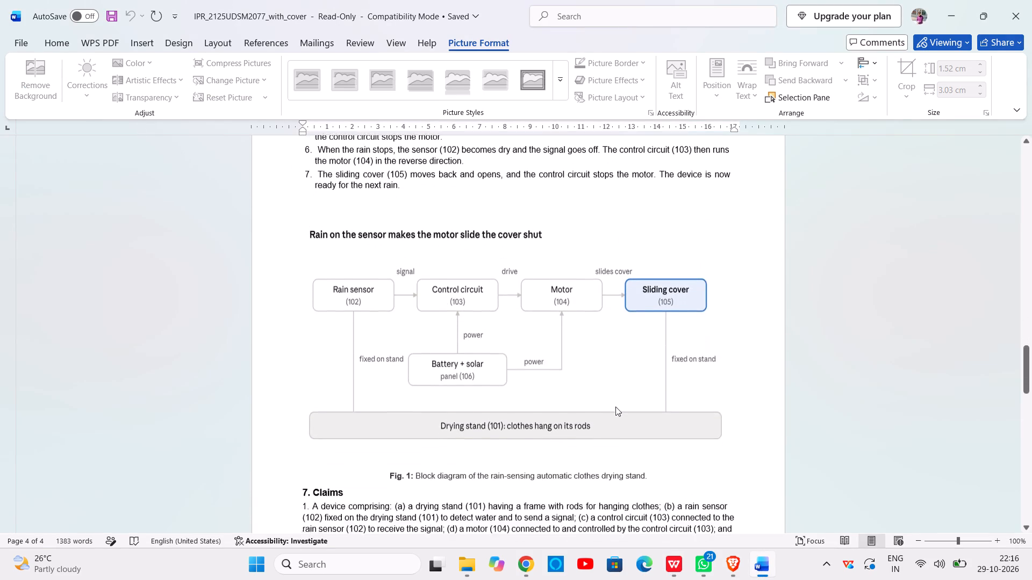
scroll(615, 407, "right", 1)
scroll(615, 407, "up", 1)
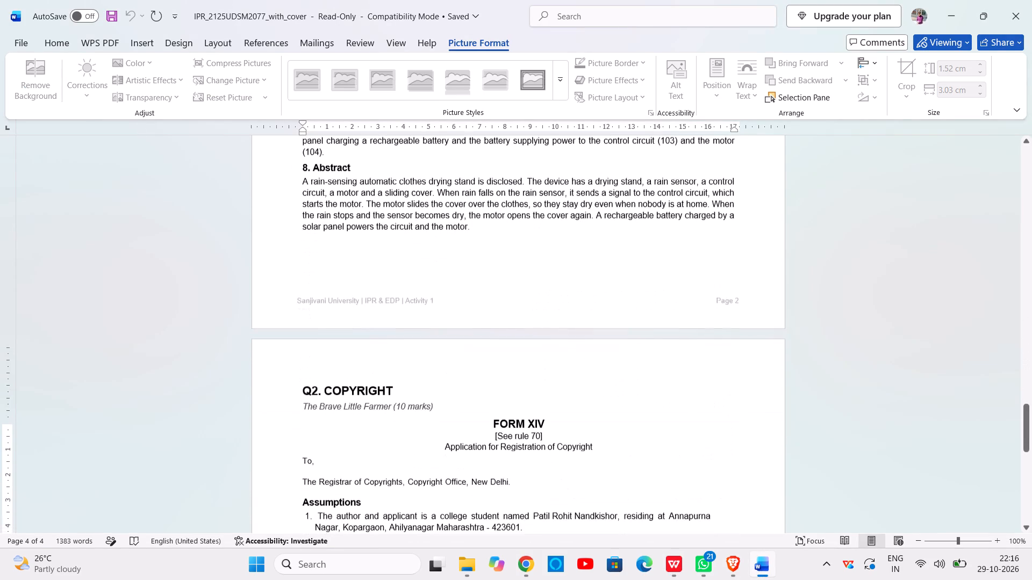
scroll(615, 407, "up", 2)
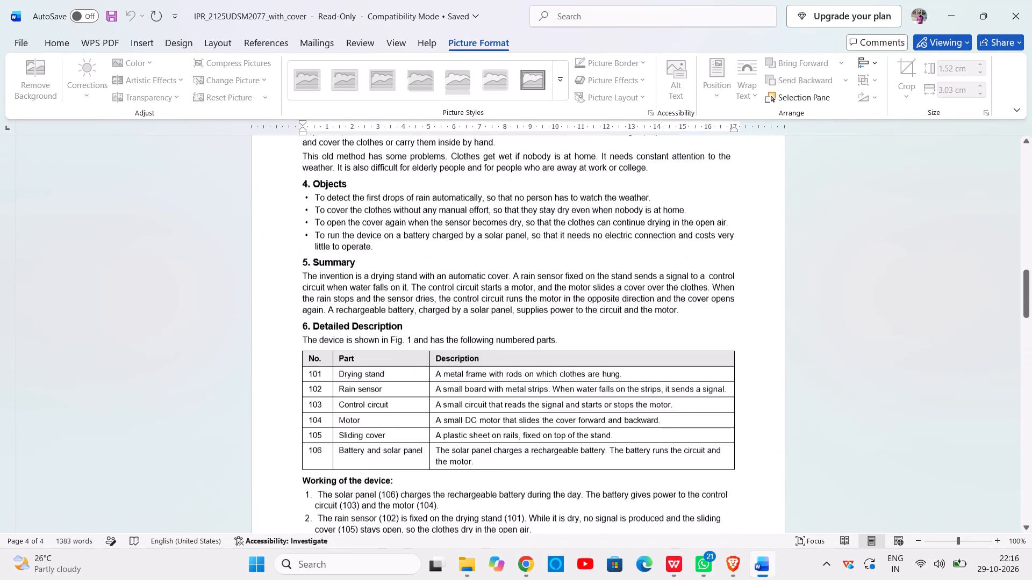
scroll(615, 407, "up", 1)
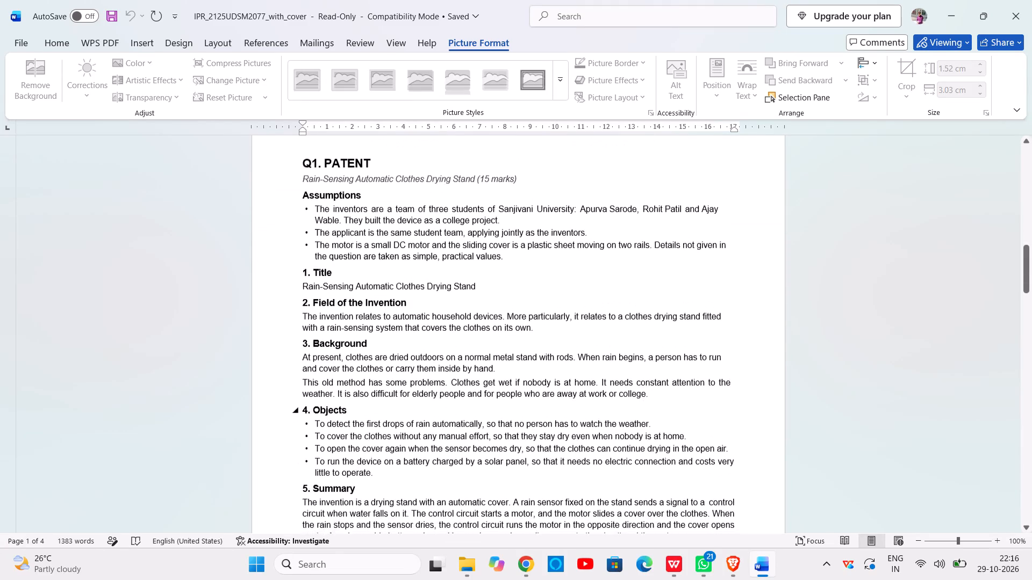
scroll(615, 407, "down", 3)
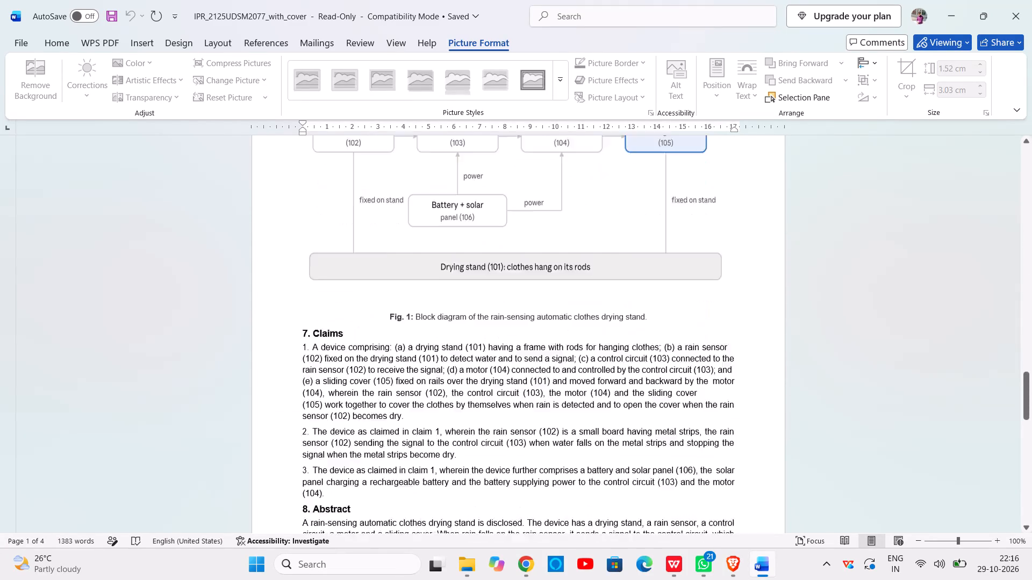
scroll(615, 407, "down", 1)
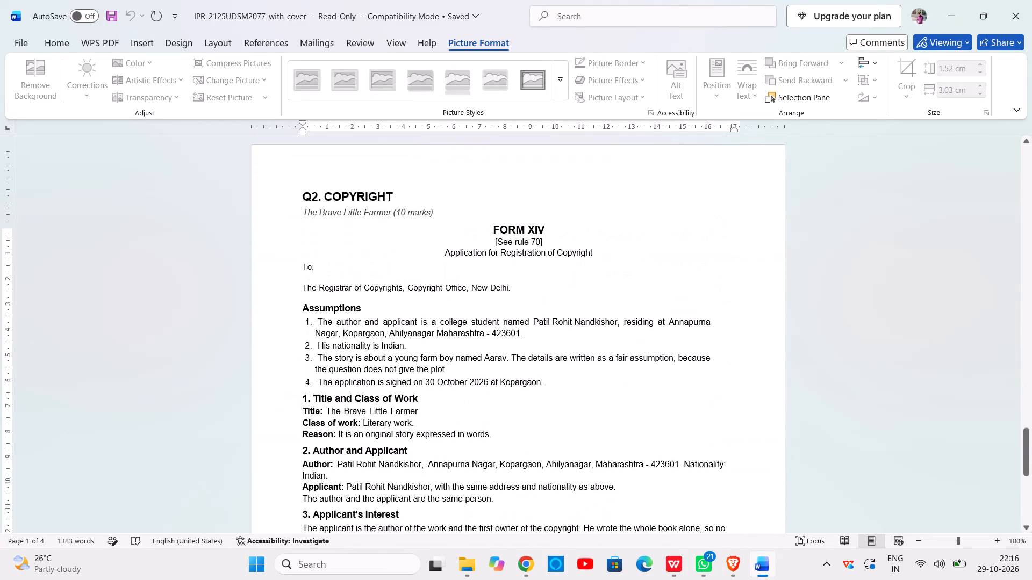
scroll(615, 407, "down", 1)
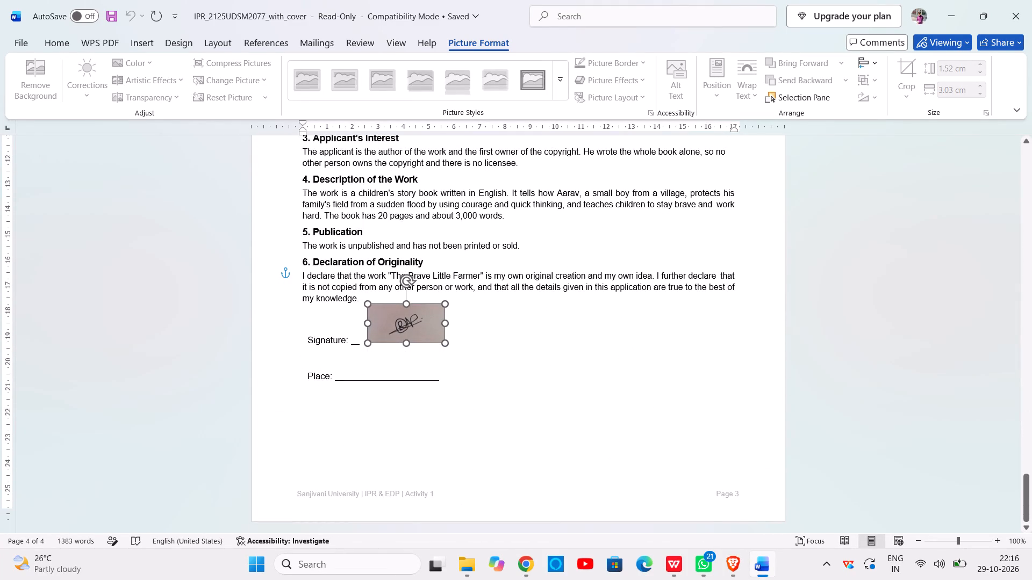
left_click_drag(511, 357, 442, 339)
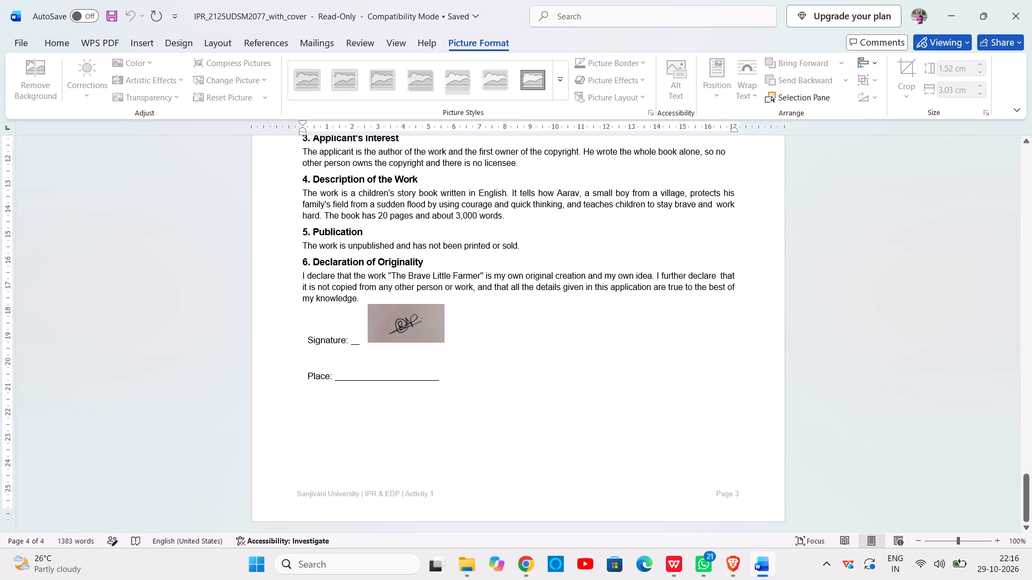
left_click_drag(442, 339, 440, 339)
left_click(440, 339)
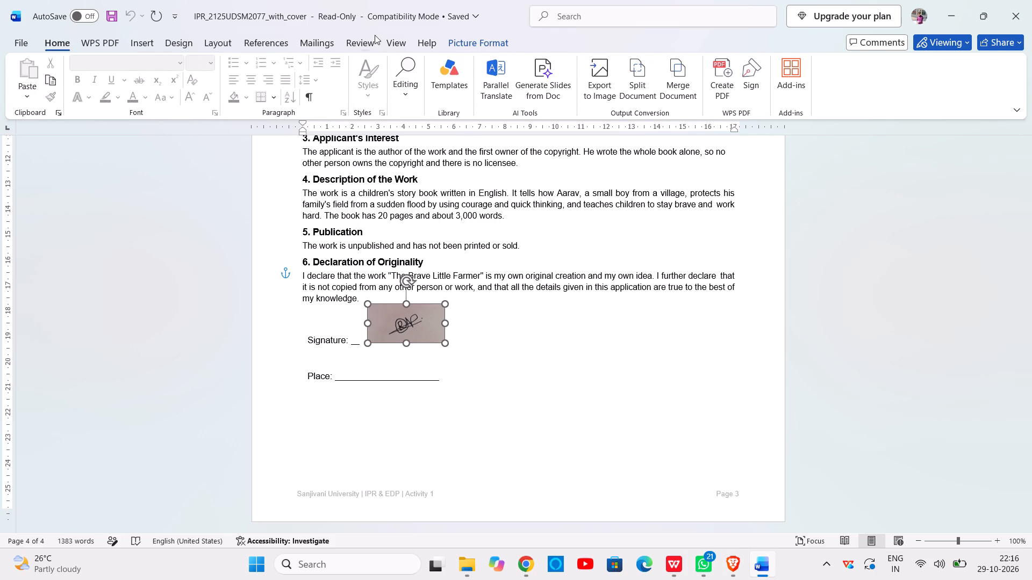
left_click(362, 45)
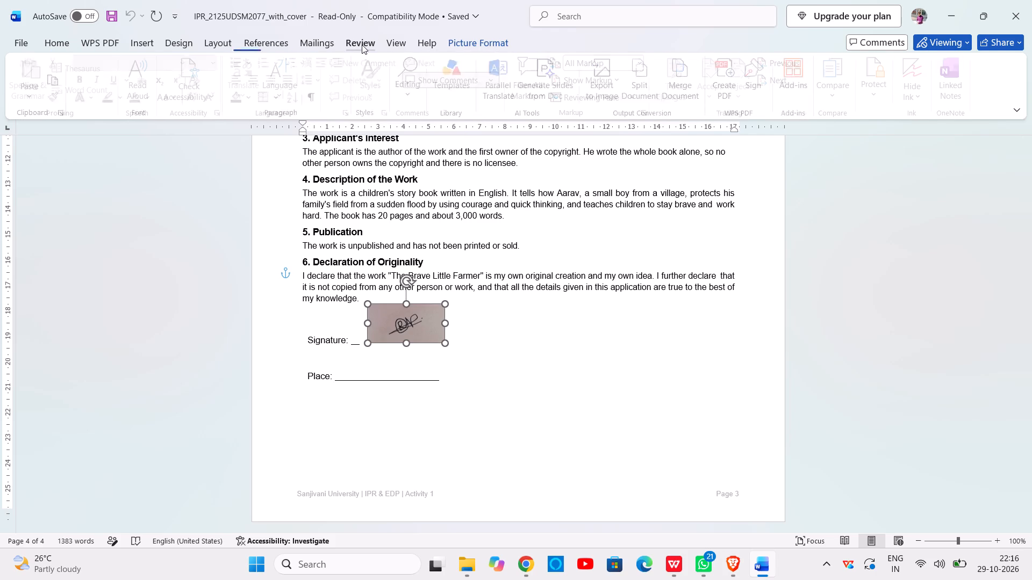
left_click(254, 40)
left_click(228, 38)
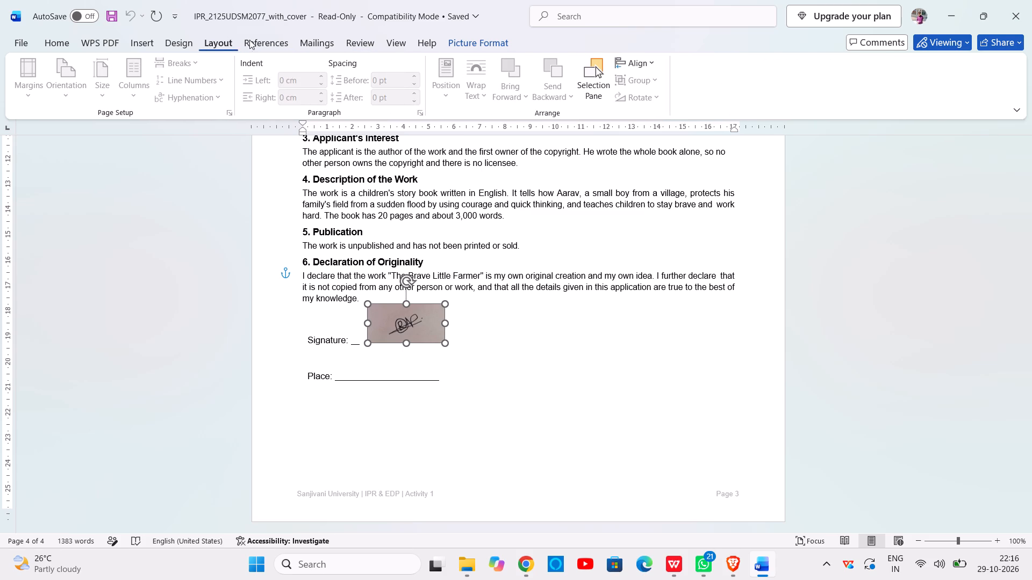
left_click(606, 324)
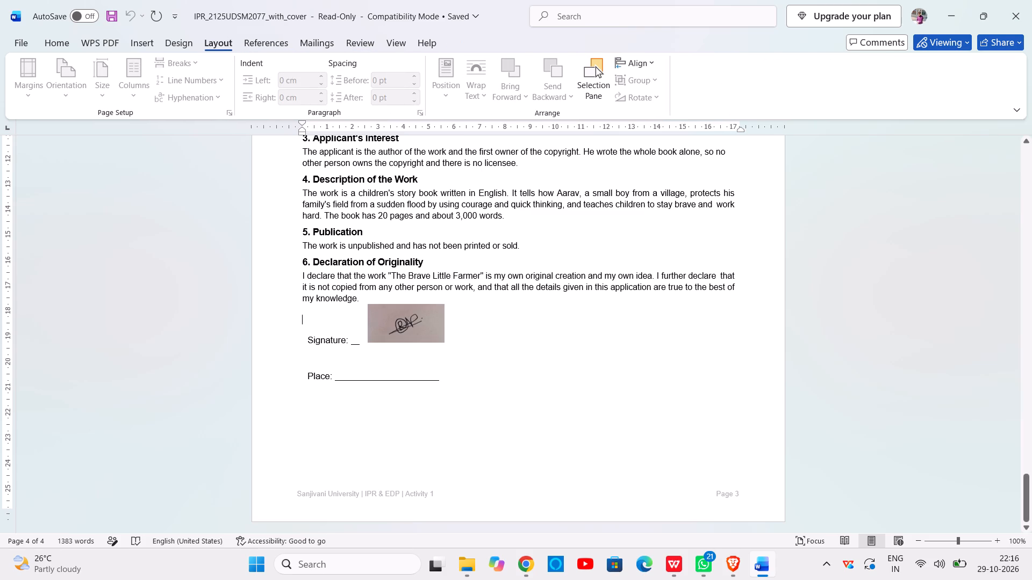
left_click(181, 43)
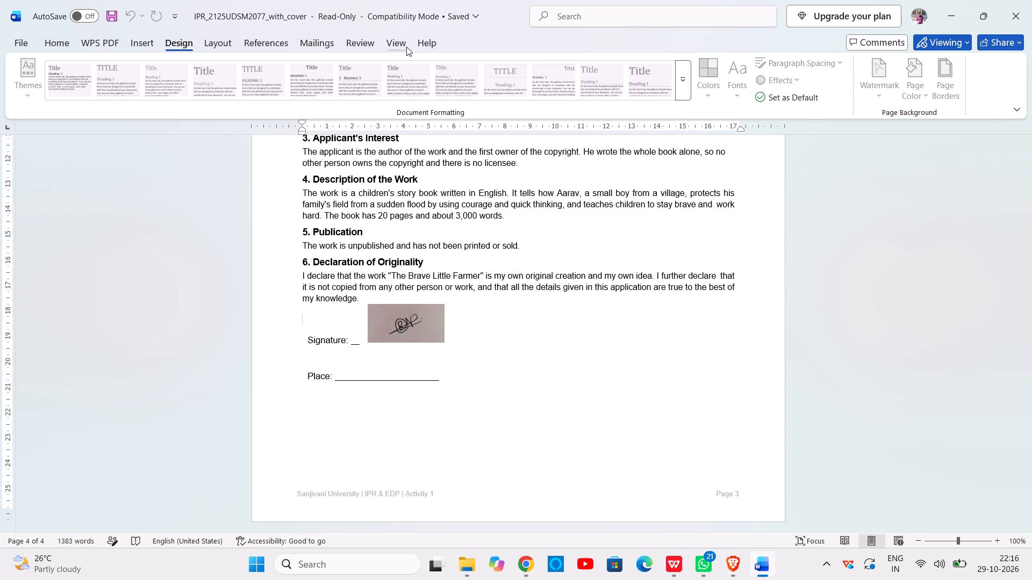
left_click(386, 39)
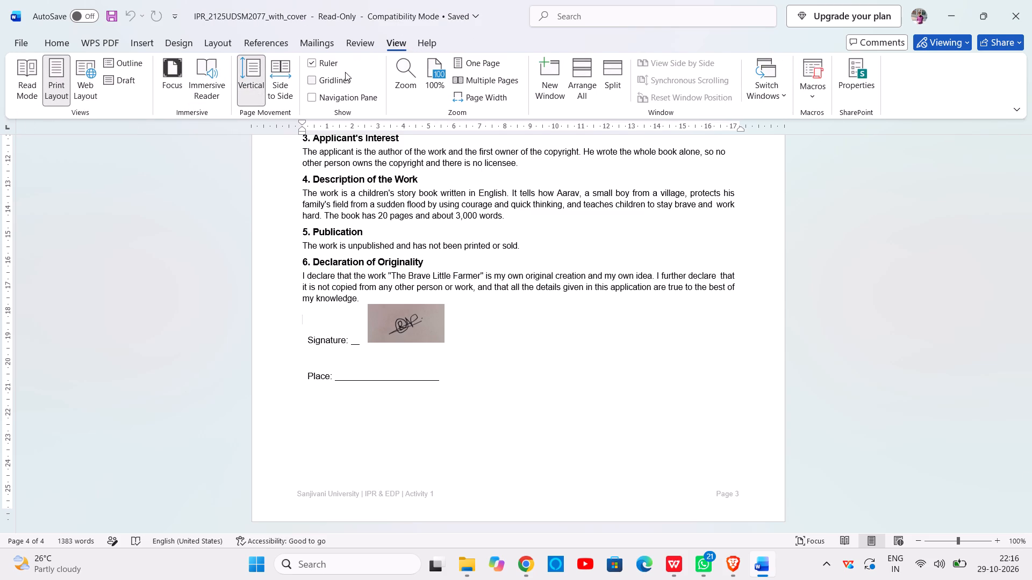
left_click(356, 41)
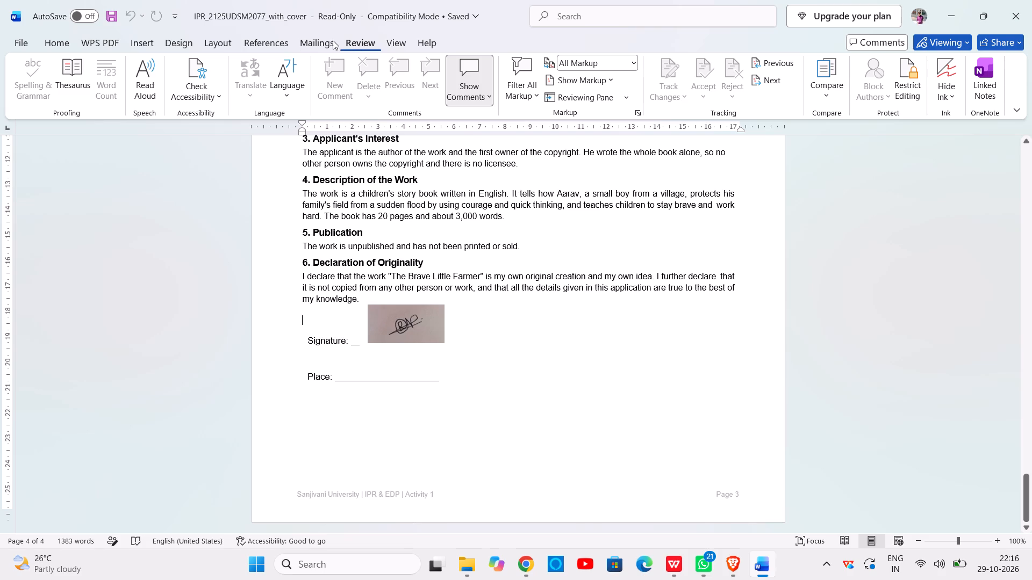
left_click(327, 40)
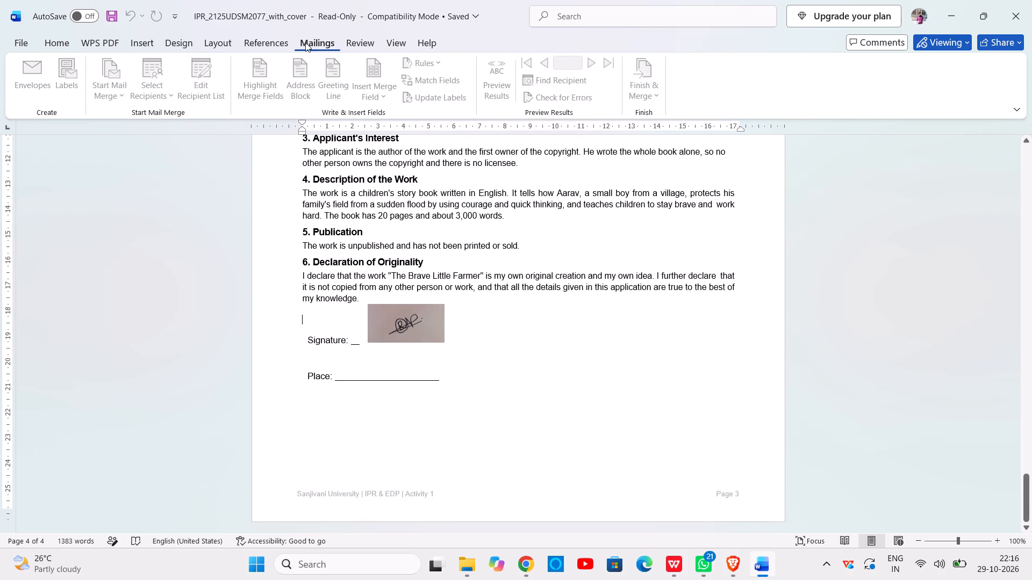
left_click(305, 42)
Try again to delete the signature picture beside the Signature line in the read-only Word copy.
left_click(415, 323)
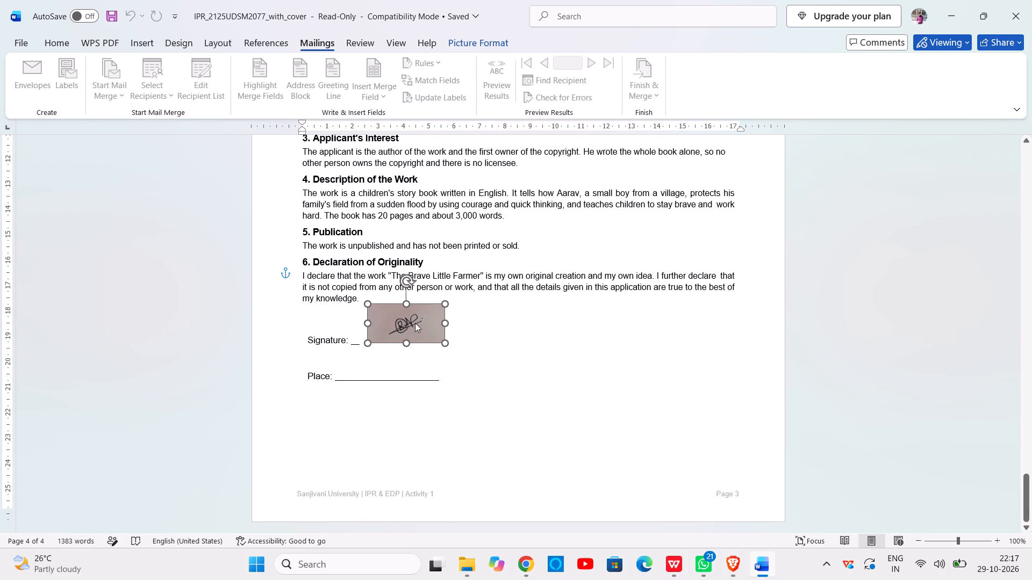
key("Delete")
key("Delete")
Close the read-only Word copy of the cover document.
left_click(1022, 9)
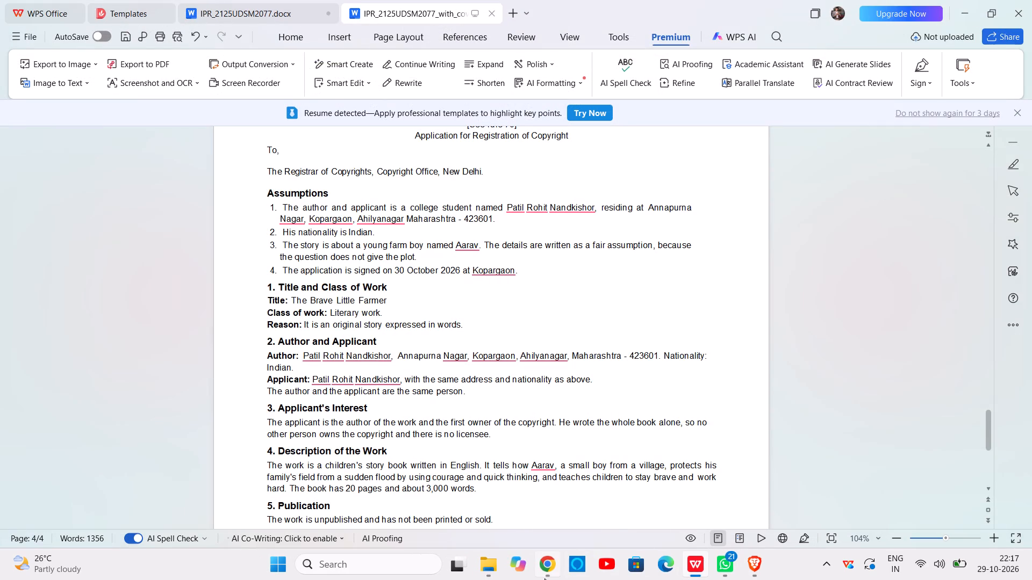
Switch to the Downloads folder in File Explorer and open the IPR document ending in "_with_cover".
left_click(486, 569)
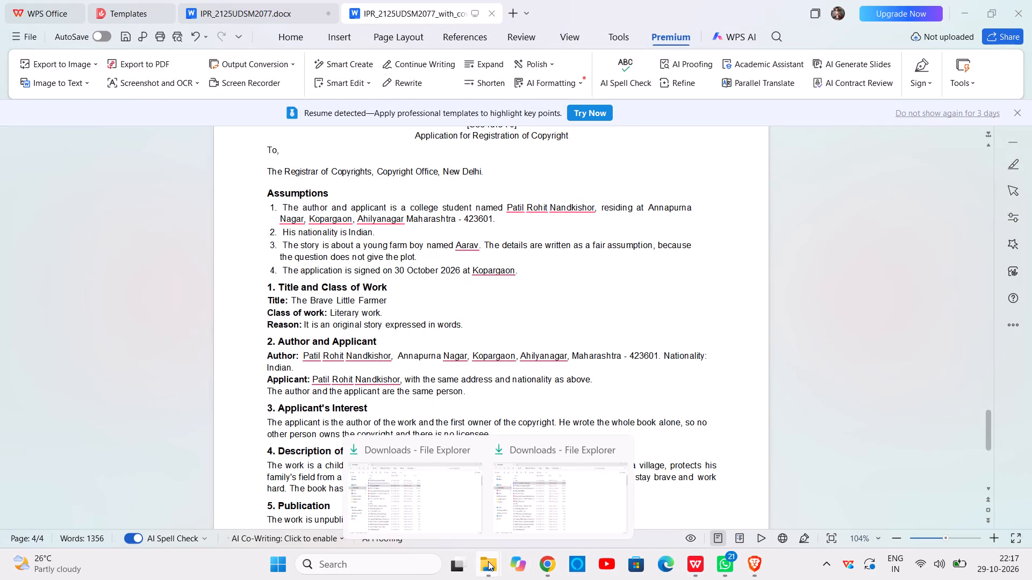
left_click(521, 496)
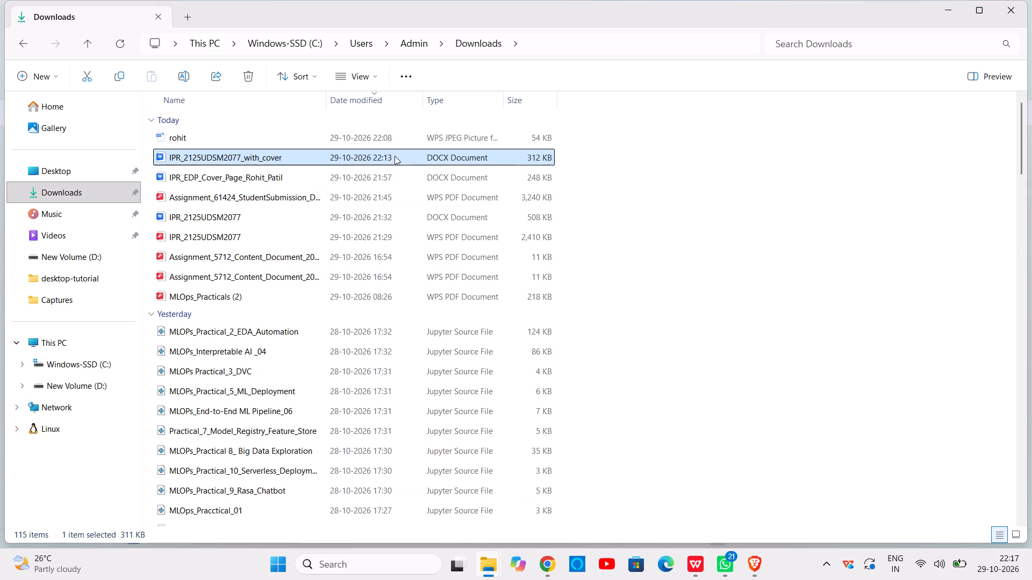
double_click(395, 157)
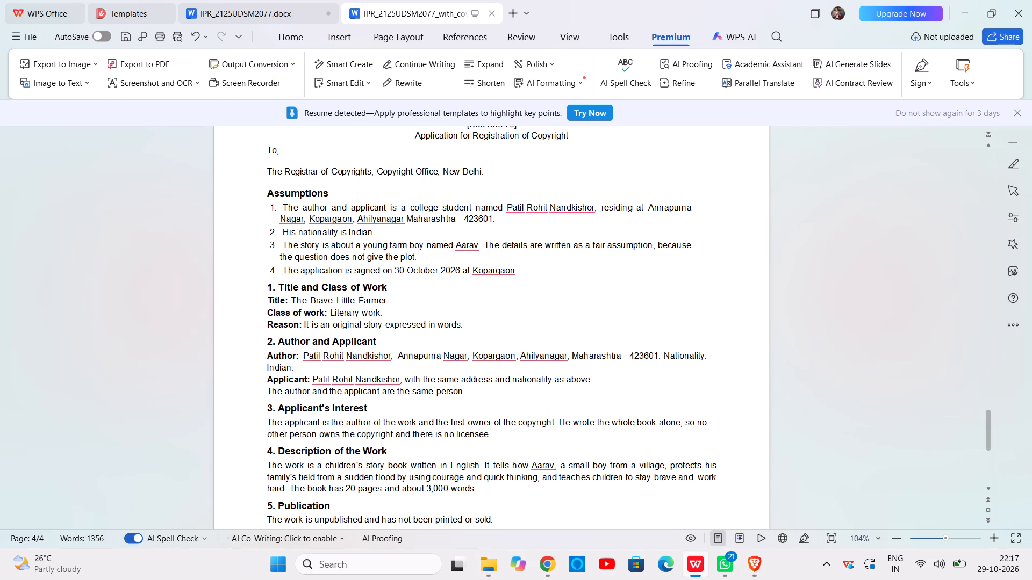
Close the "_with_cover" document and the original IPR document in WPS Office, discarding the original's unsaved changes.
left_click(491, 8)
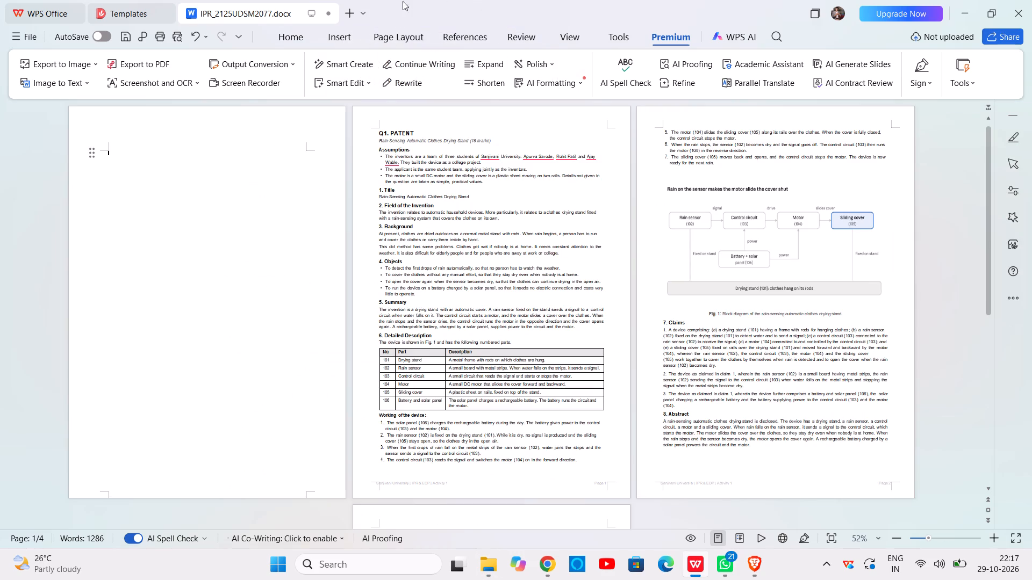
left_click(331, 11)
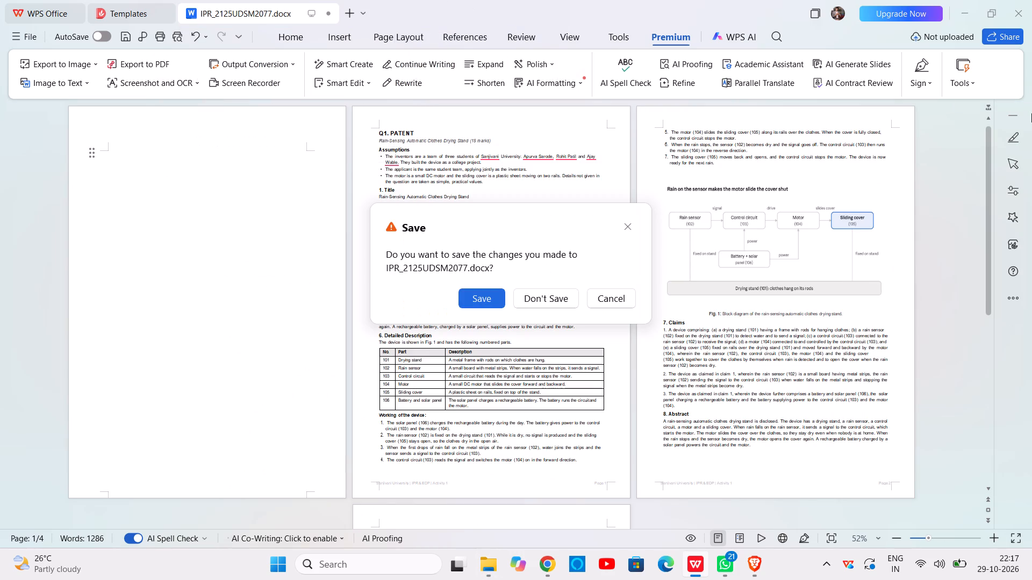
left_click(534, 300)
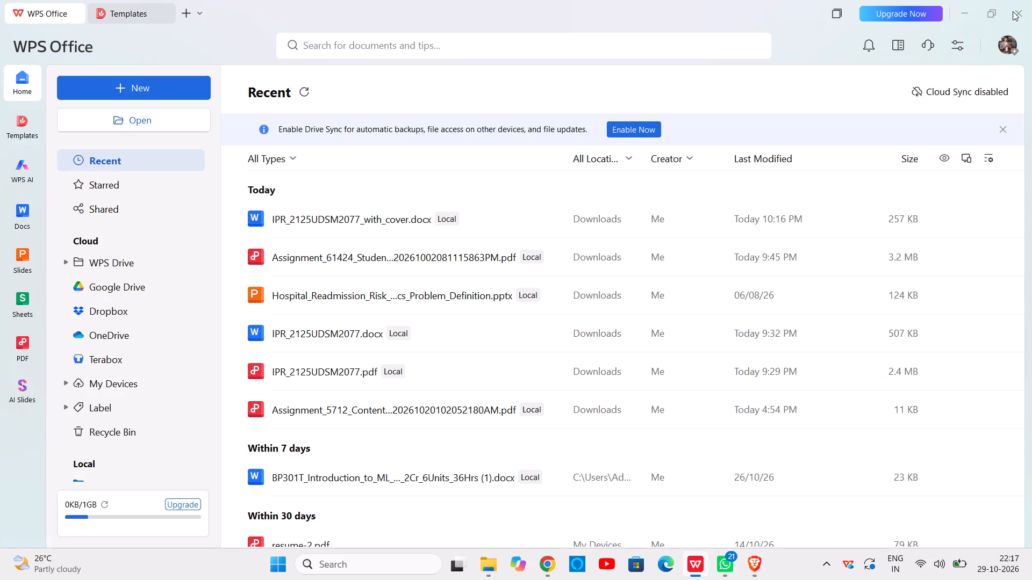
Close WPS Office and the open File Explorer windows.
left_click(1022, 9)
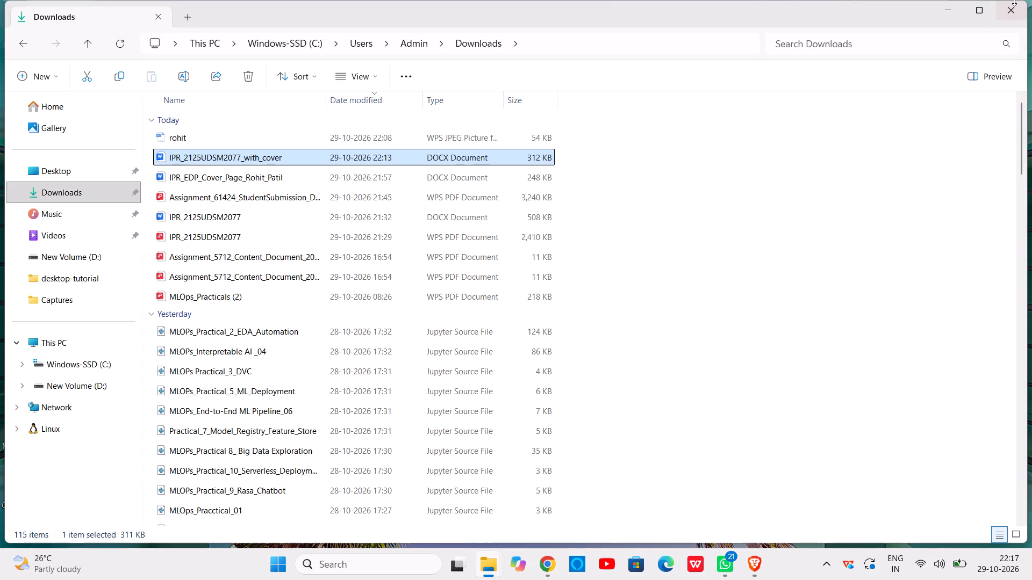
left_click(1014, 0)
left_click(1011, 12)
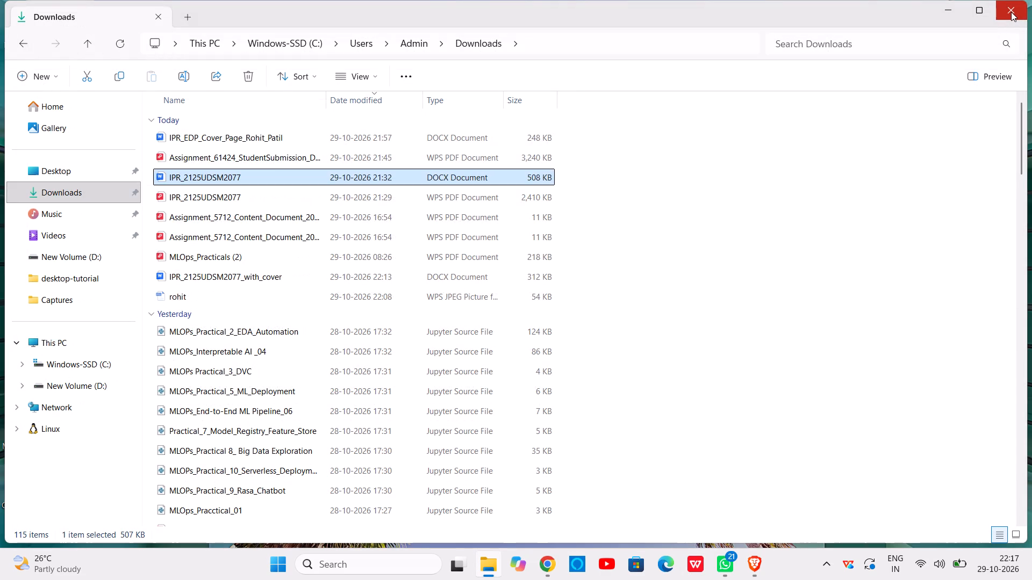
left_click(1011, 12)
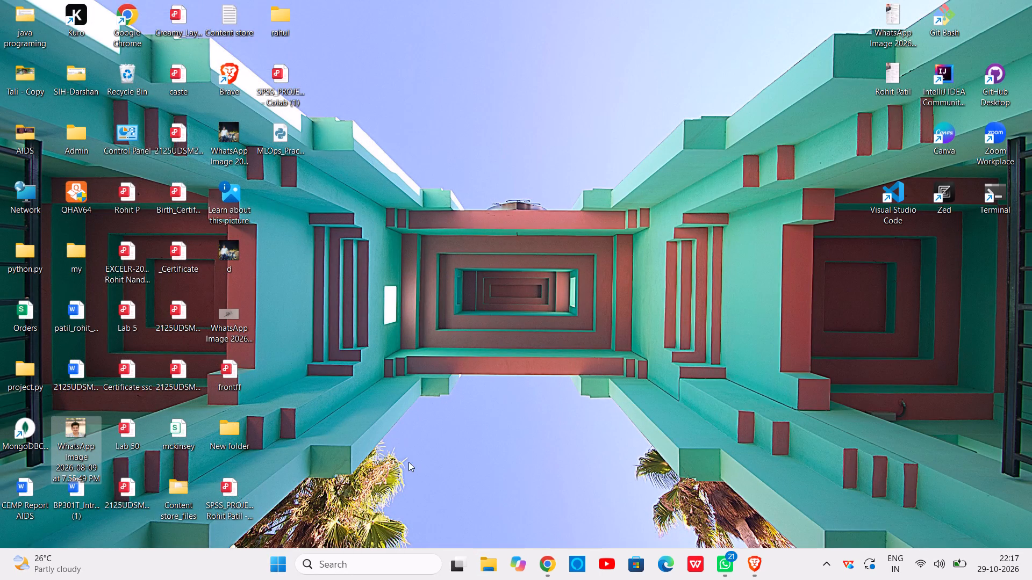
Open the IPR document ending in "_with_cover" from Downloads in WPS Office and check the signature block on its last page.
left_click(484, 566)
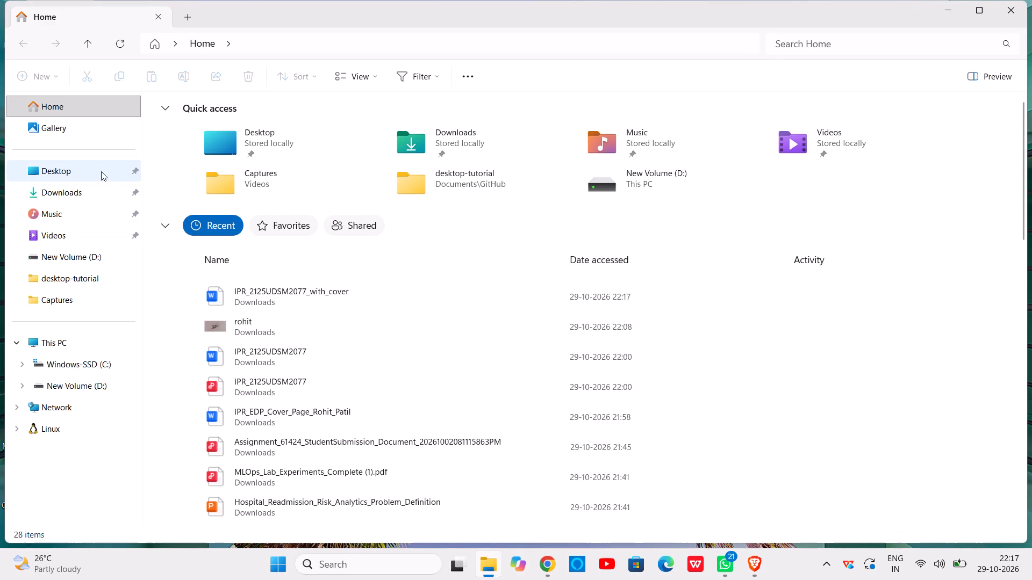
left_click(91, 202)
left_click(264, 135)
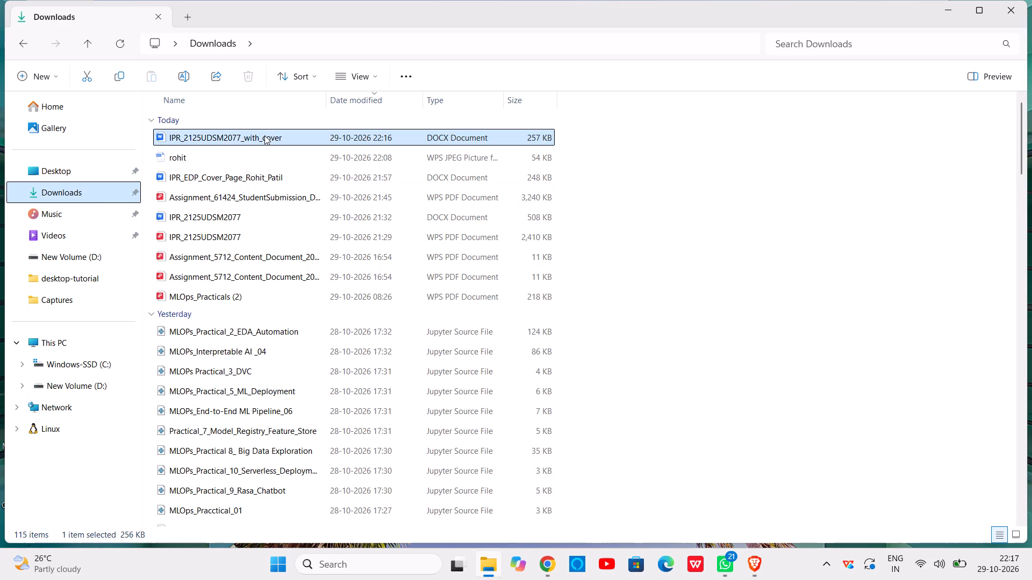
double_click(264, 135)
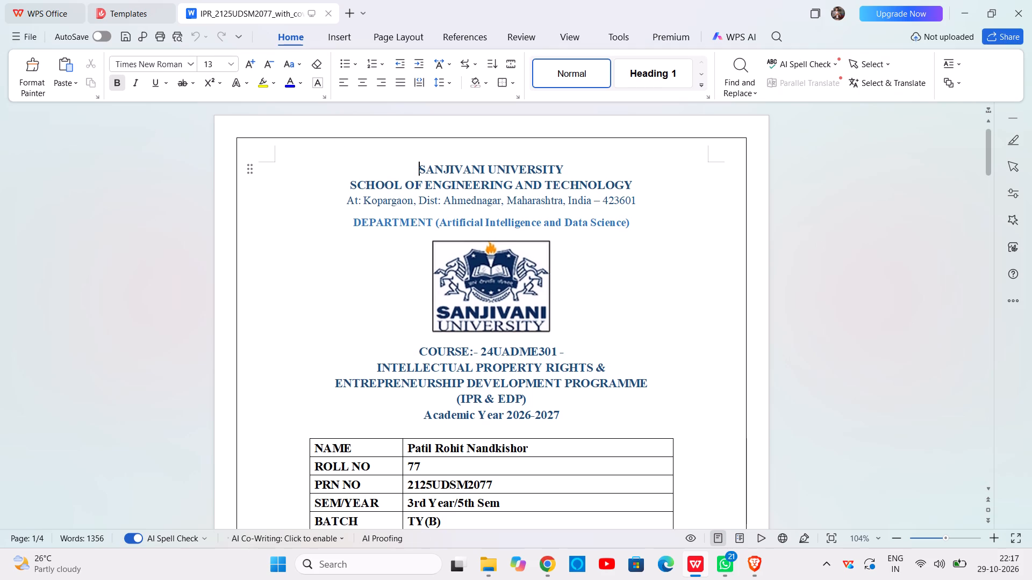
scroll(507, 311, "down", 9)
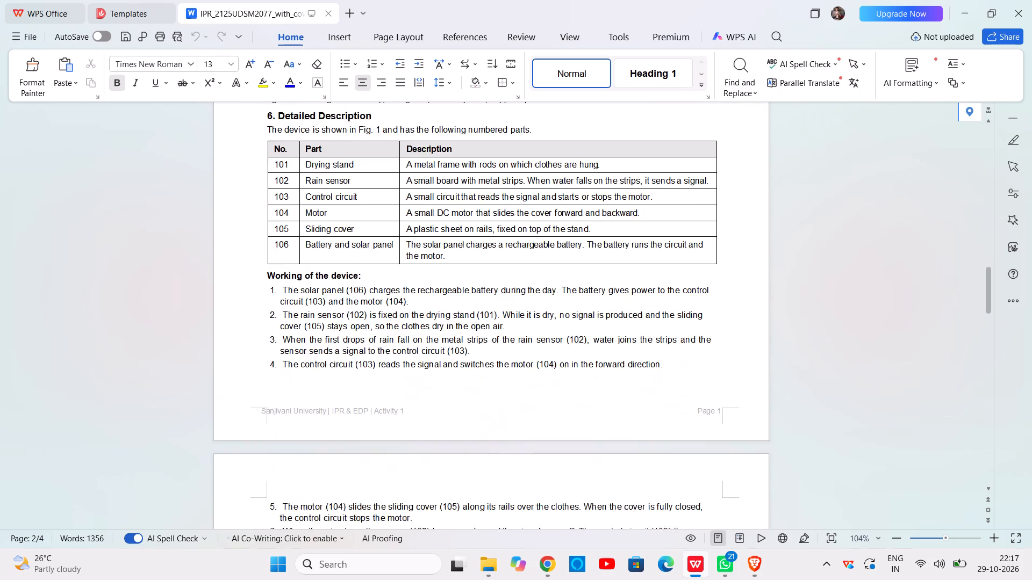
scroll(507, 311, "down", 8)
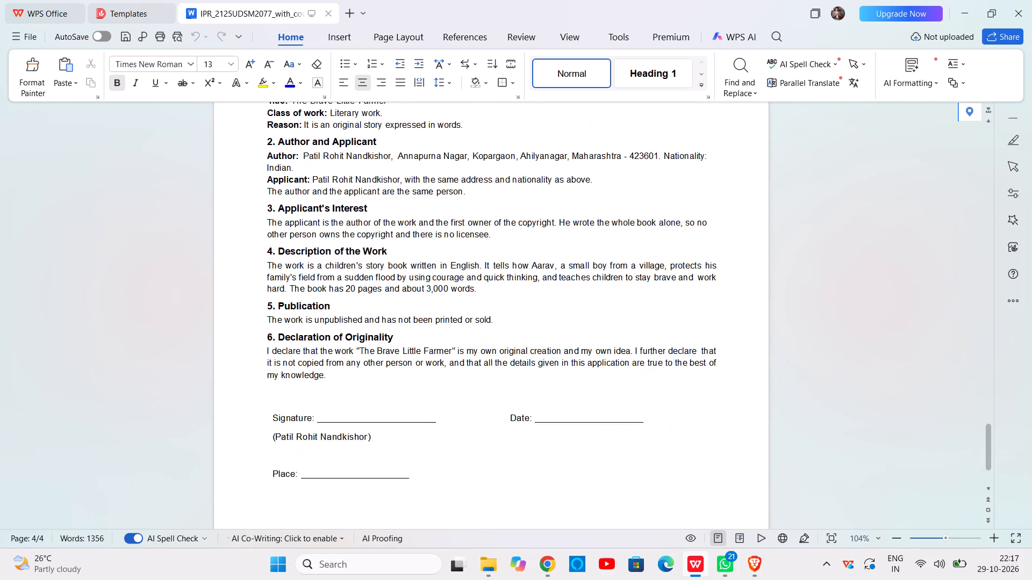
scroll(507, 311, "down", 4)
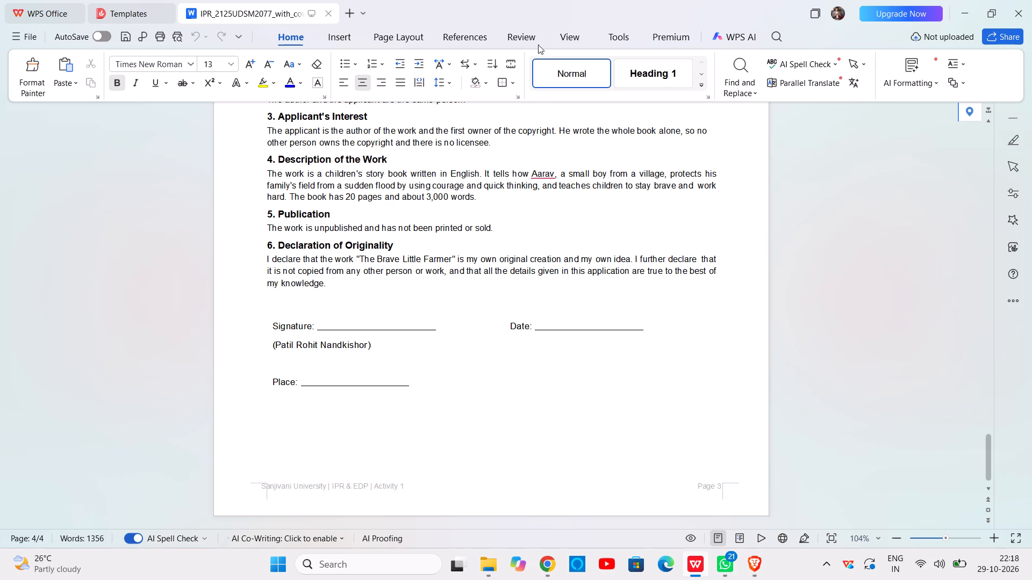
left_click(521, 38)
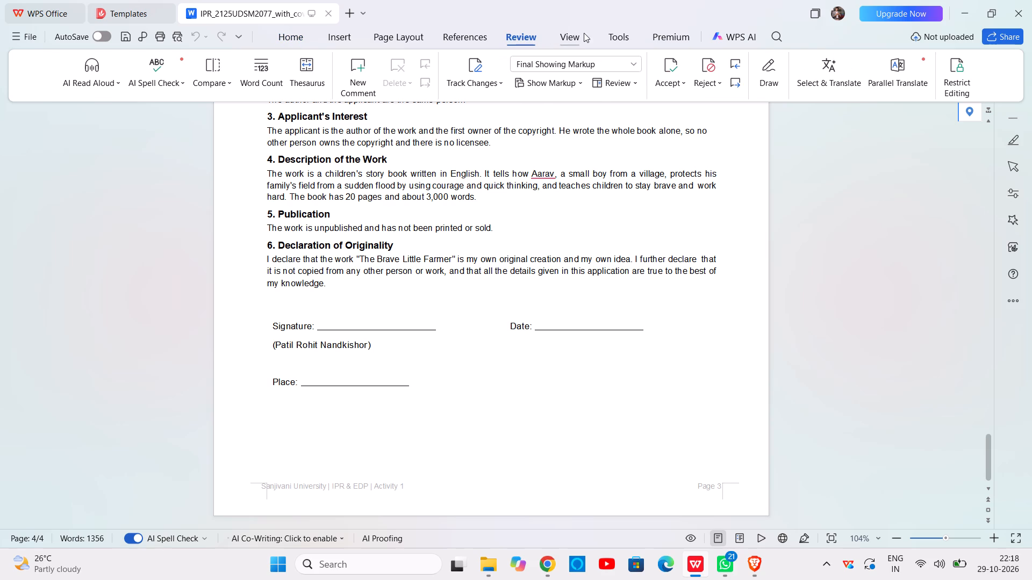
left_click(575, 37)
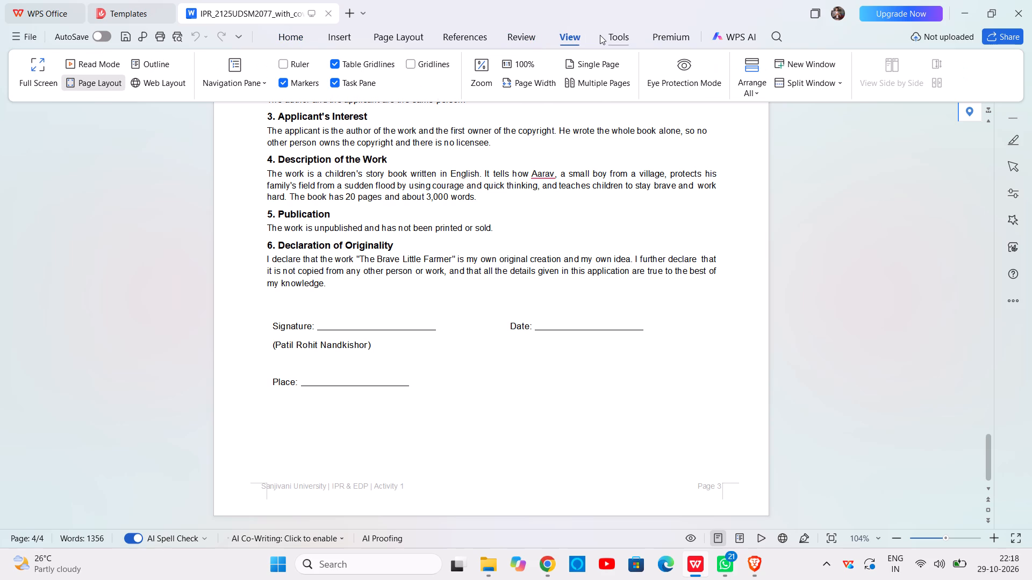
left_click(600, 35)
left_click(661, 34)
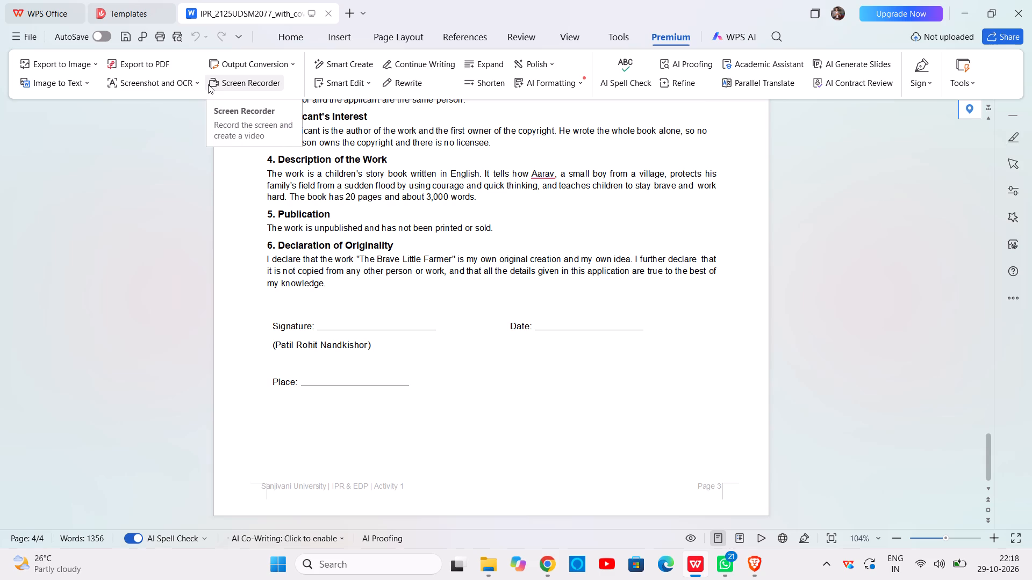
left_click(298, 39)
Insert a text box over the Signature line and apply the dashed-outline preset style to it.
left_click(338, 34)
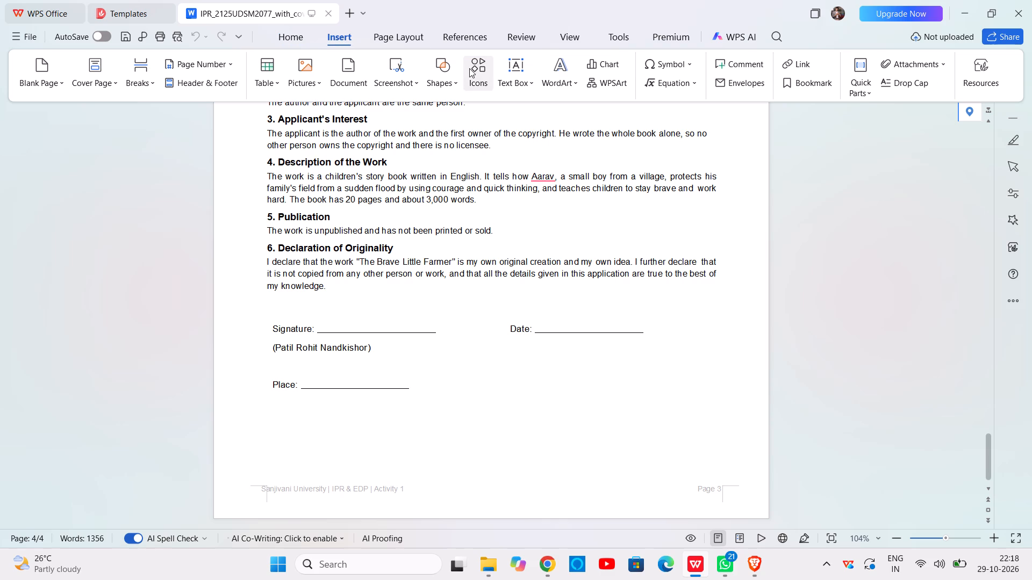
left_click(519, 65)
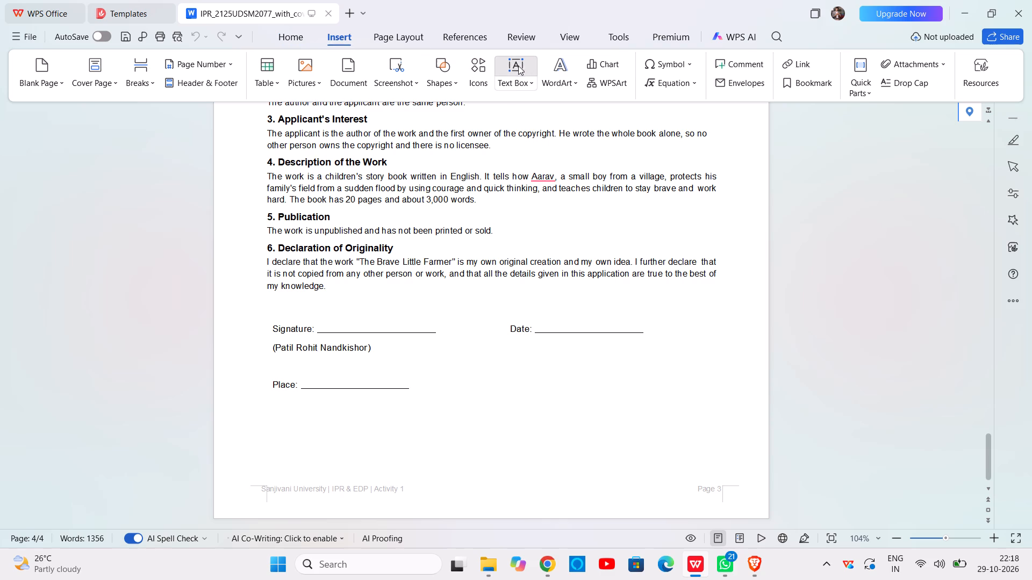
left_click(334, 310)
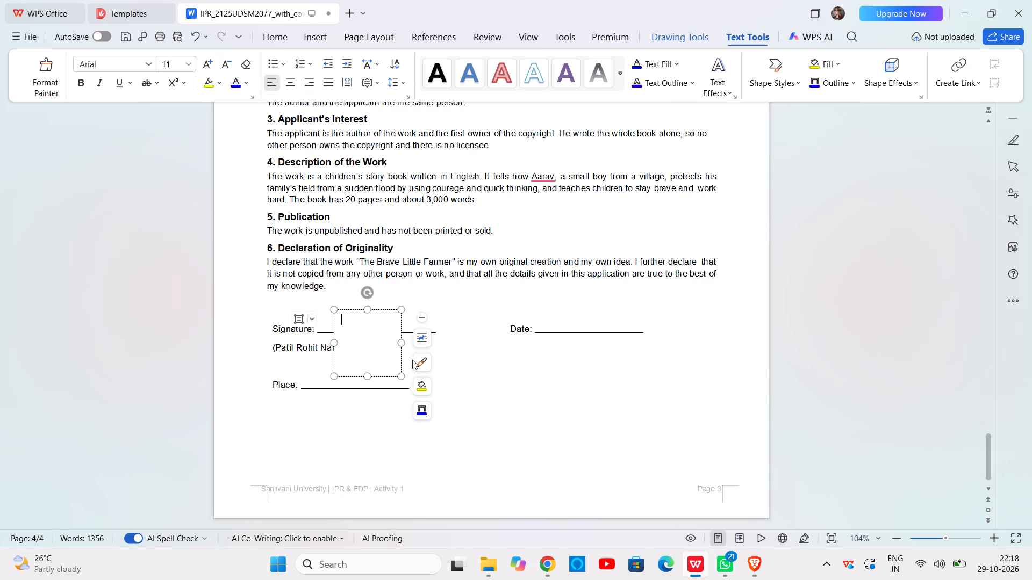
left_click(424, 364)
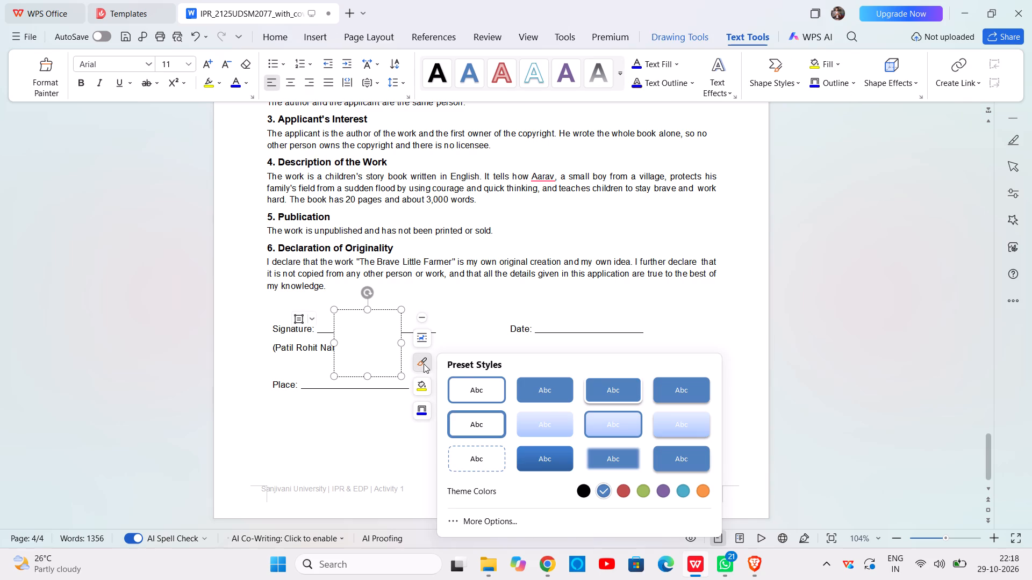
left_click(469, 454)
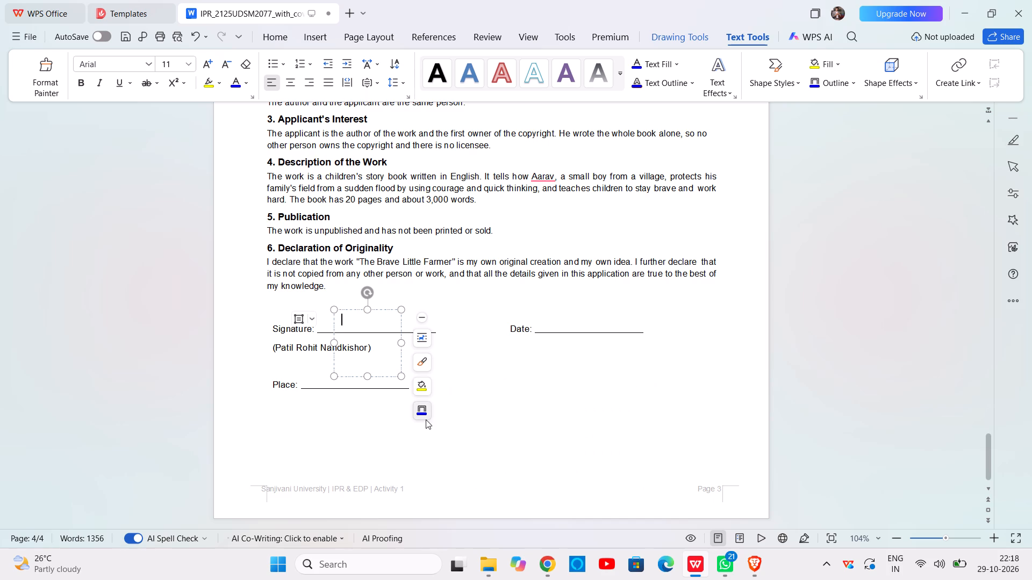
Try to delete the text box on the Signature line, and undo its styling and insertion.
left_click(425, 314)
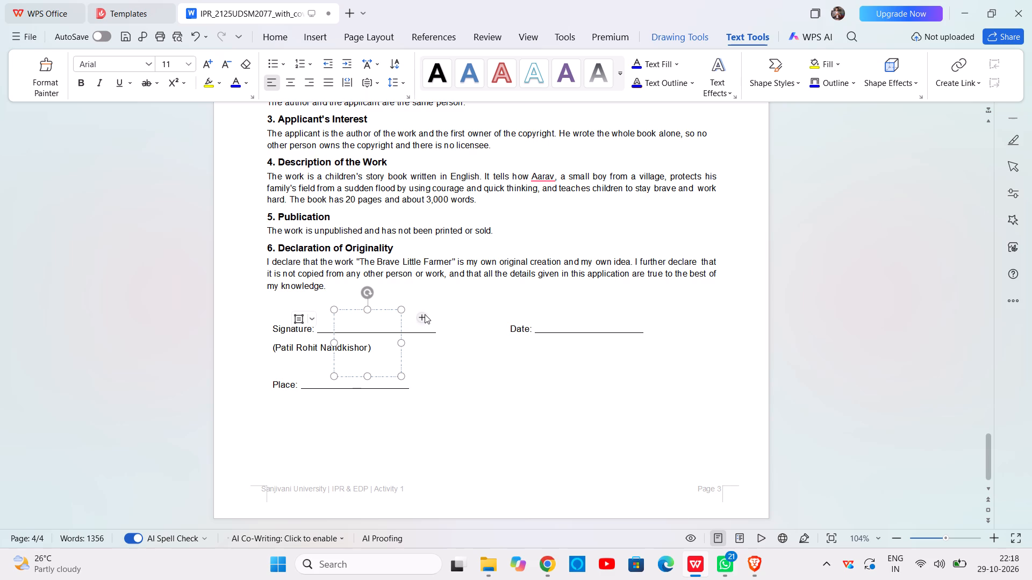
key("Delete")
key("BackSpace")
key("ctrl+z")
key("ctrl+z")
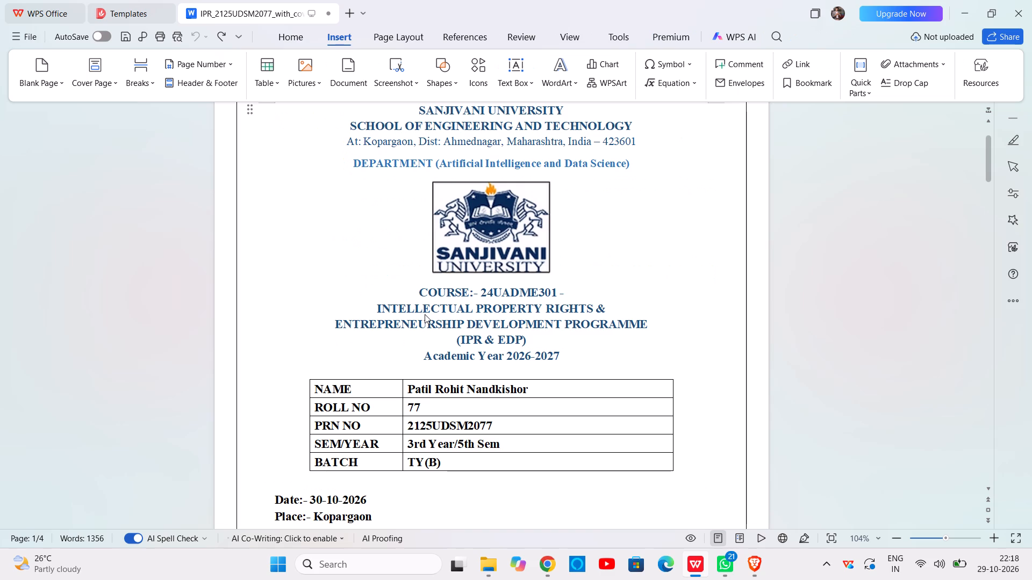
Close the "_with_cover" document in WPS Office without saving the changes.
scroll(466, 298, "down", 2)
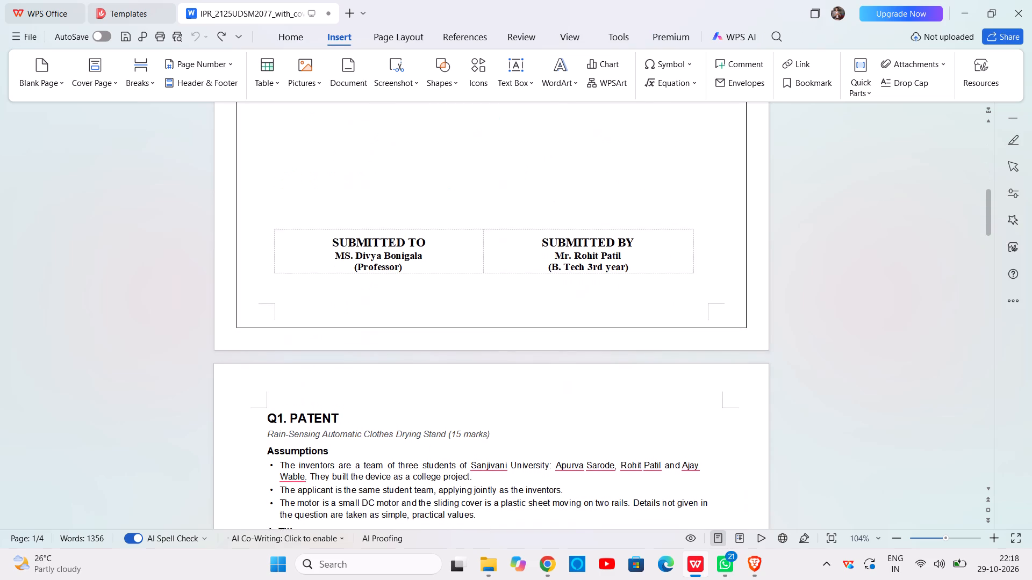
scroll(466, 298, "down", 2)
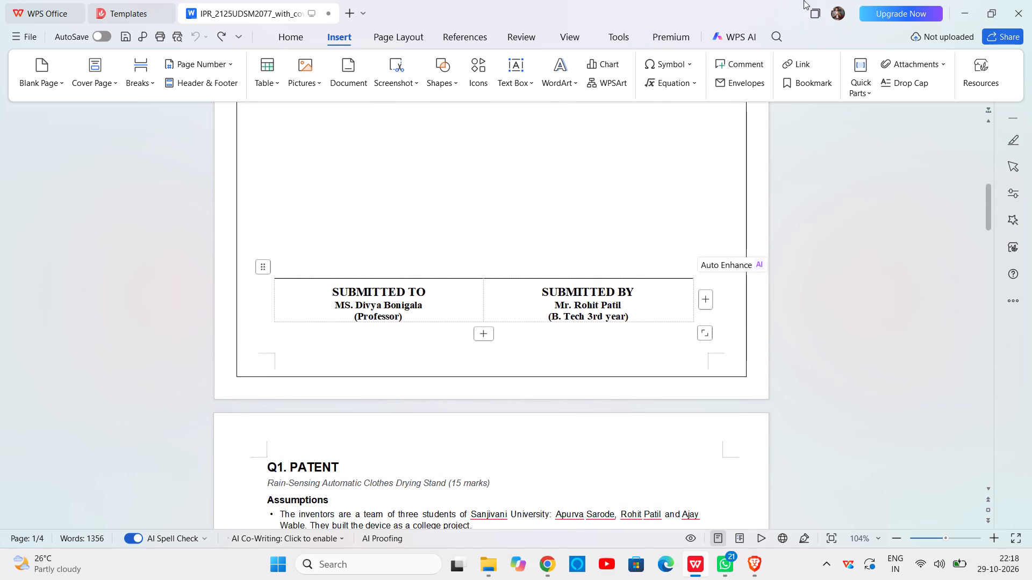
left_click(1023, 10)
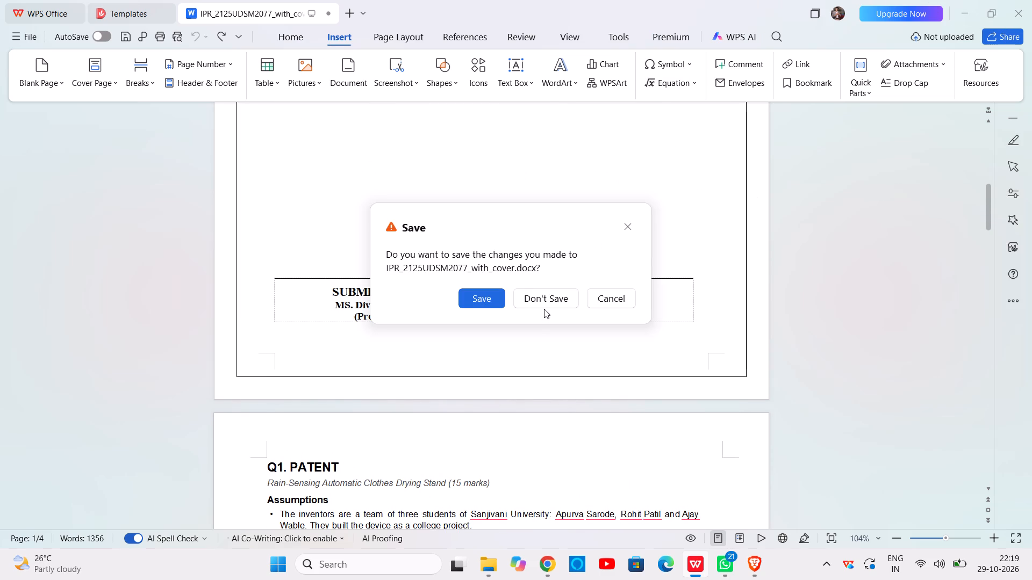
left_click(544, 308)
left_click(551, 296)
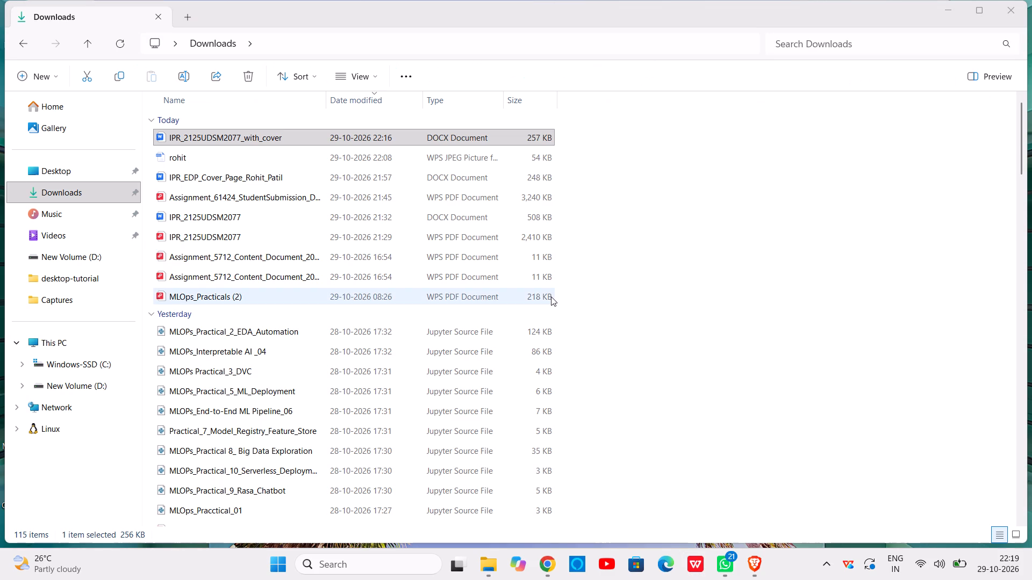
Open the "_with_cover" document from the Downloads folder in Microsoft Word.
right_click(340, 132)
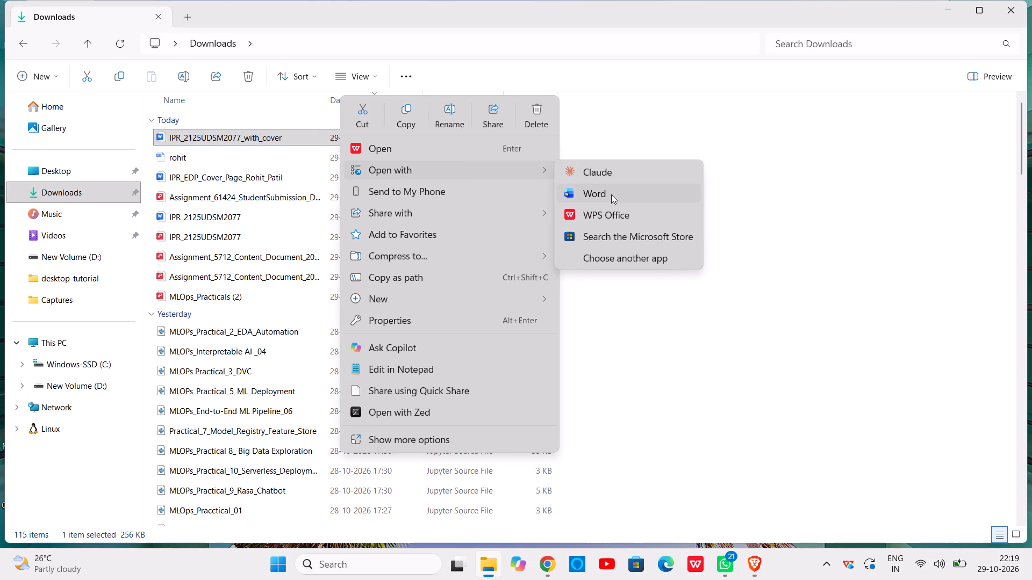
left_click(611, 194)
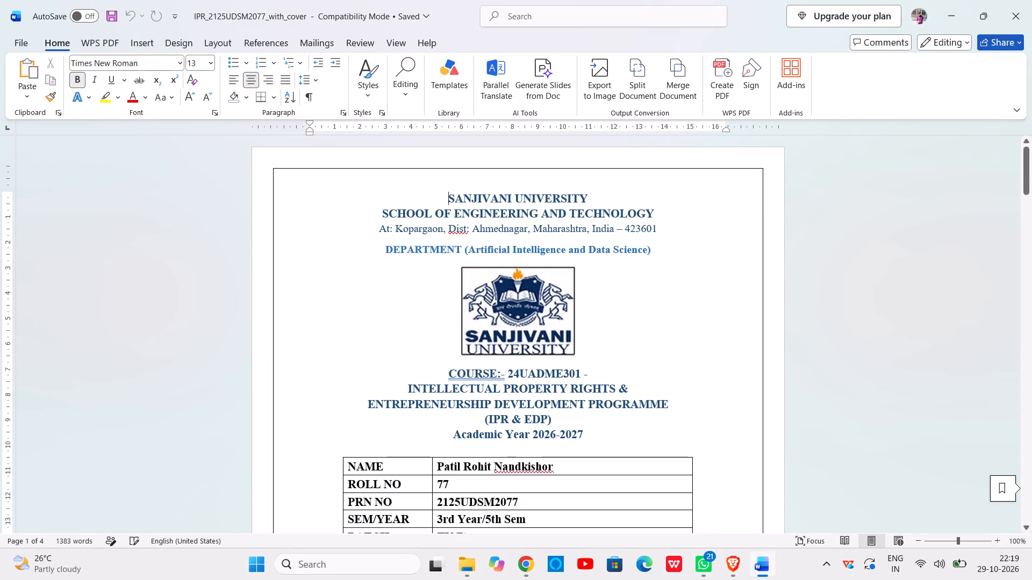
Insert the picture "rohit" from the Downloads folder just above the Signature line on the document's last page.
scroll(497, 289, "down", 3)
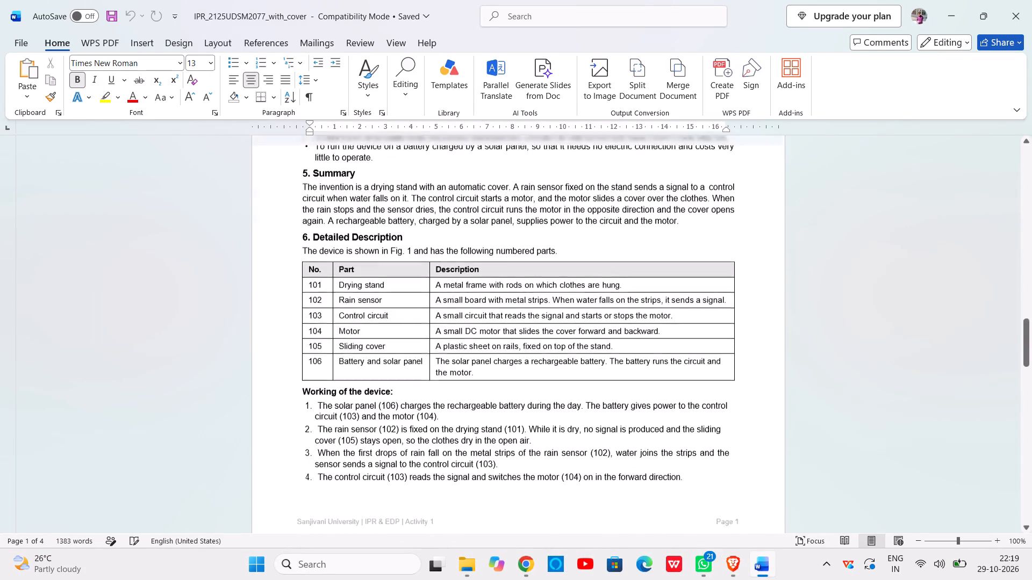
scroll(497, 289, "down", 2)
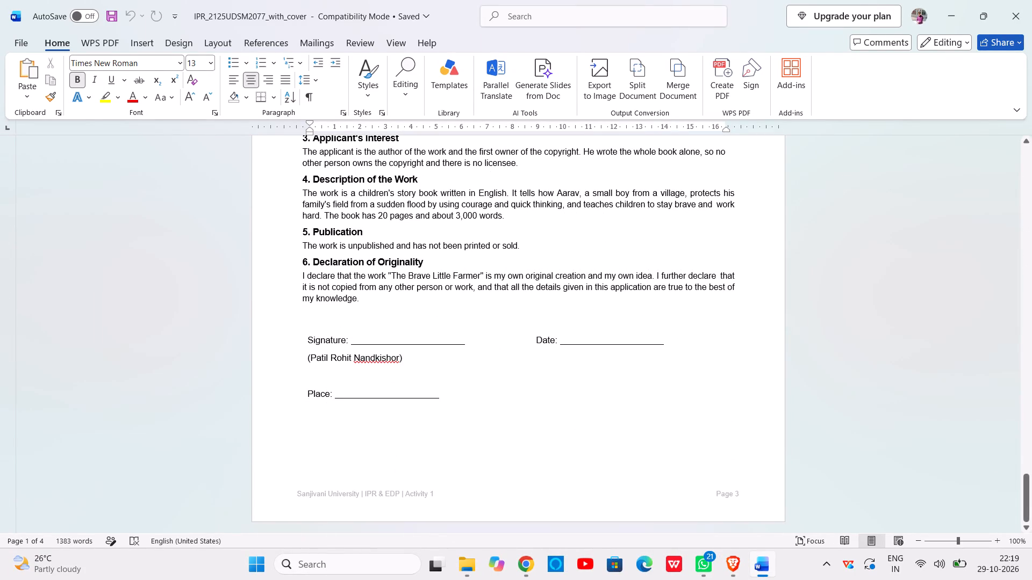
left_click(372, 327)
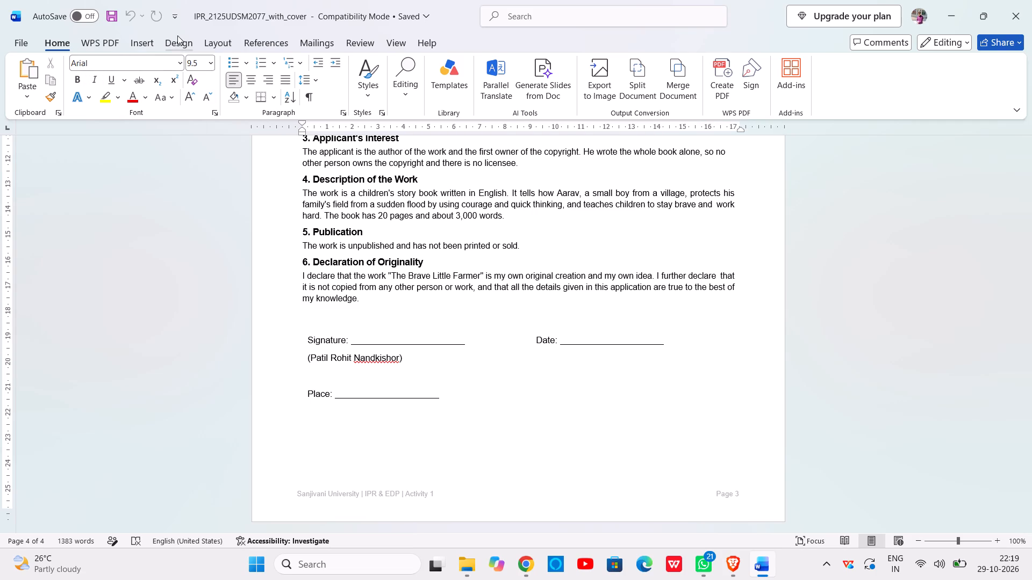
left_click(143, 40)
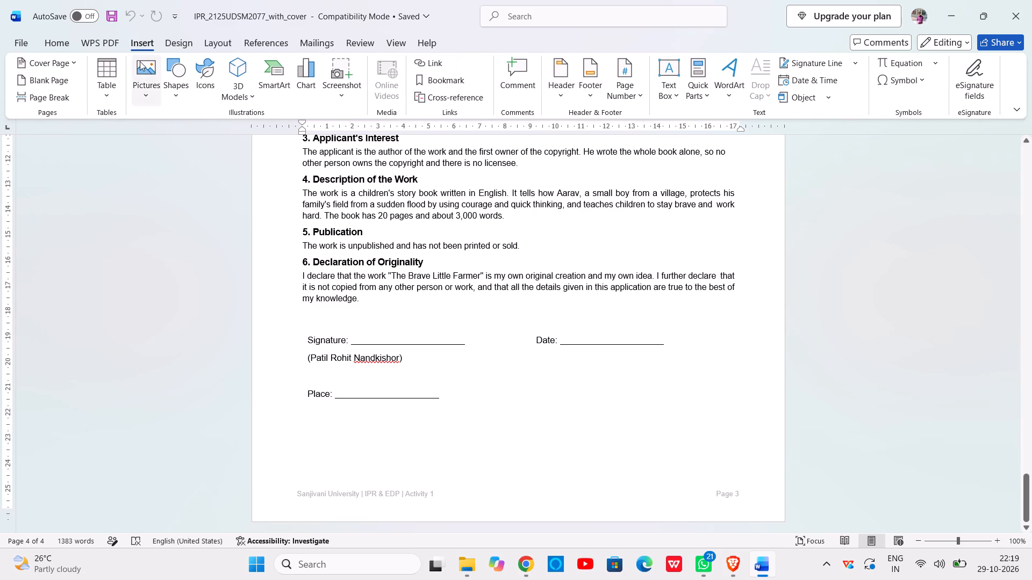
left_click(153, 90)
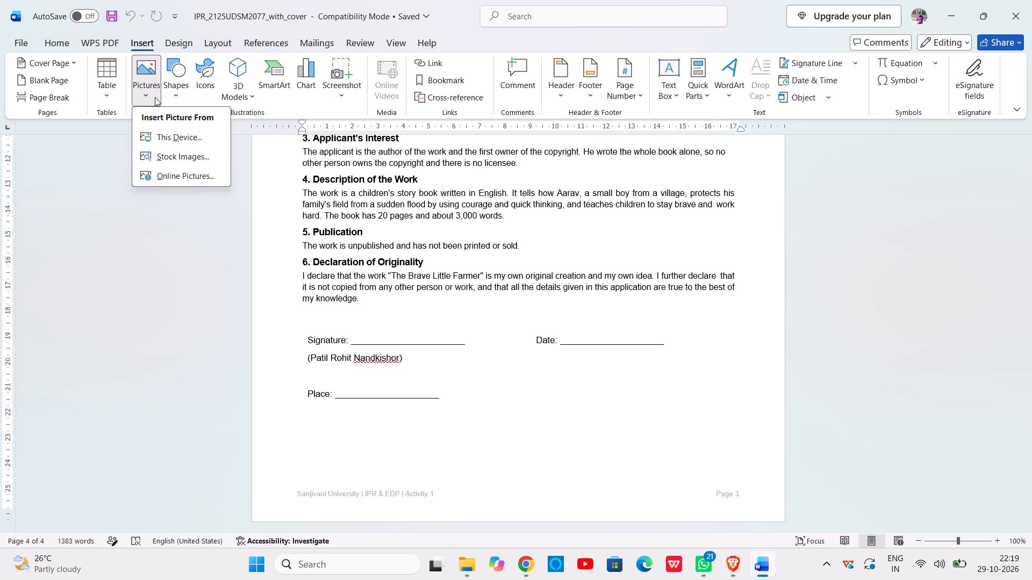
left_click(186, 139)
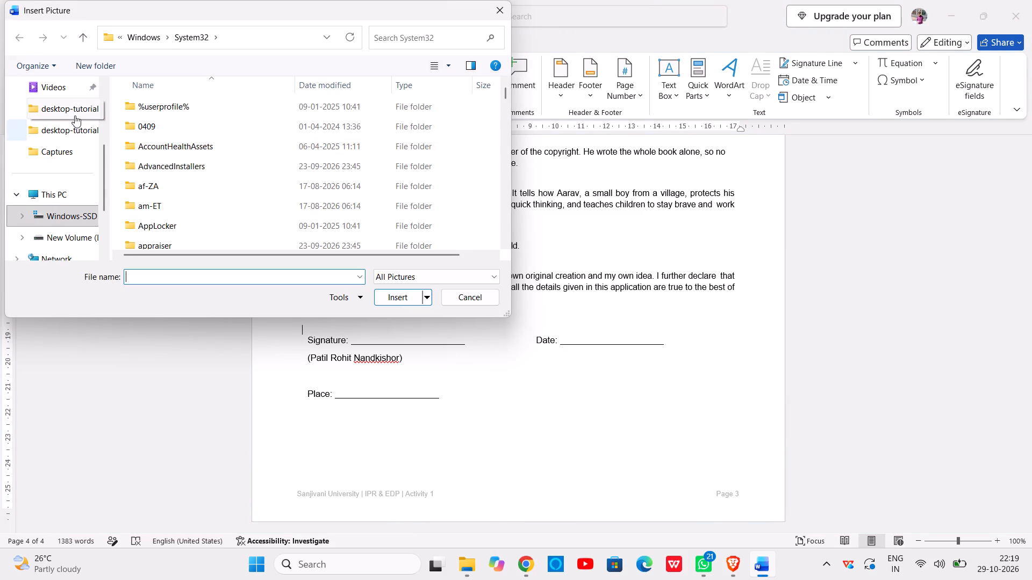
scroll(75, 115, "up", 4)
left_click(75, 171)
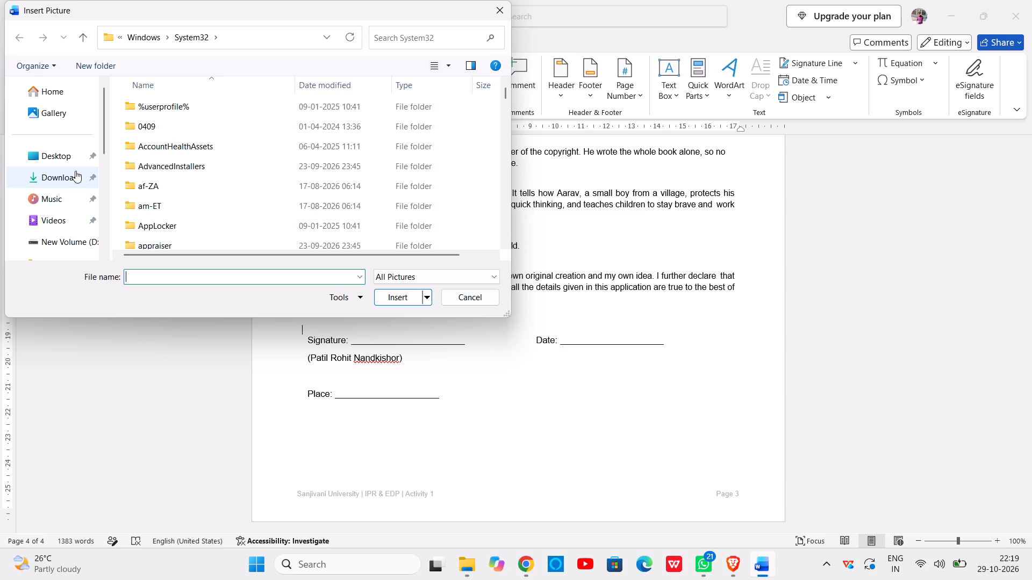
left_click(192, 128)
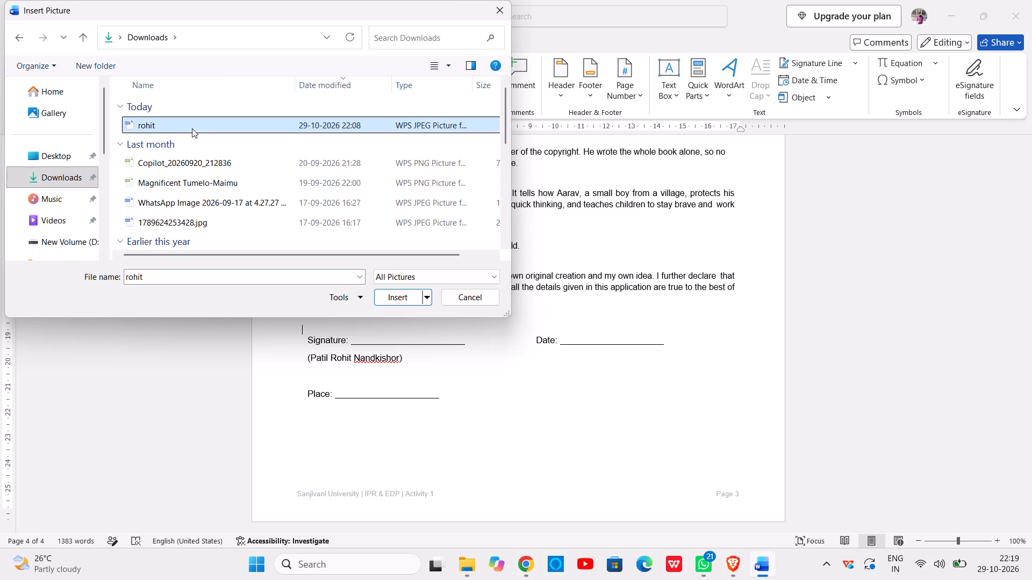
left_click(408, 299)
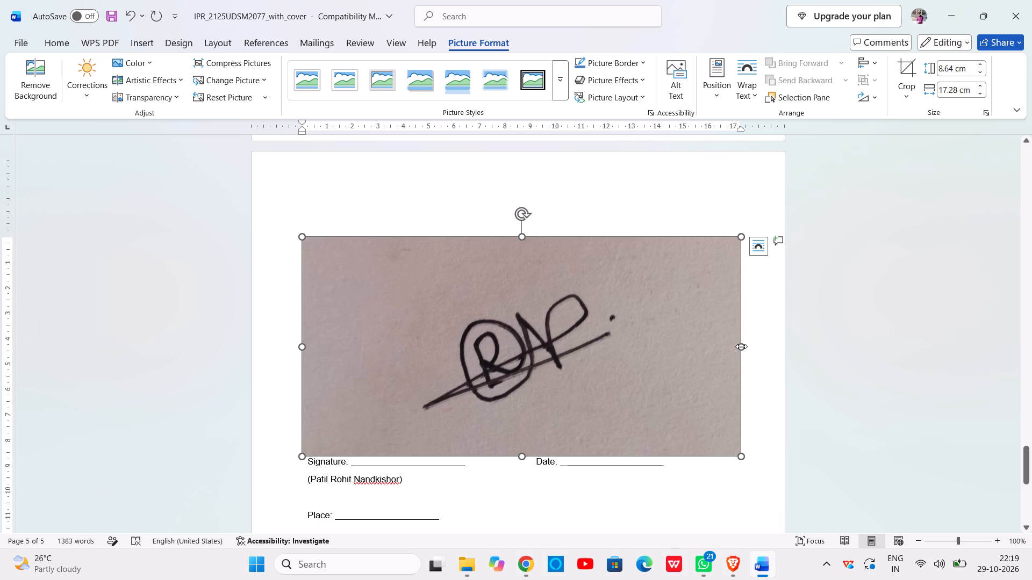
Shrink the inserted signature picture above the Signature line to about 2.57 cm high and 3.62 cm wide.
left_click_drag(741, 346, 459, 421)
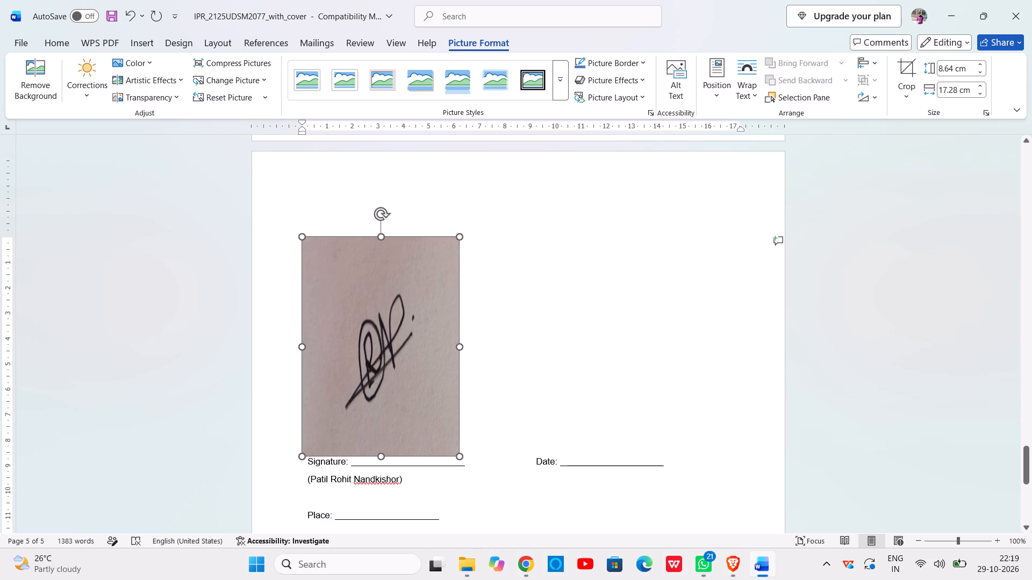
left_click_drag(459, 421, 460, 421)
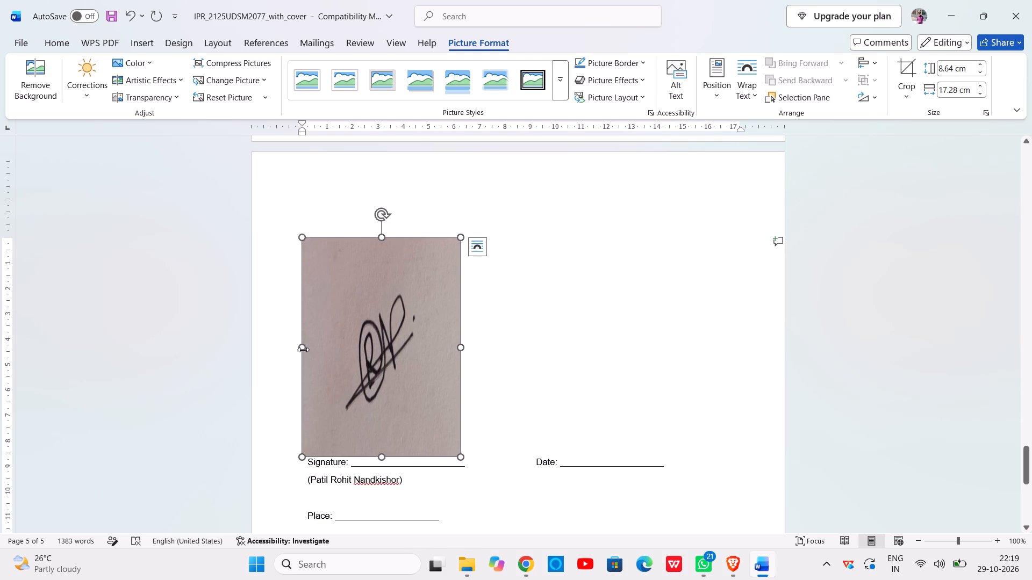
left_click_drag(303, 349, 368, 359)
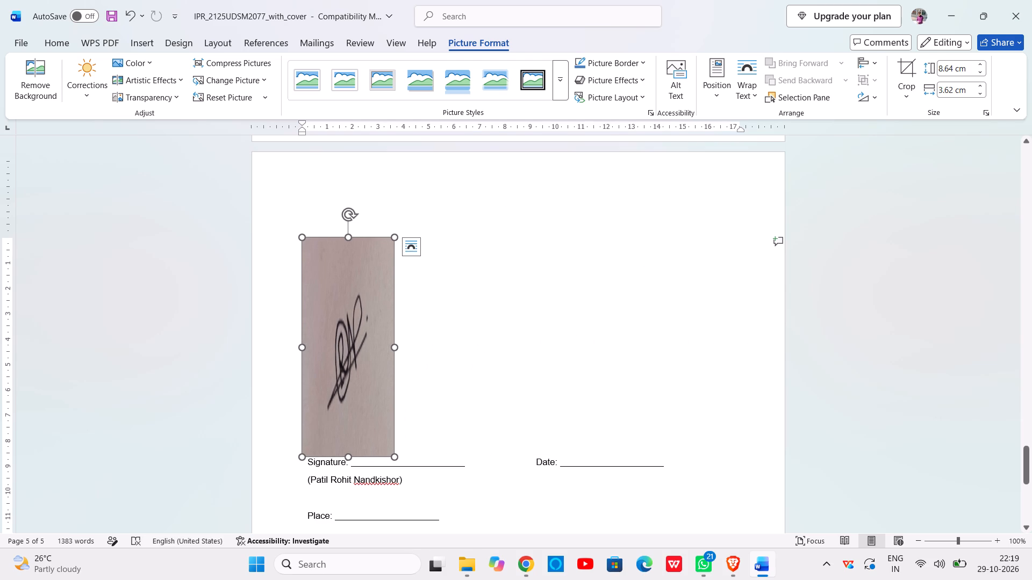
left_click_drag(349, 236, 399, 346)
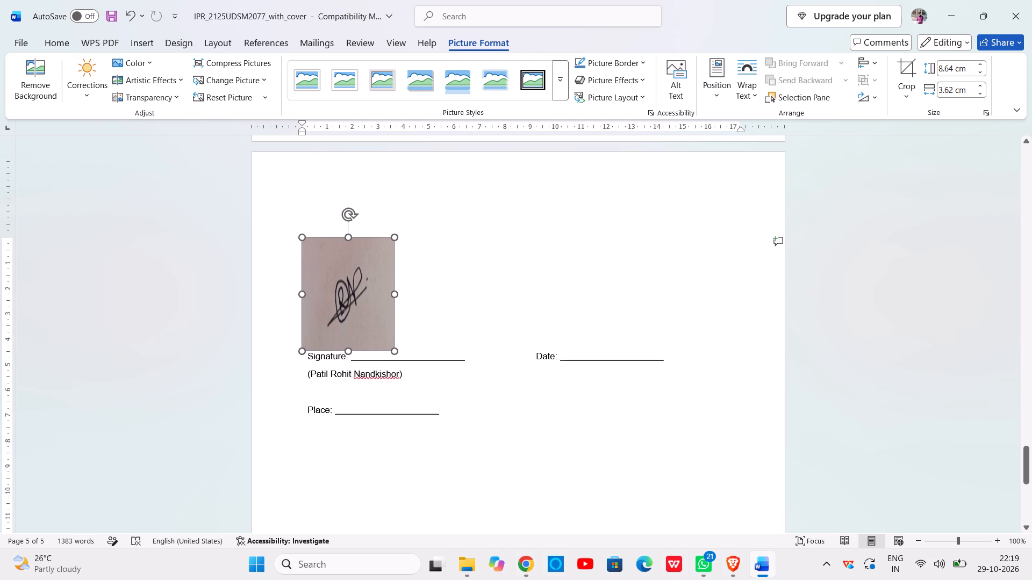
left_click_drag(399, 346, 397, 381)
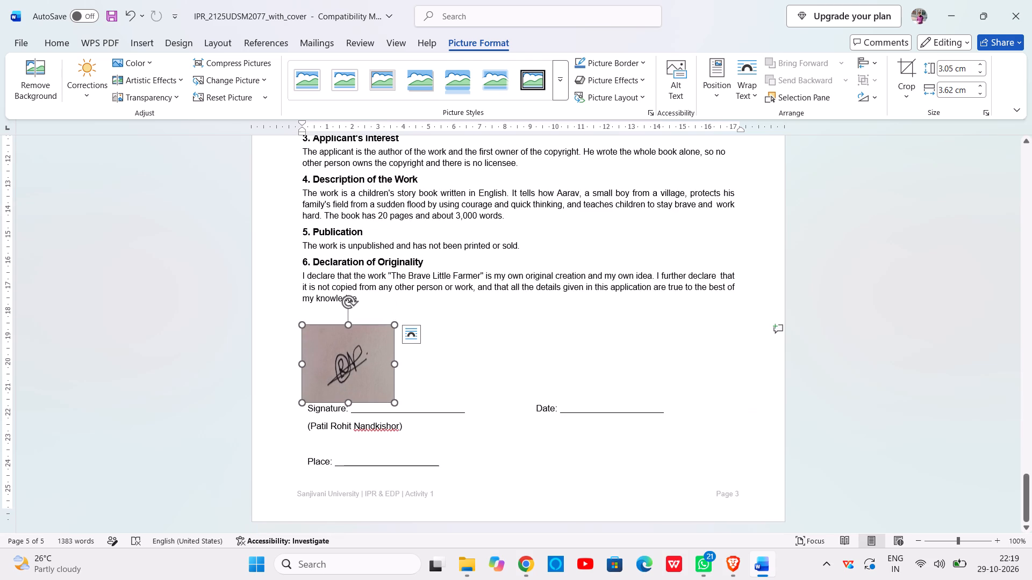
left_click_drag(350, 327, 351, 337)
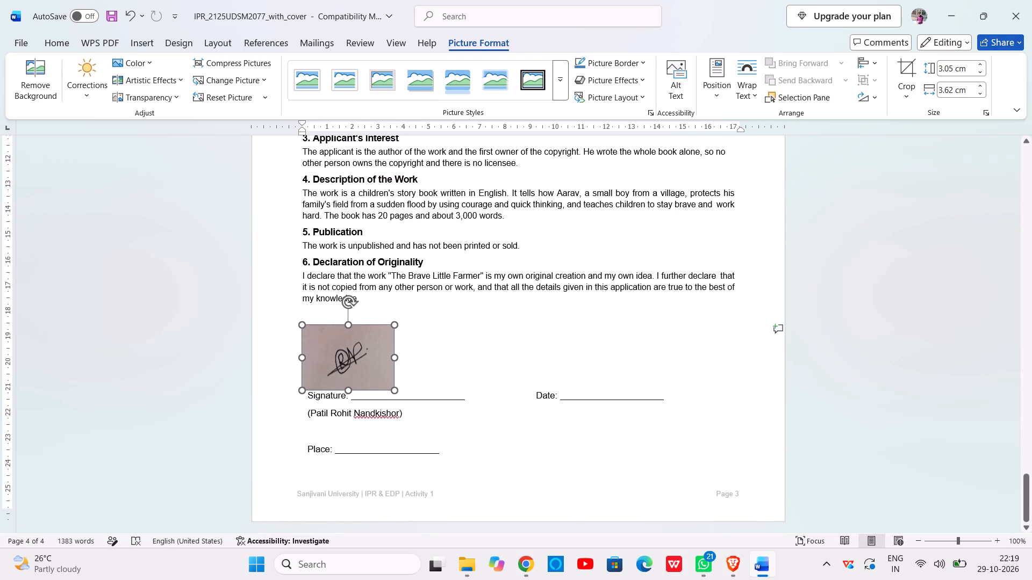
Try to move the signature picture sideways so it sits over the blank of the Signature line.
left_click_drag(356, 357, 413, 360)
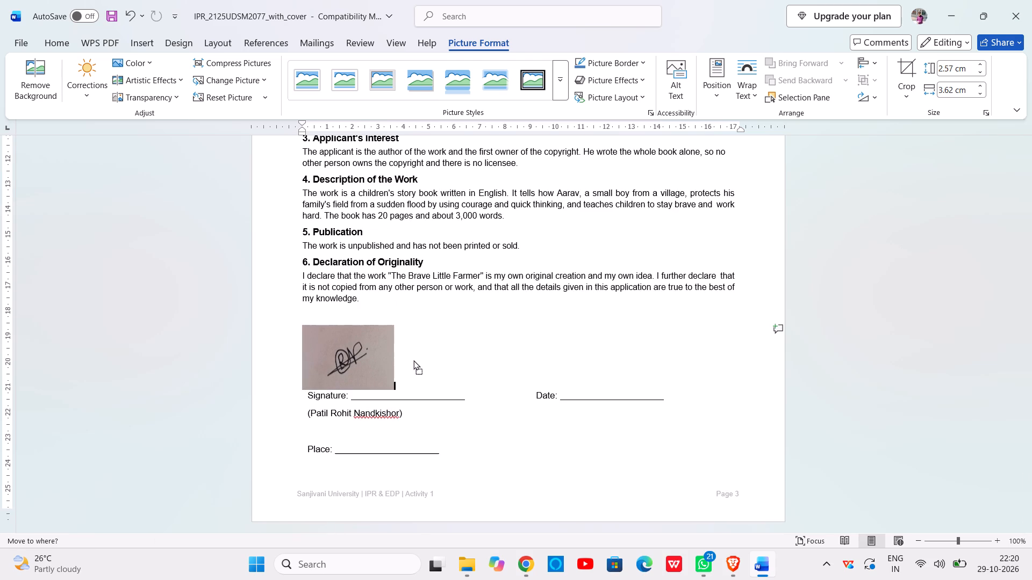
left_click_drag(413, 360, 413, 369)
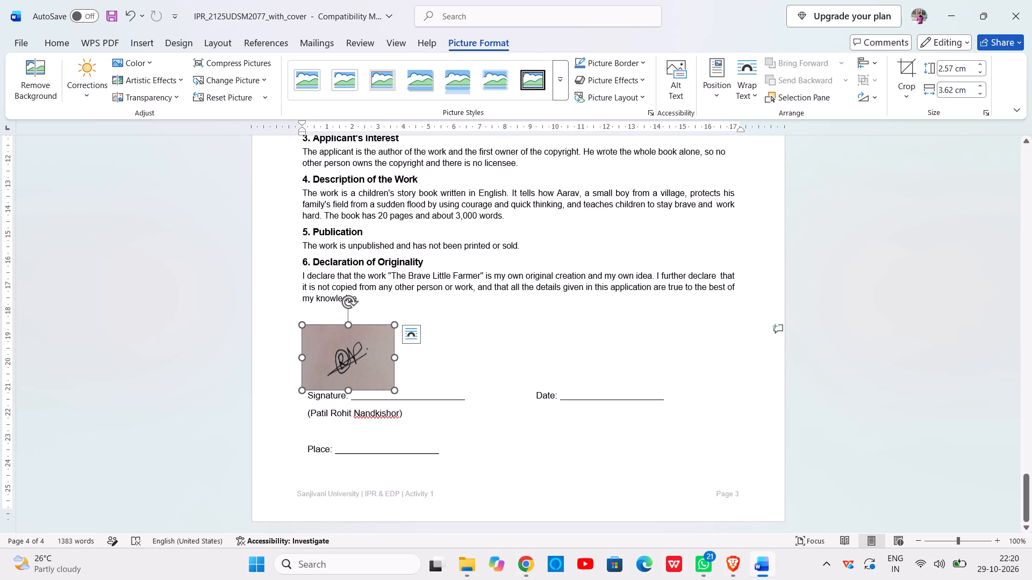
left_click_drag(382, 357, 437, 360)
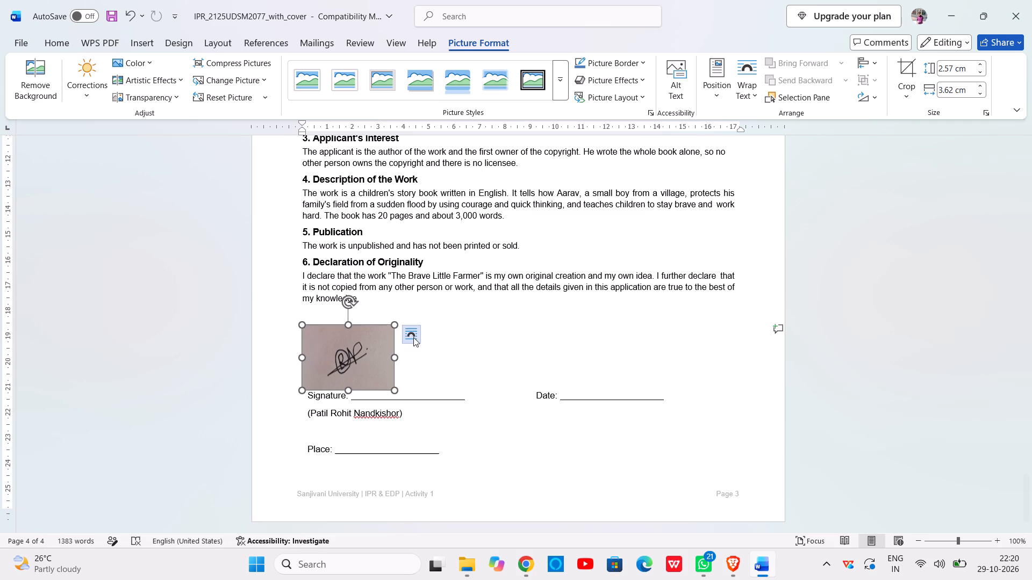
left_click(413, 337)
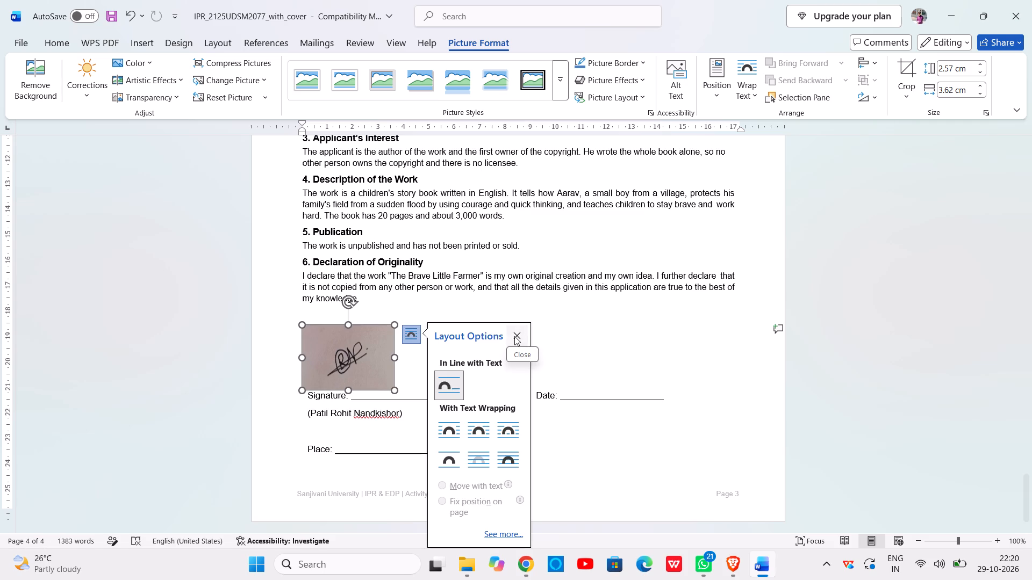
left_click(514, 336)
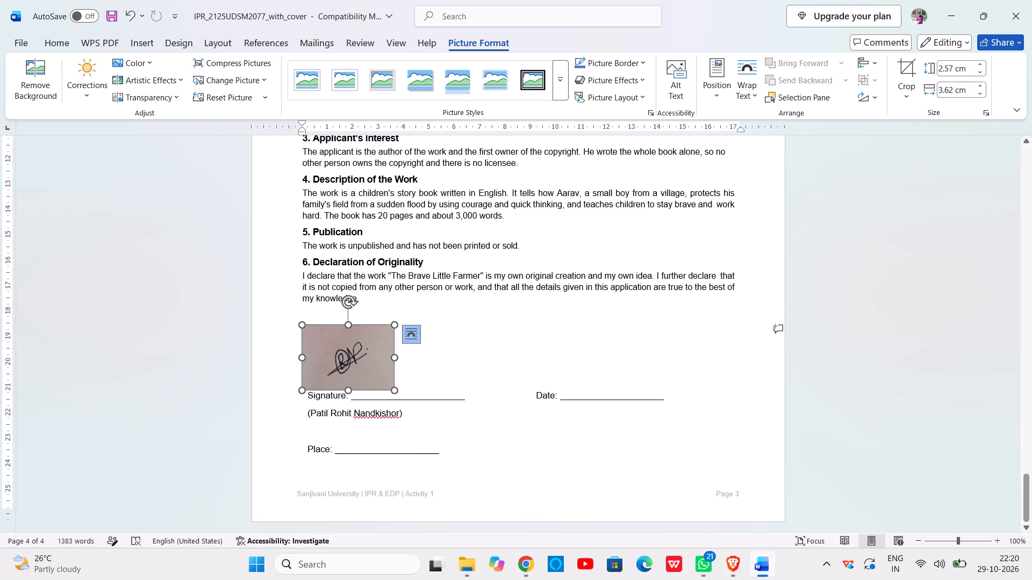
Resize the signature picture to about 1.78 cm high and 4.01 cm wide.
left_click_drag(303, 392, 339, 375)
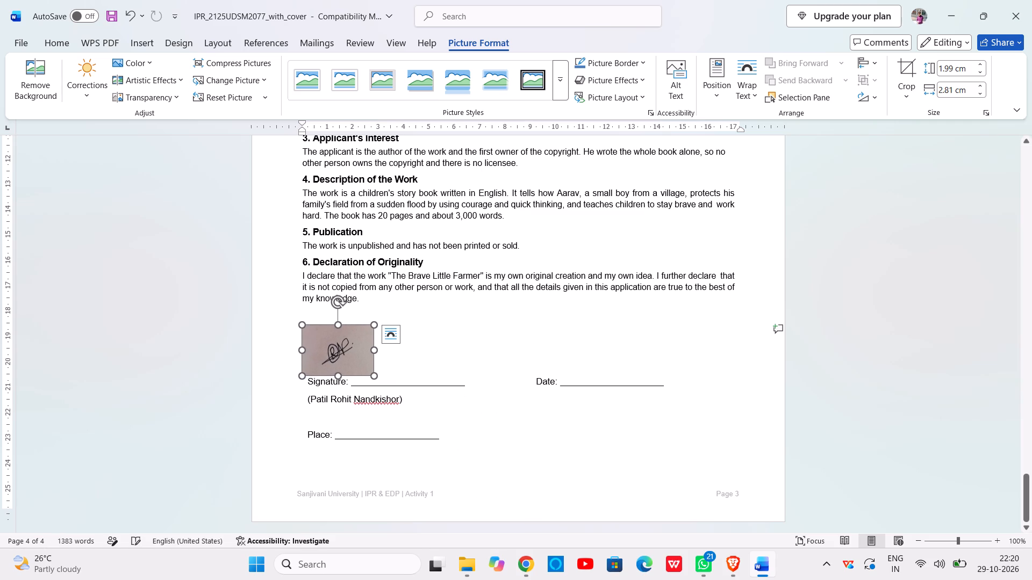
left_click_drag(302, 349, 341, 347)
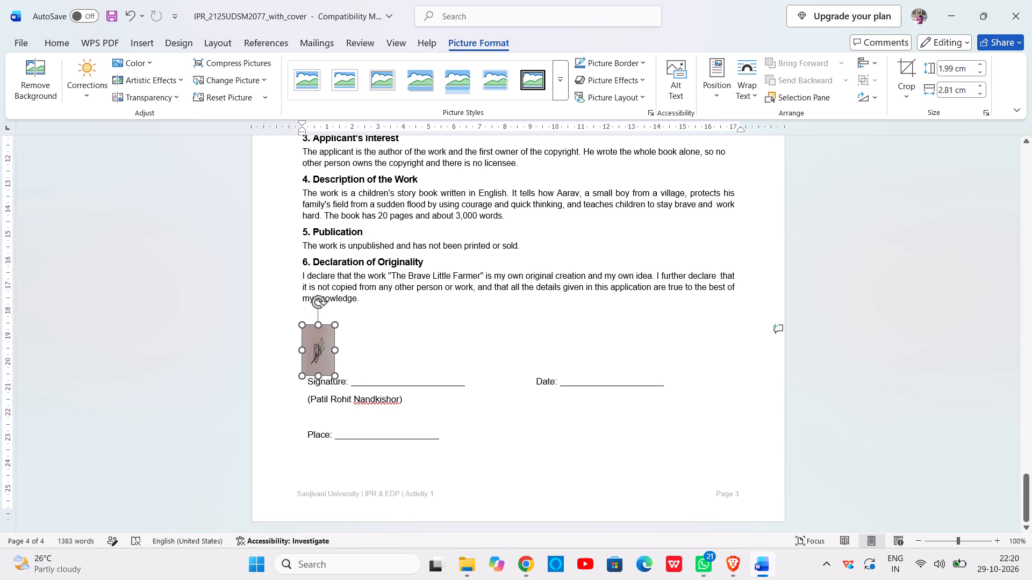
left_click_drag(341, 347, 283, 352)
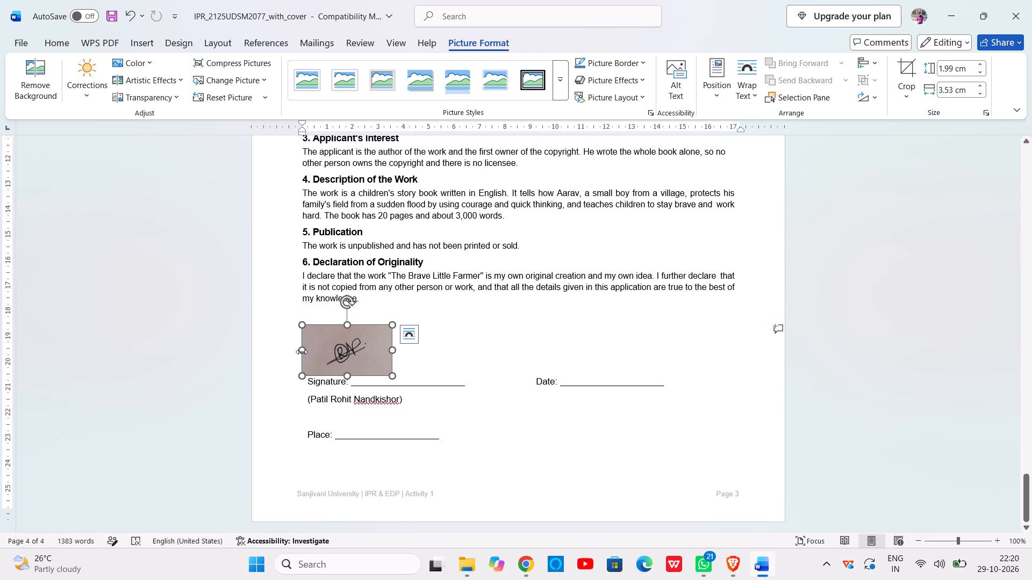
left_click_drag(301, 350, 278, 350)
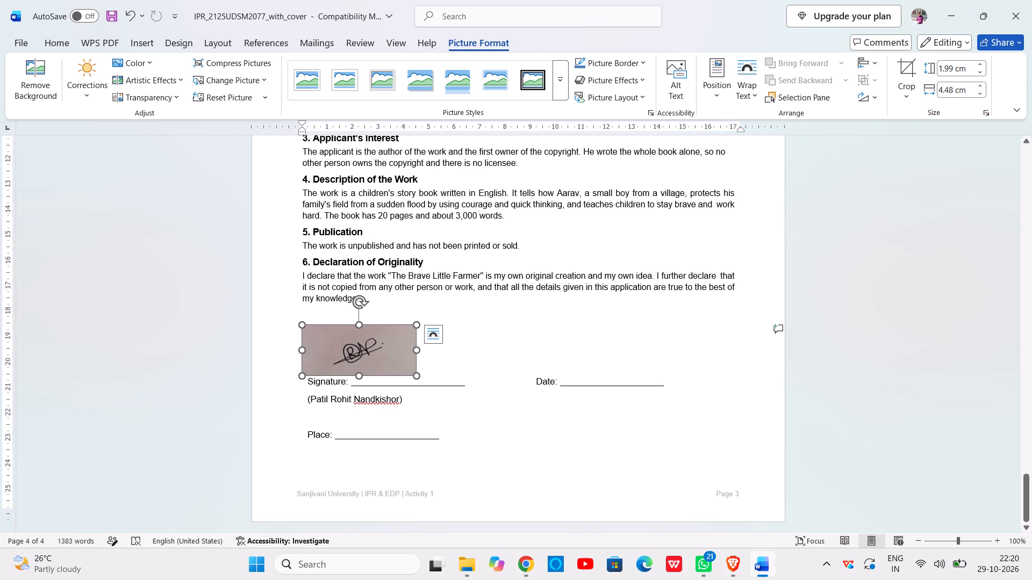
left_click_drag(299, 321, 333, 333)
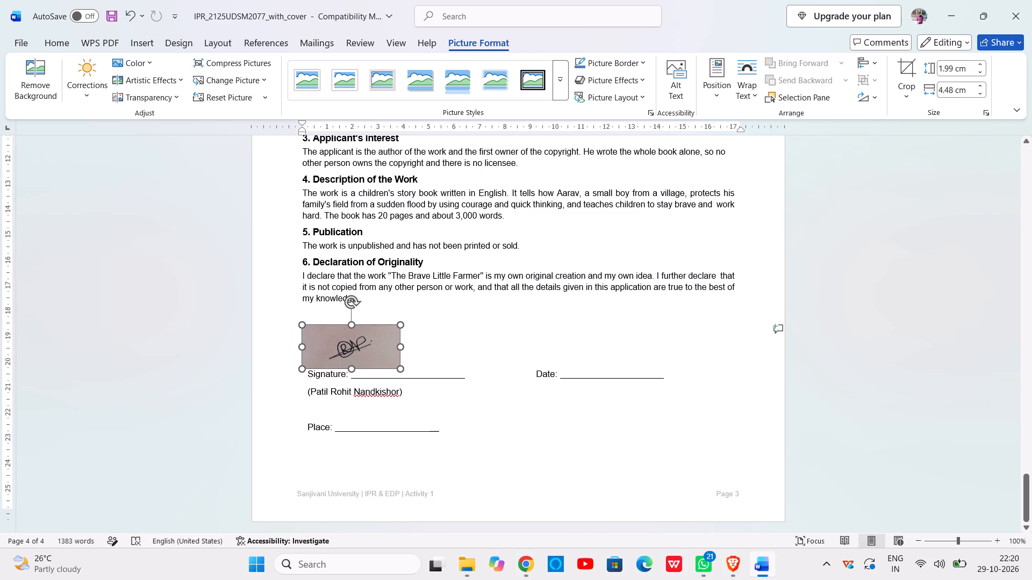
left_click_drag(333, 333, 314, 330)
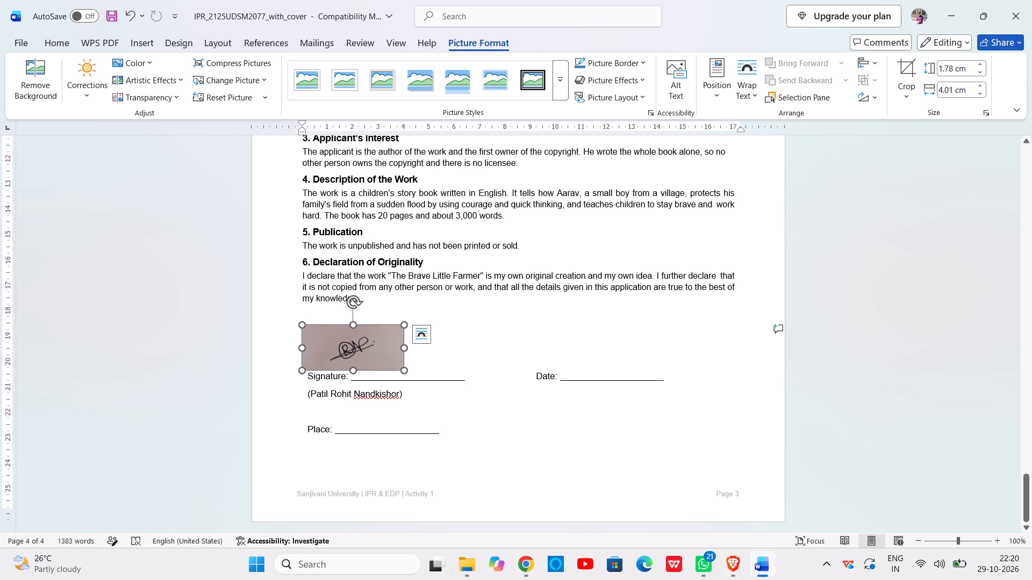
Insert 21 spaces before the signature picture to shift it directly above the Signature line's blank.
left_click(293, 347)
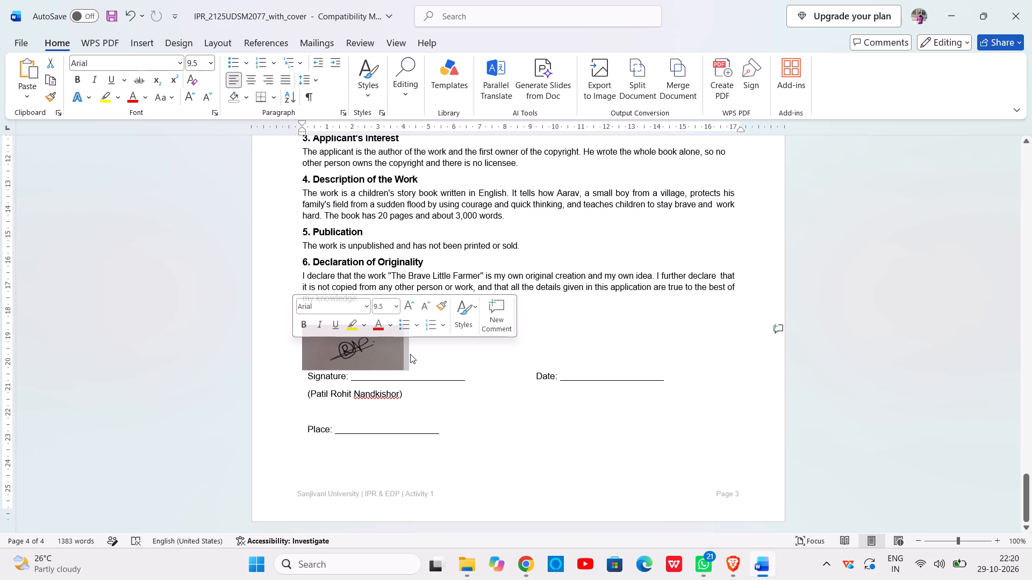
left_click(410, 354)
left_click(405, 351)
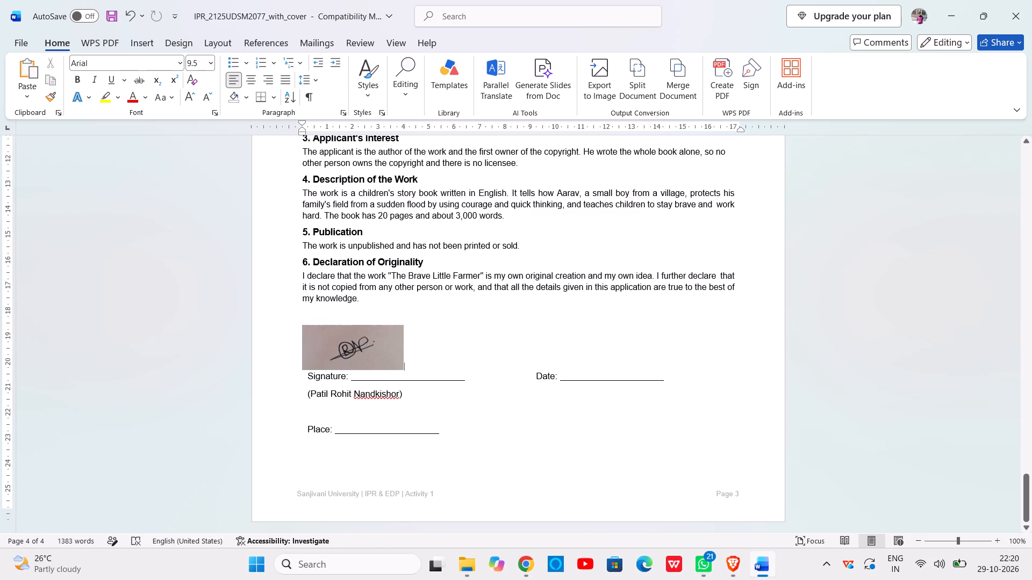
left_click(297, 328)
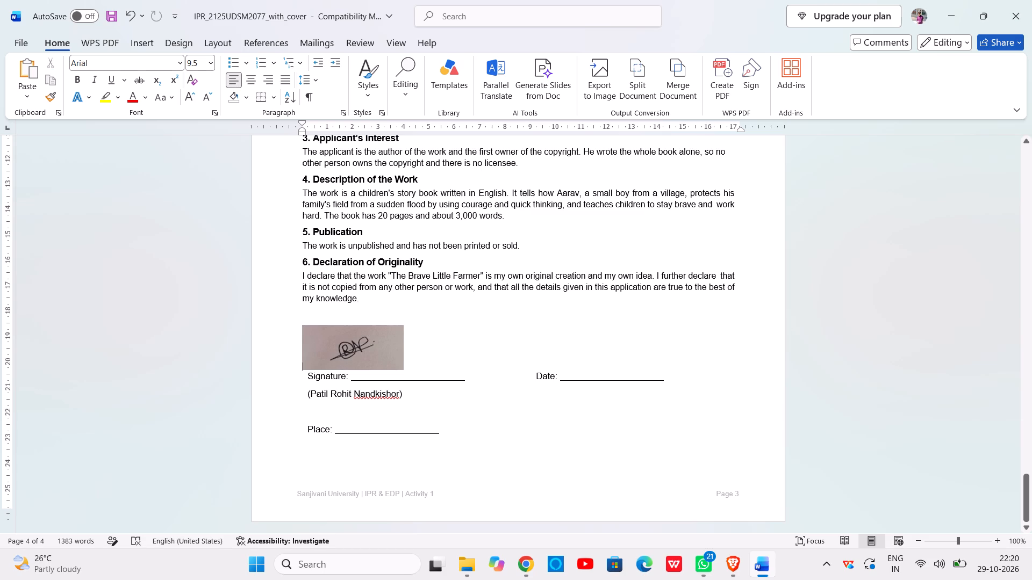
left_click(299, 328)
left_click(299, 328)
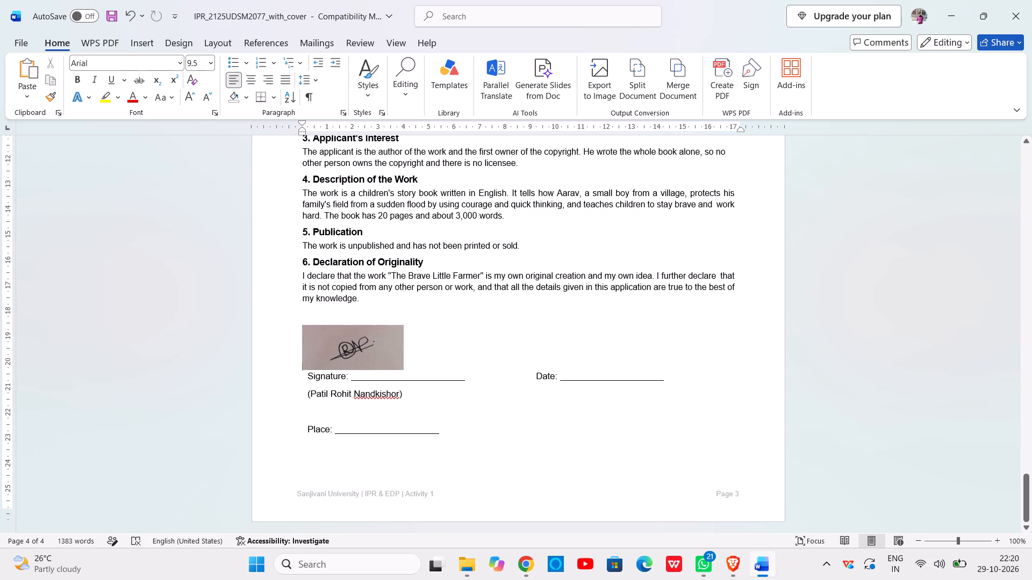
double_click(300, 326)
key("space")
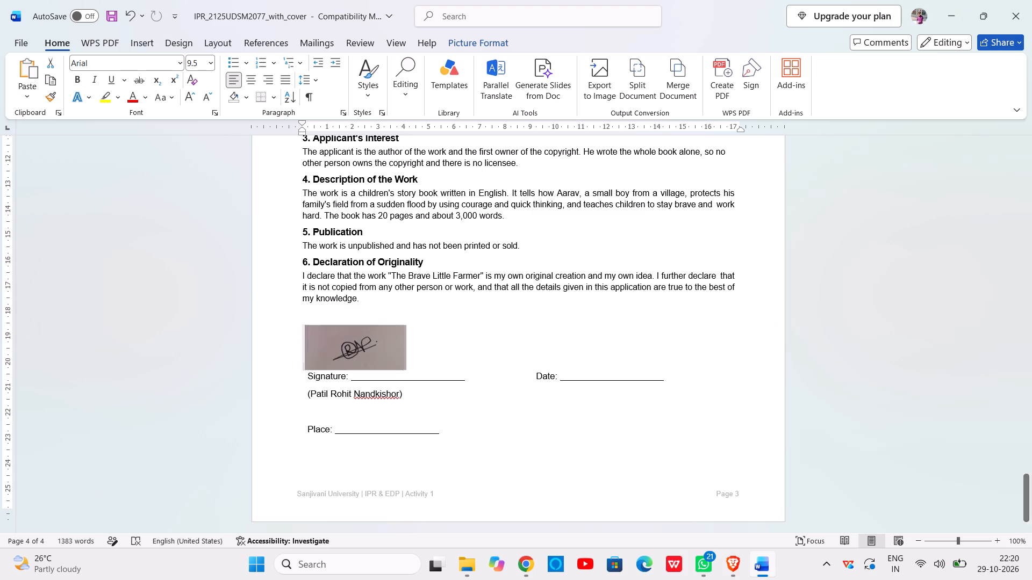
key("space")
key("space")
key("space")
key("space")
key("space")
key("space")
key("space")
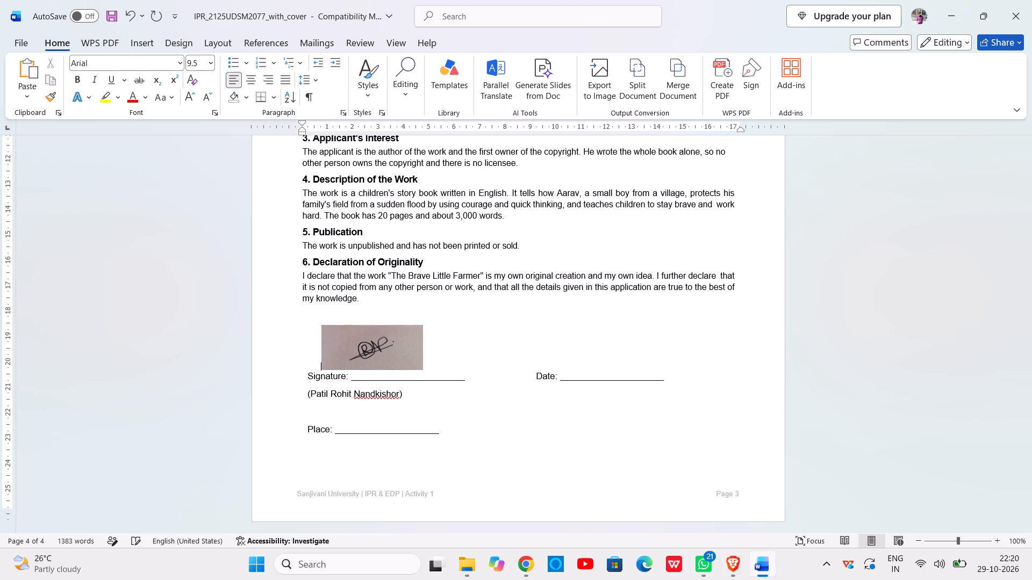
key("space")
key("space")
key("space")
key("space")
key("space")
key("space")
key("space")
key("space")
key("space")
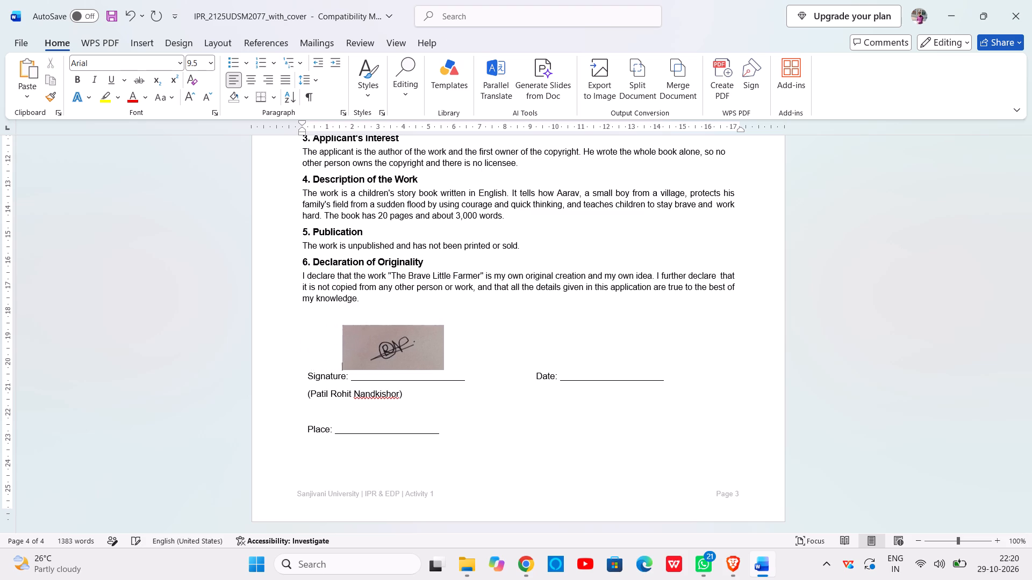
key("space")
key("space")
key("space")
key("space")
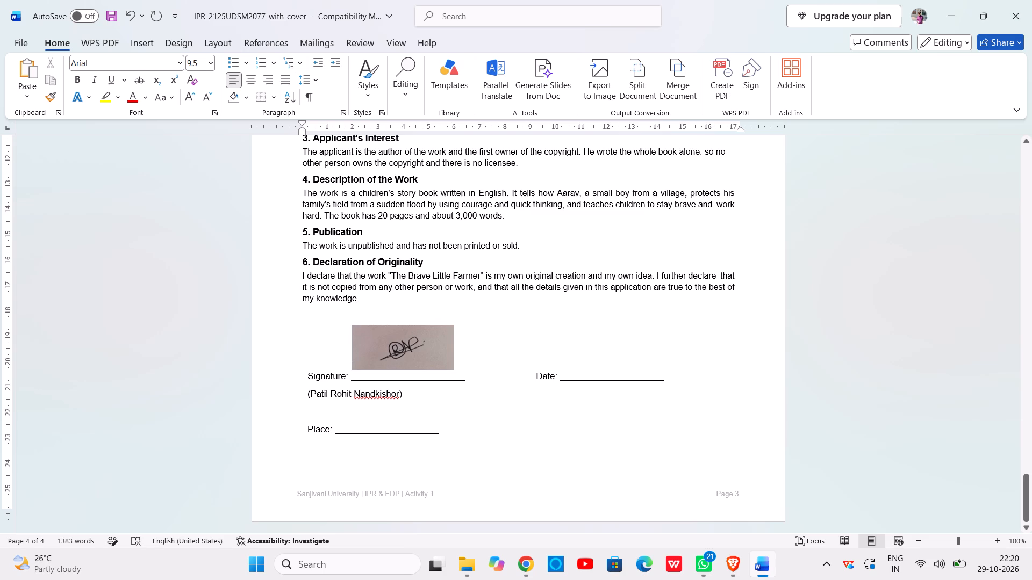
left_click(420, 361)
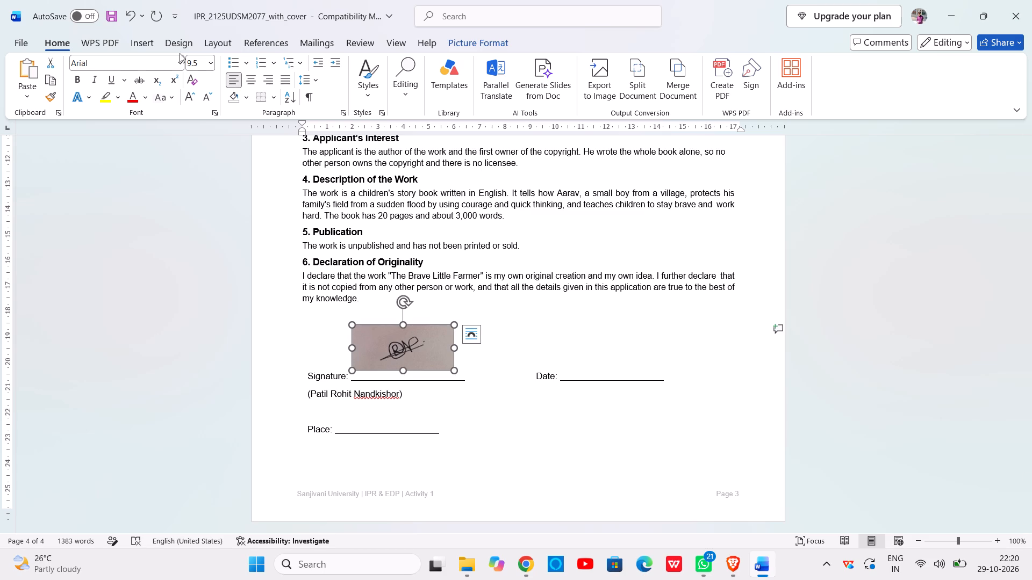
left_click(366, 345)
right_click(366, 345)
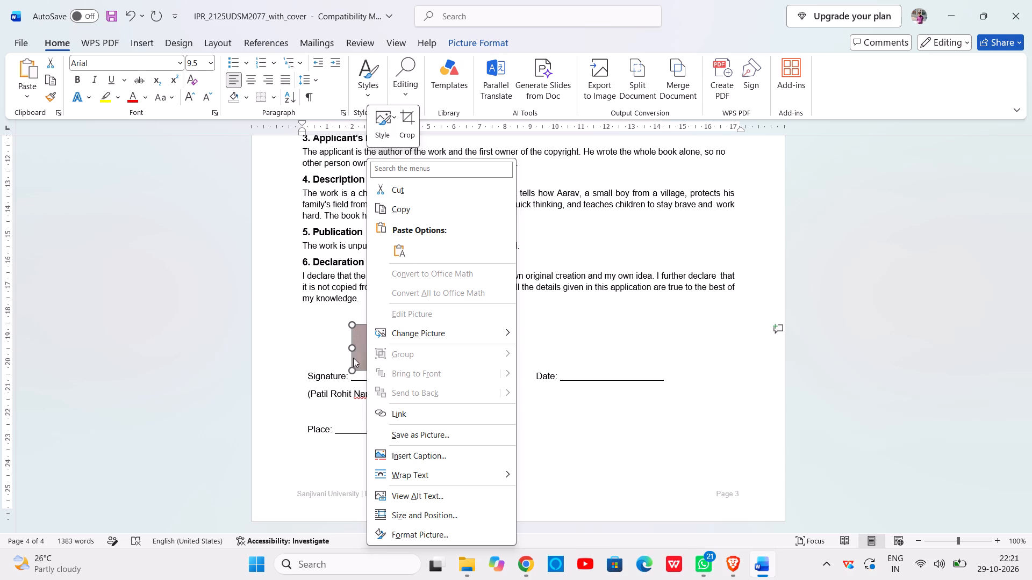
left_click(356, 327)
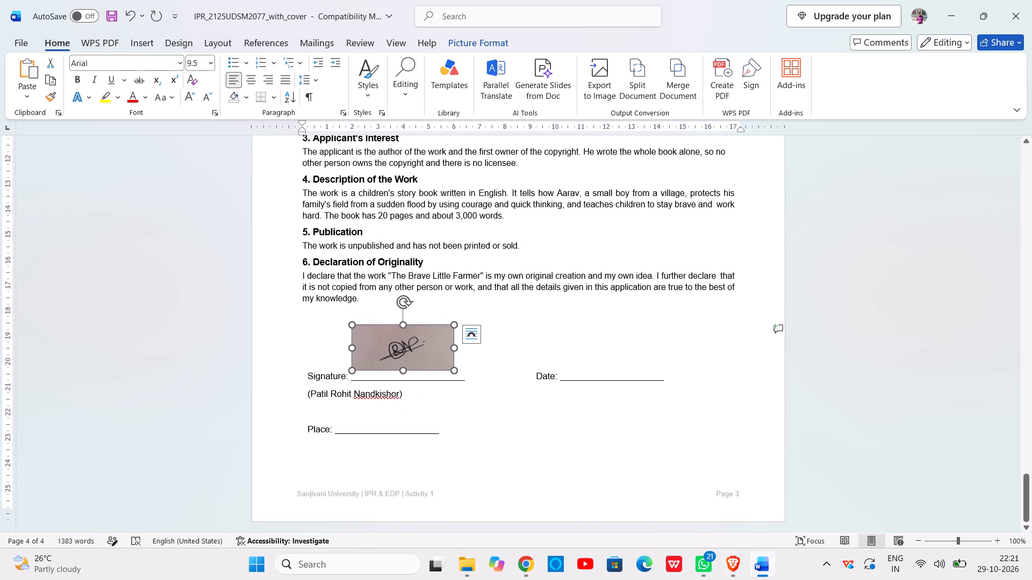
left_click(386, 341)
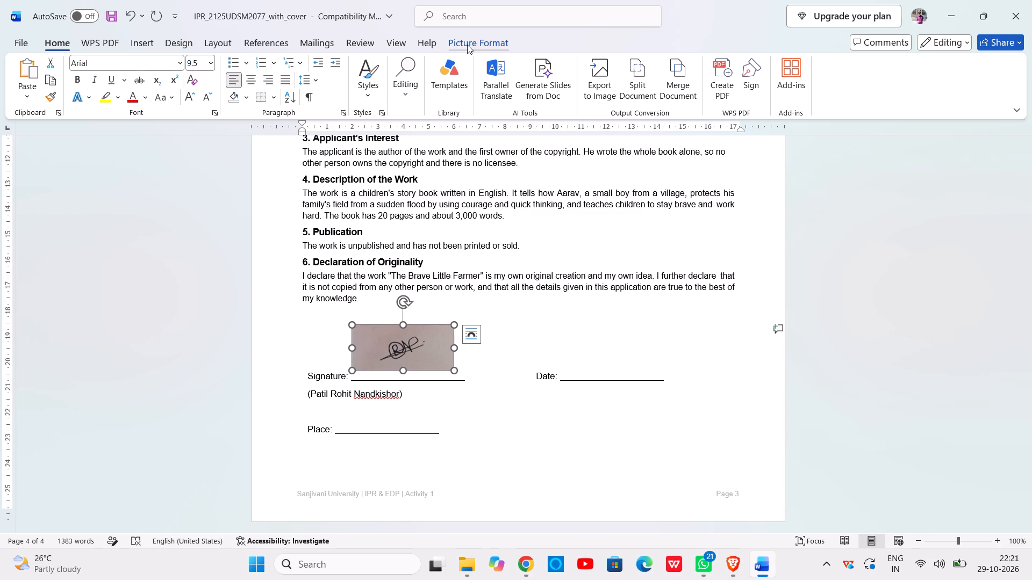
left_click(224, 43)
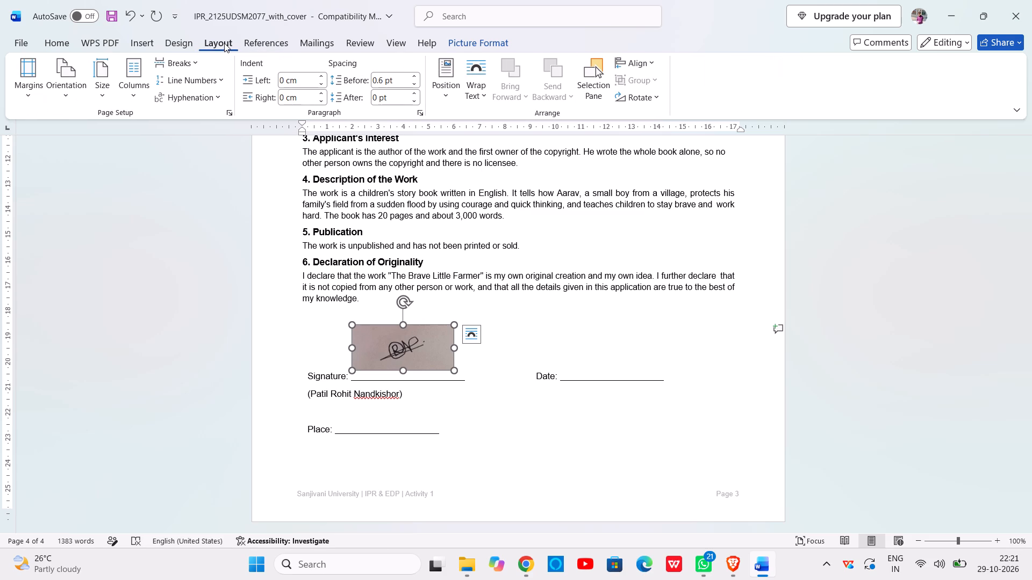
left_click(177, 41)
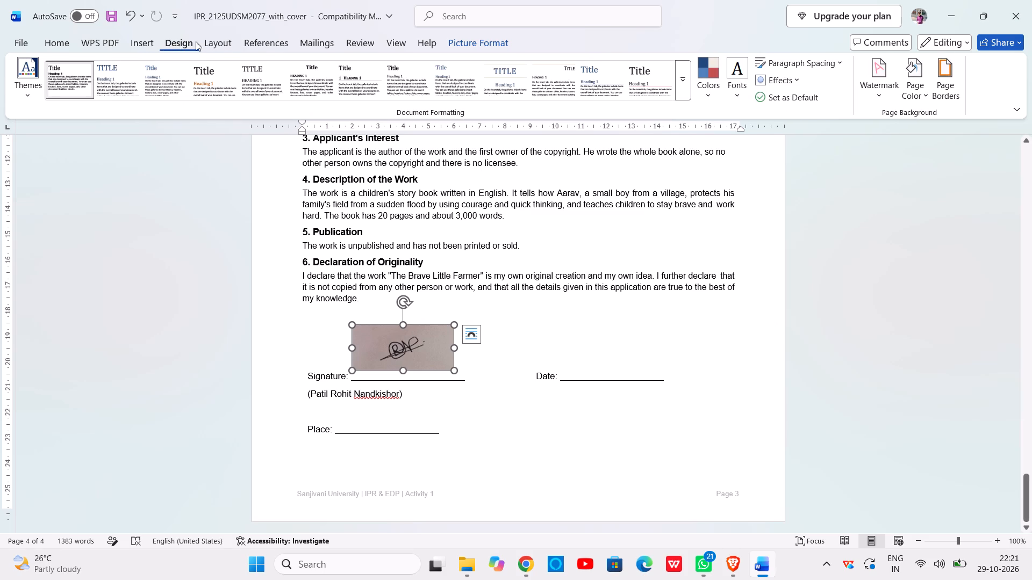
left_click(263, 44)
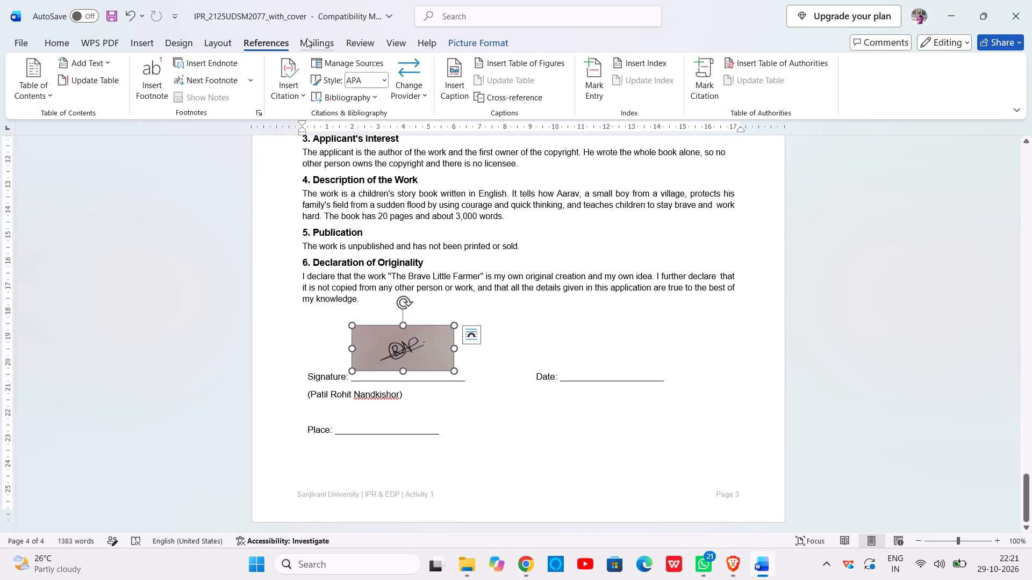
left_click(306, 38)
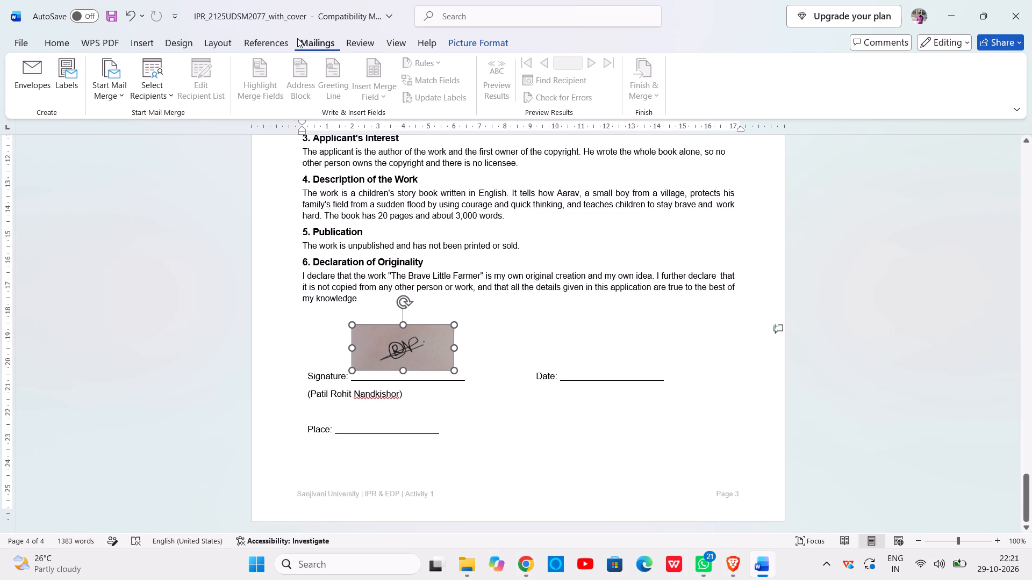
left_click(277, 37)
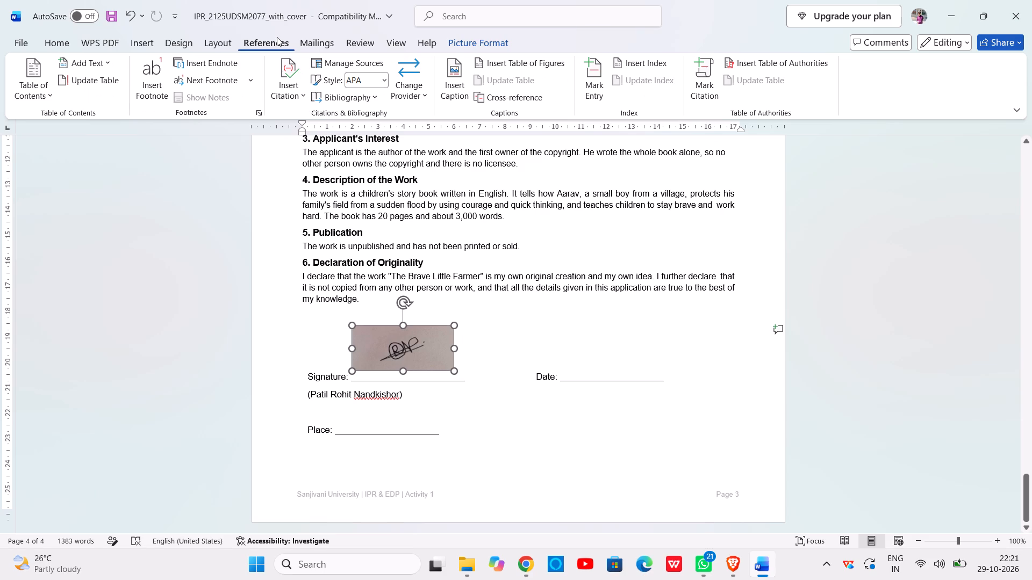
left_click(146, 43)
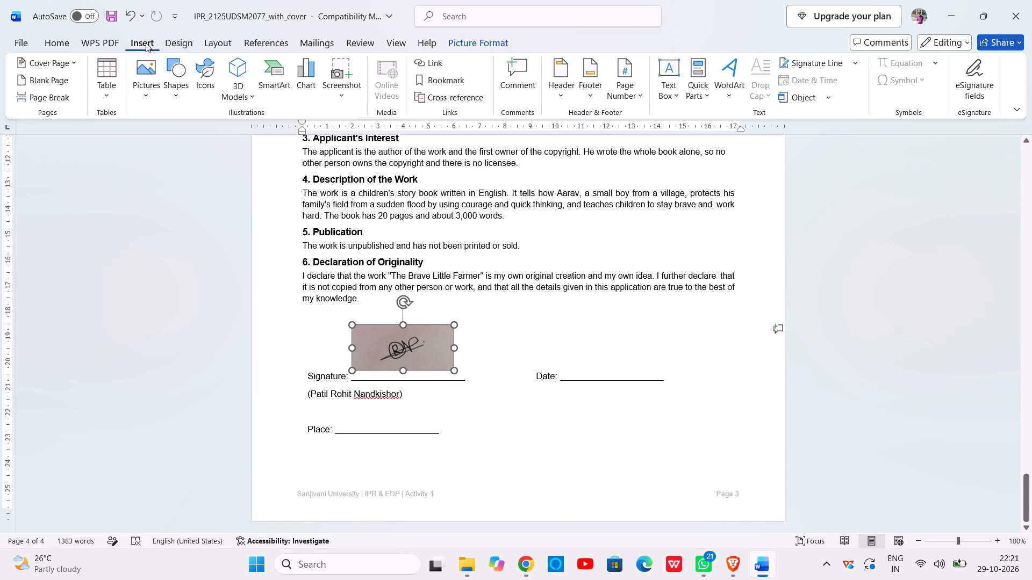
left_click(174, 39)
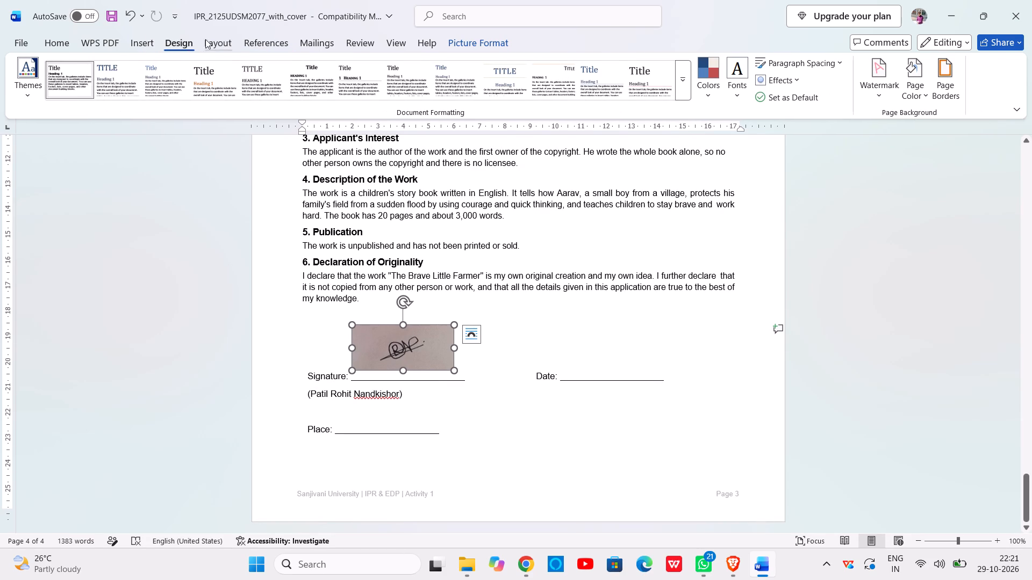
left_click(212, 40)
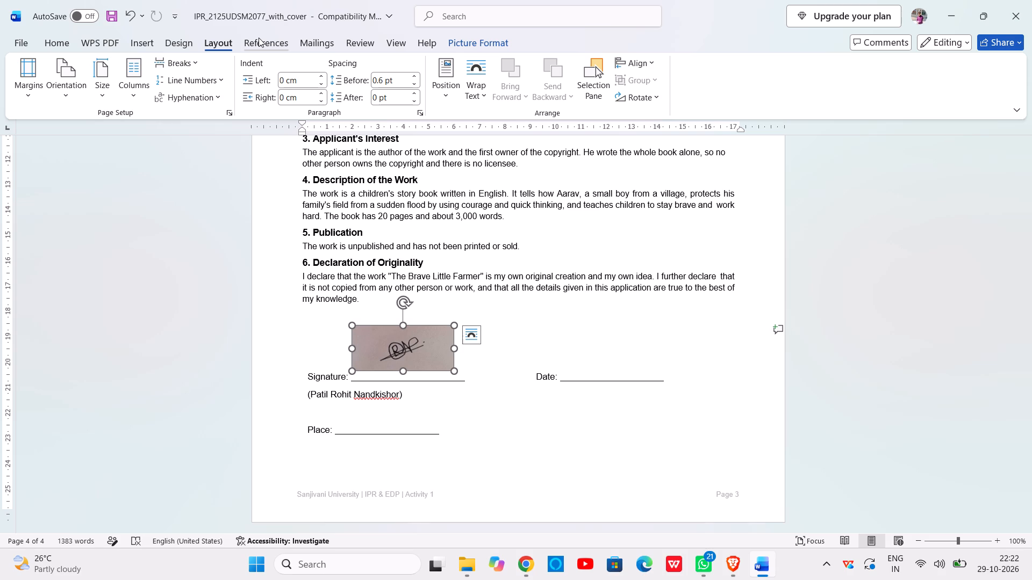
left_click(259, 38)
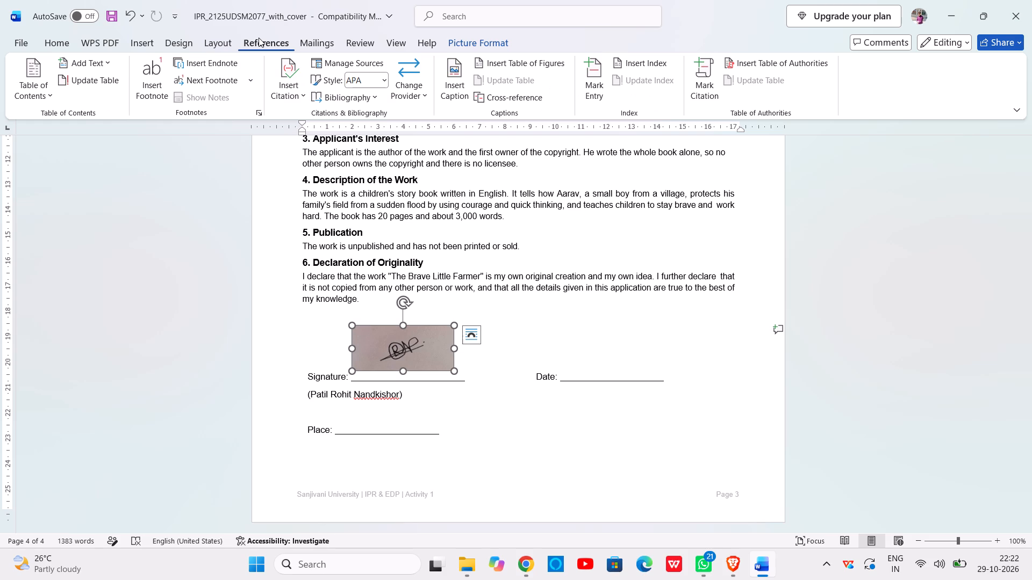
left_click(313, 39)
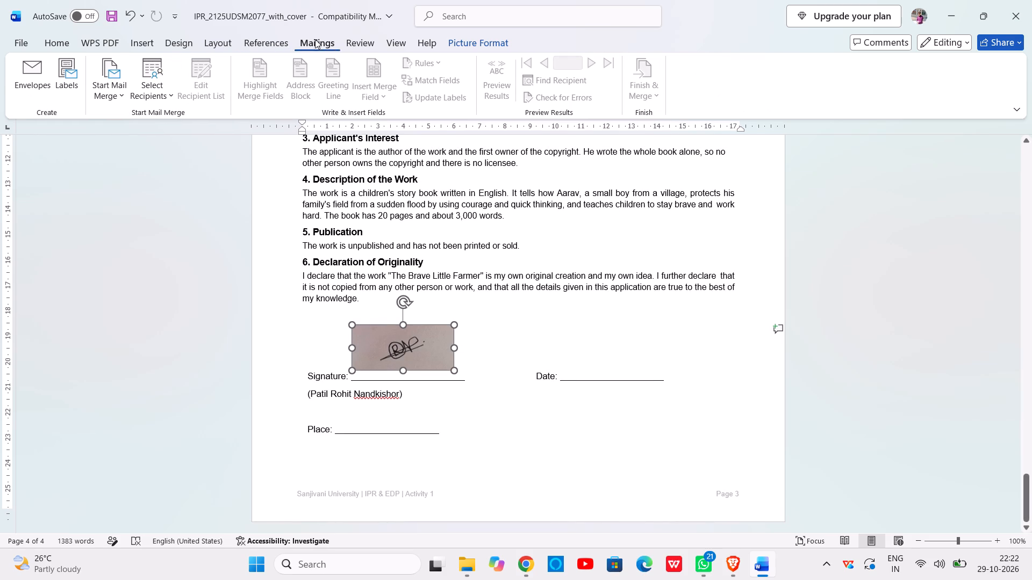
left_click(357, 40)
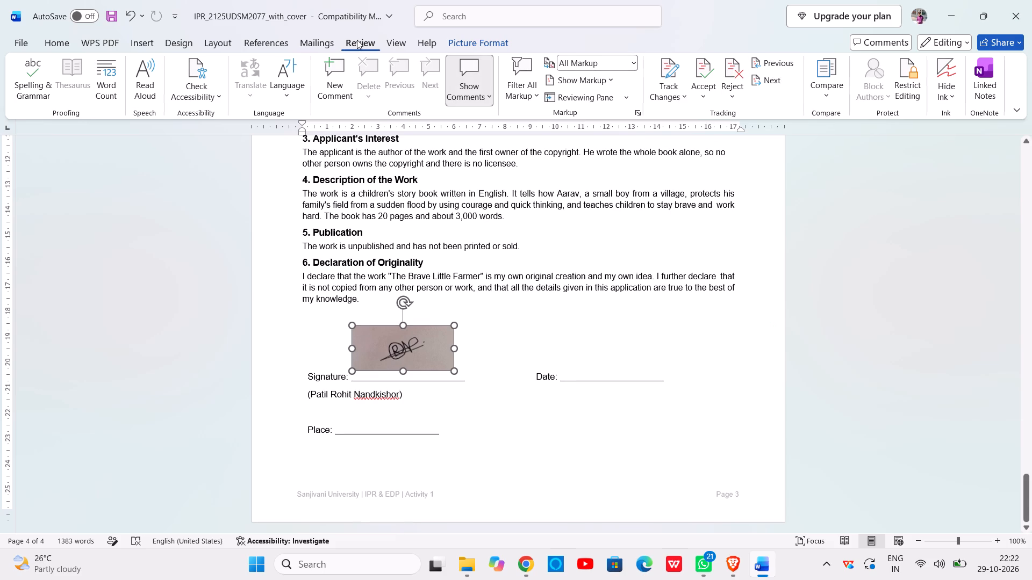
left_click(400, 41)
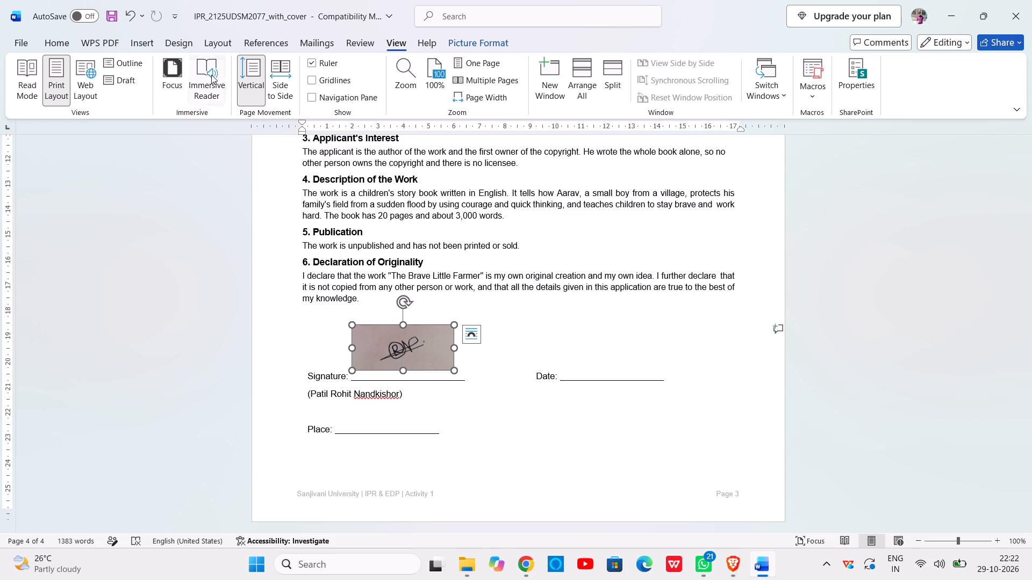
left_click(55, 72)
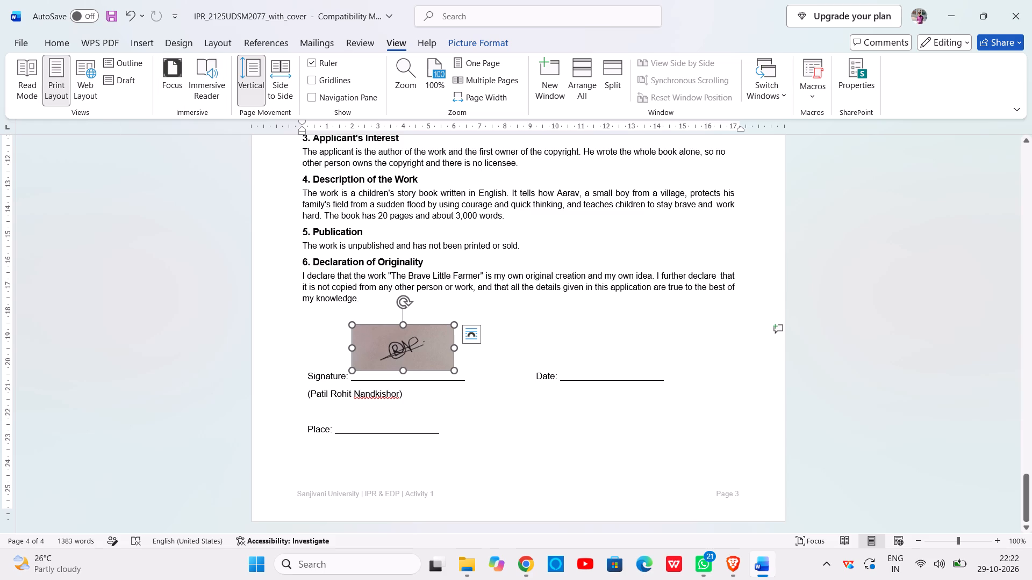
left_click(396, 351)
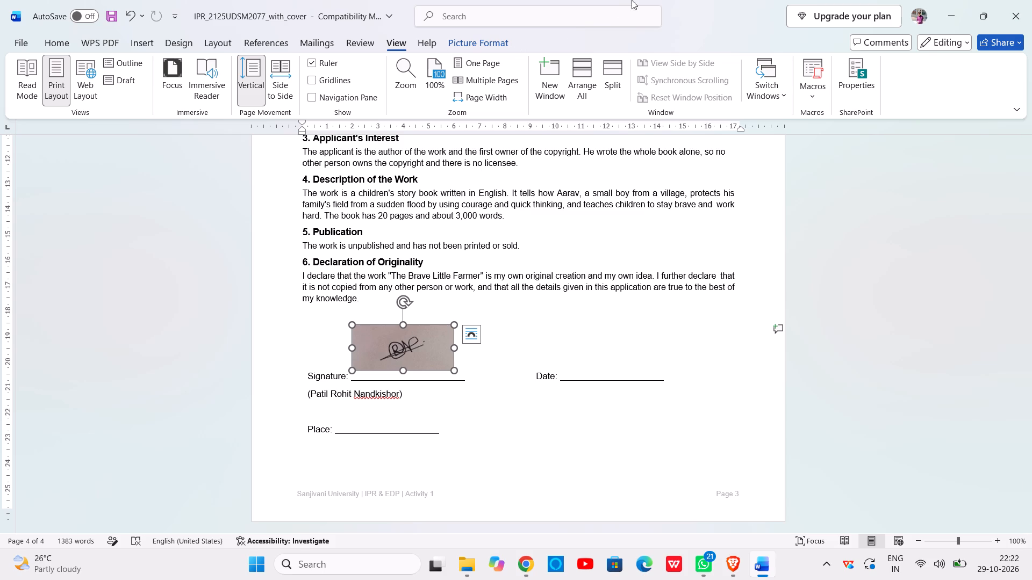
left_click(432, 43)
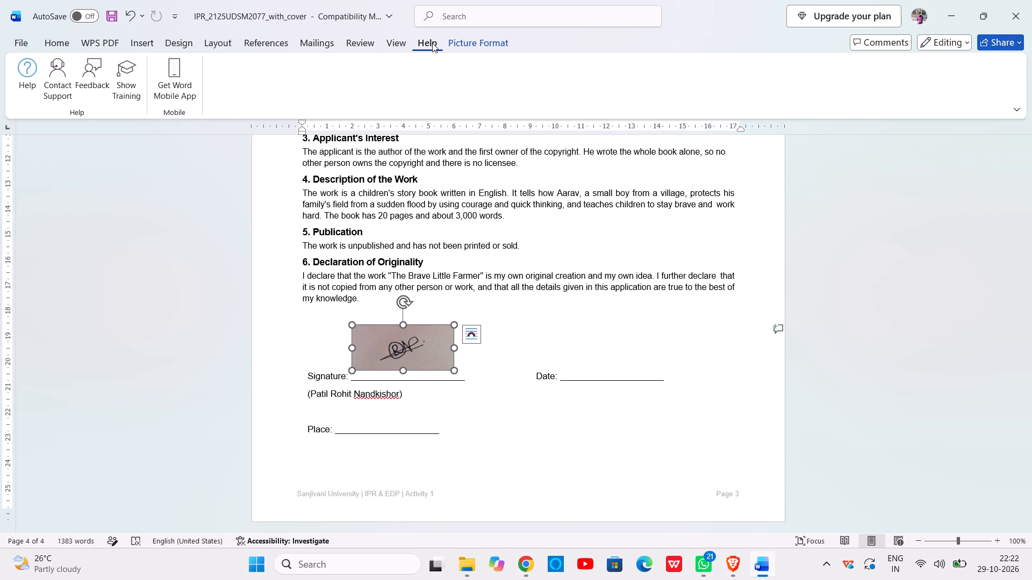
Remove the background of the signature picture, marking spots on the signature as areas to keep, and keep the changes.
left_click(464, 42)
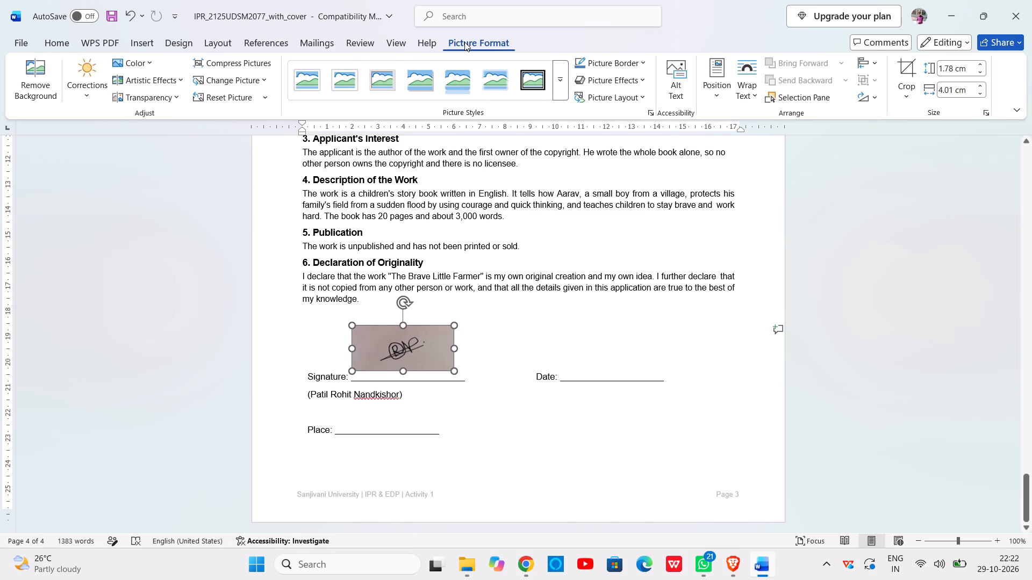
left_click(33, 85)
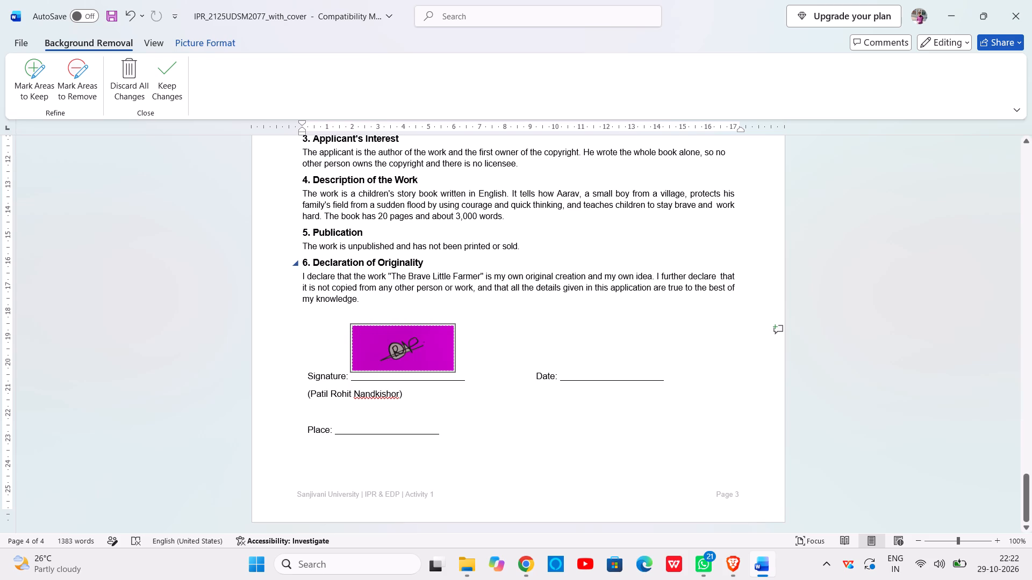
left_click(442, 363)
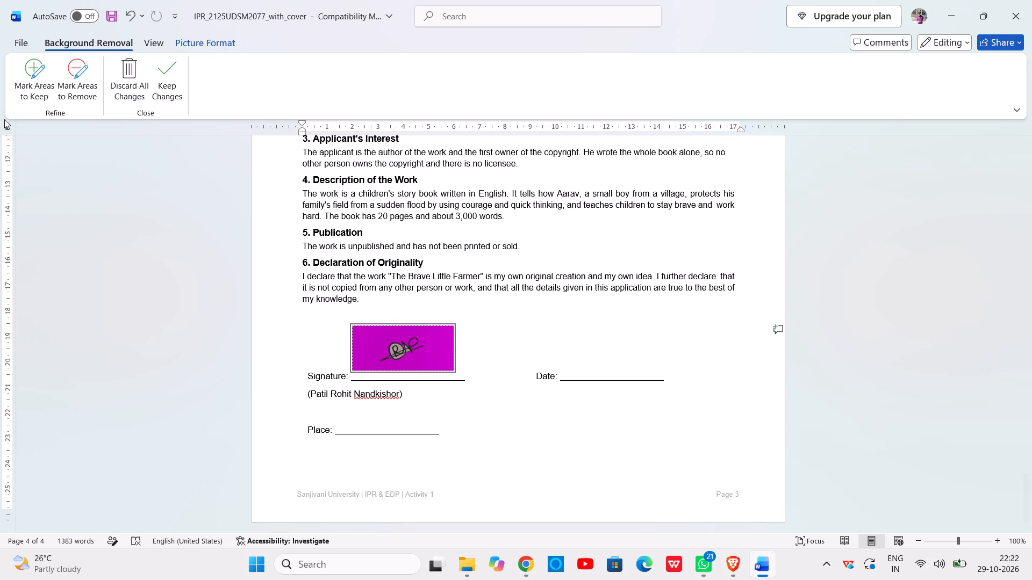
left_click(36, 75)
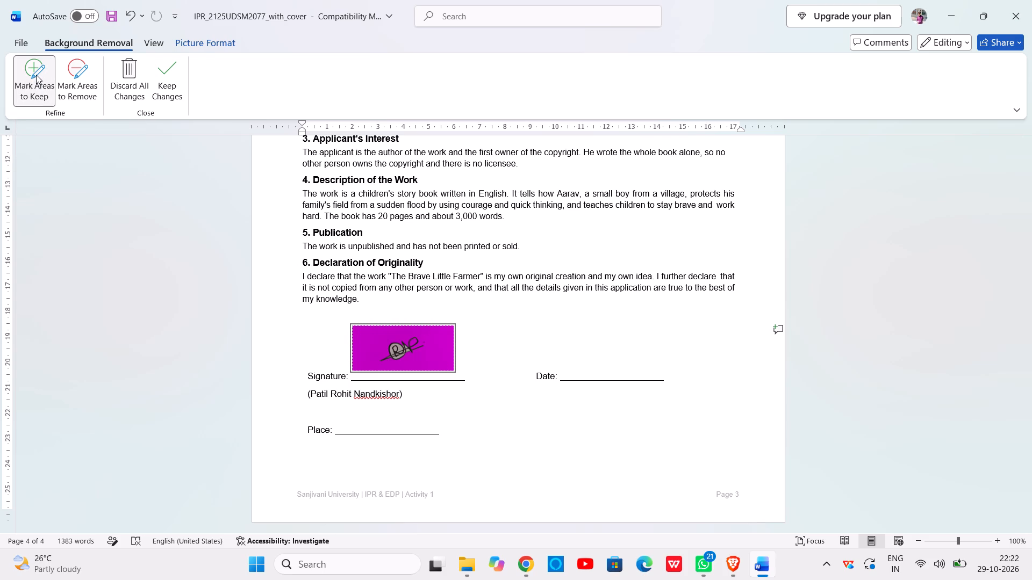
left_click(36, 75)
triple_click(36, 75)
double_click(36, 75)
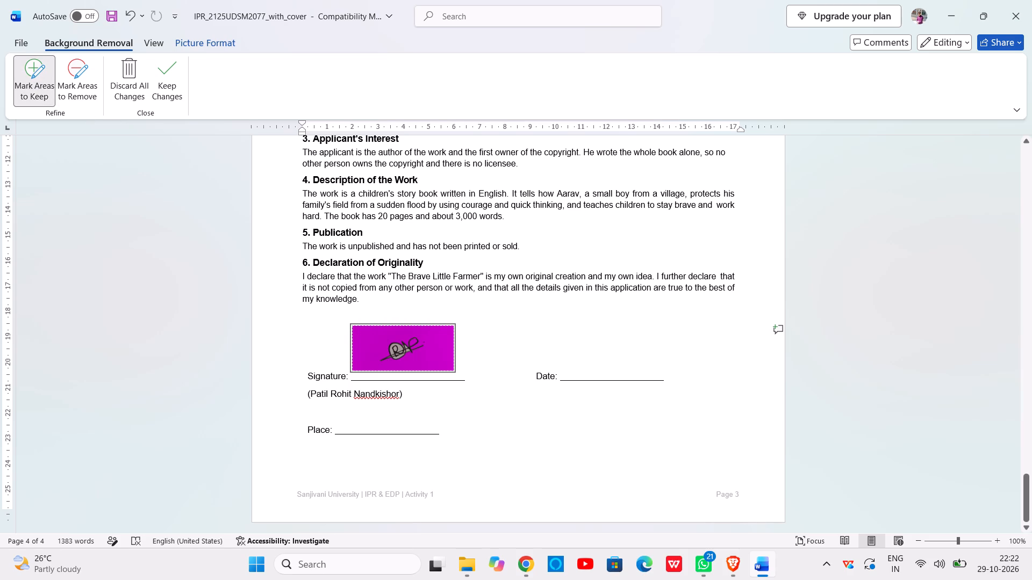
double_click(397, 350)
left_click(427, 361)
left_click(176, 86)
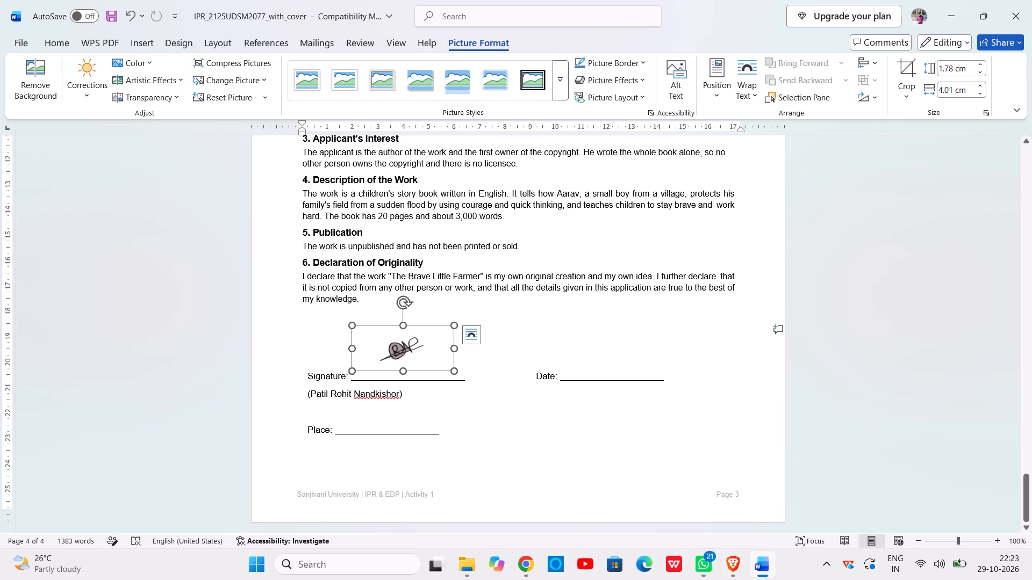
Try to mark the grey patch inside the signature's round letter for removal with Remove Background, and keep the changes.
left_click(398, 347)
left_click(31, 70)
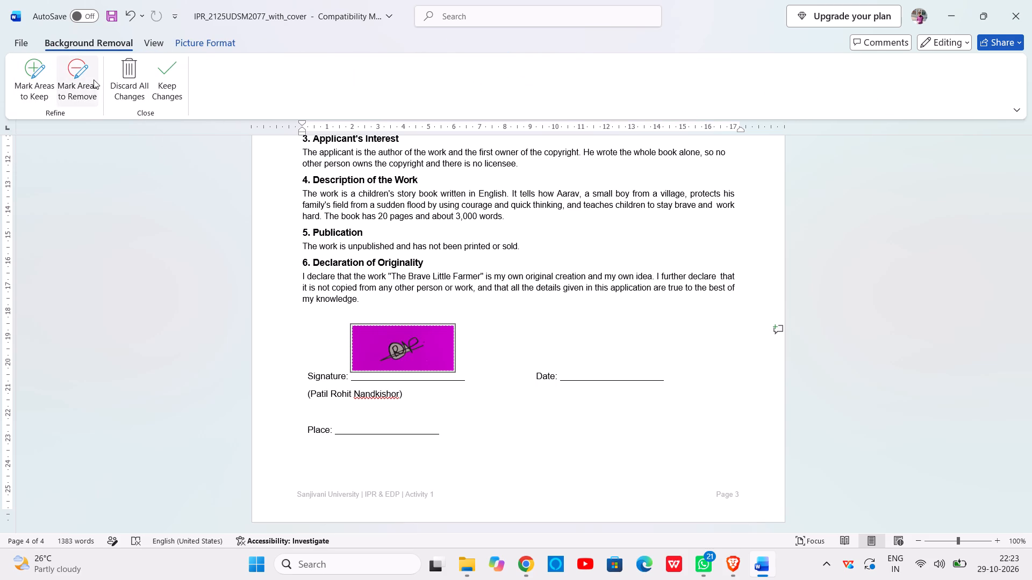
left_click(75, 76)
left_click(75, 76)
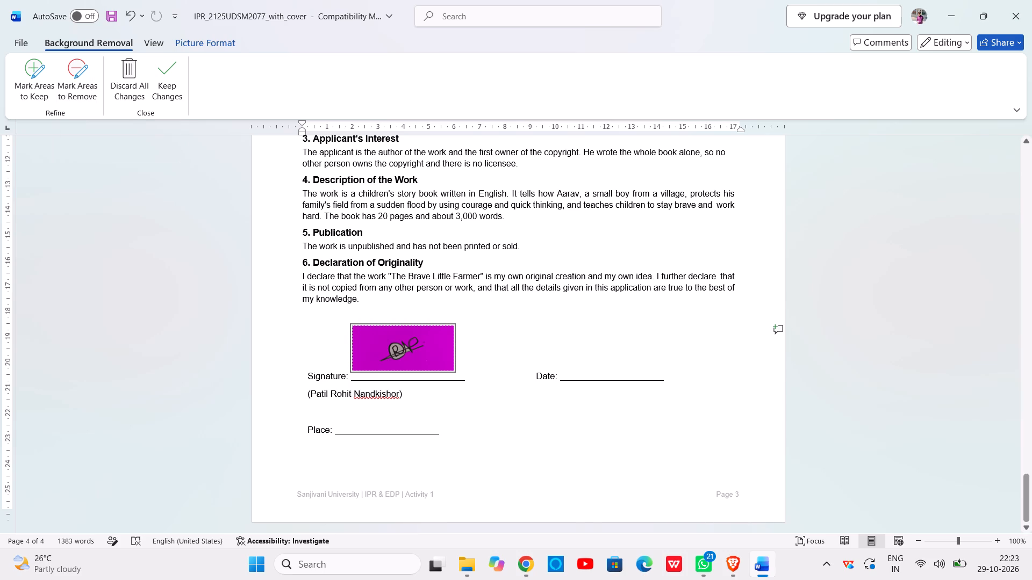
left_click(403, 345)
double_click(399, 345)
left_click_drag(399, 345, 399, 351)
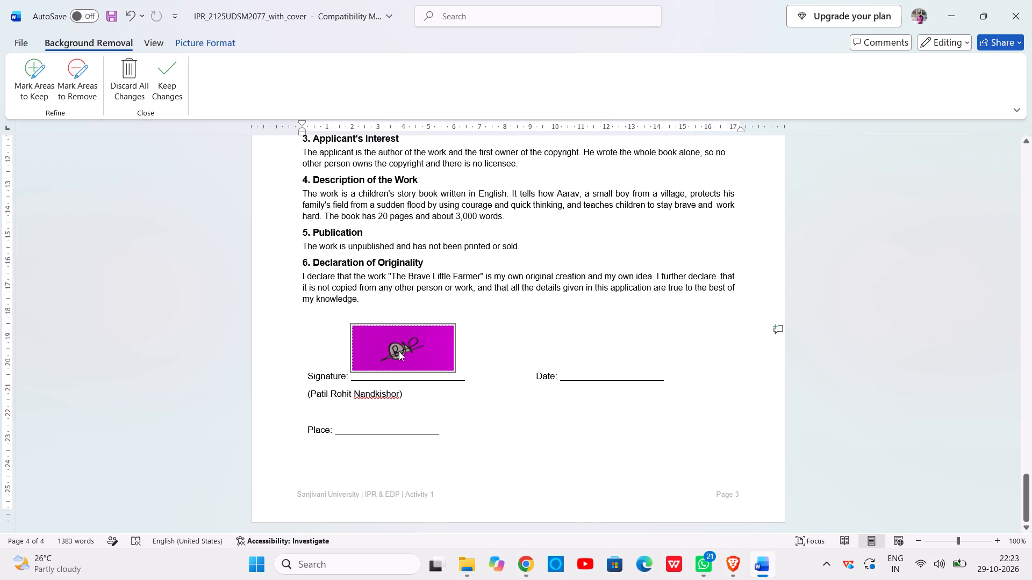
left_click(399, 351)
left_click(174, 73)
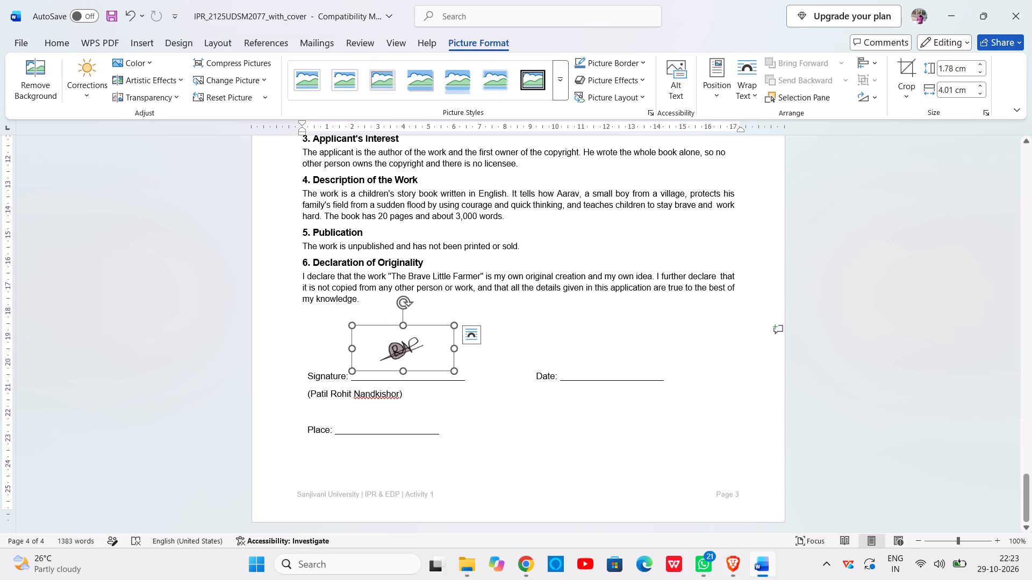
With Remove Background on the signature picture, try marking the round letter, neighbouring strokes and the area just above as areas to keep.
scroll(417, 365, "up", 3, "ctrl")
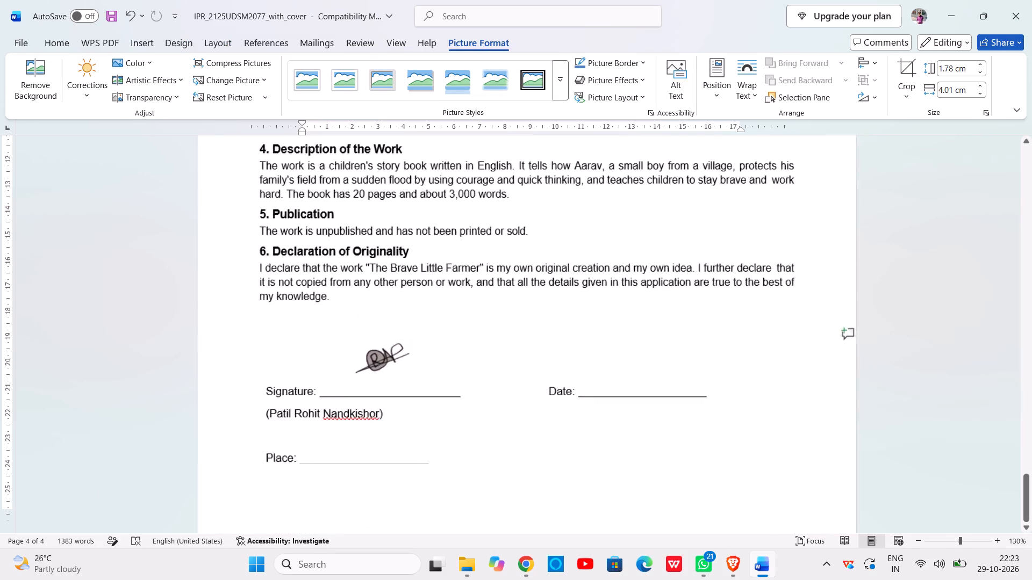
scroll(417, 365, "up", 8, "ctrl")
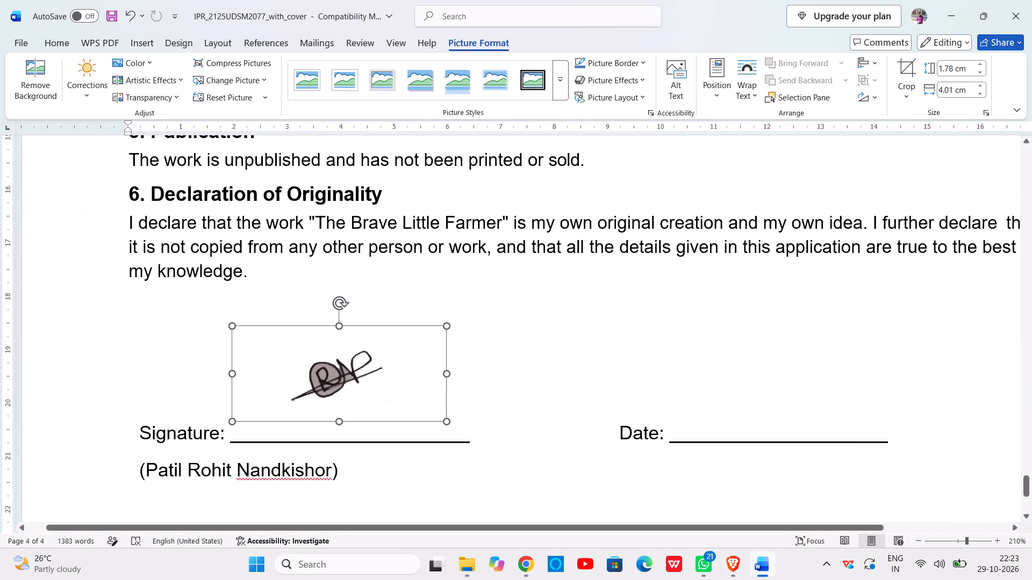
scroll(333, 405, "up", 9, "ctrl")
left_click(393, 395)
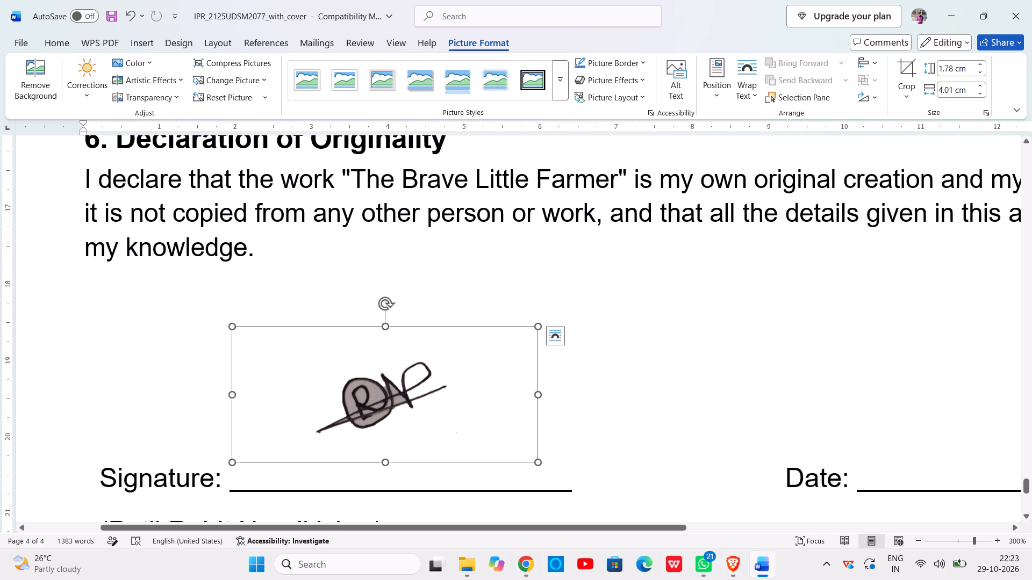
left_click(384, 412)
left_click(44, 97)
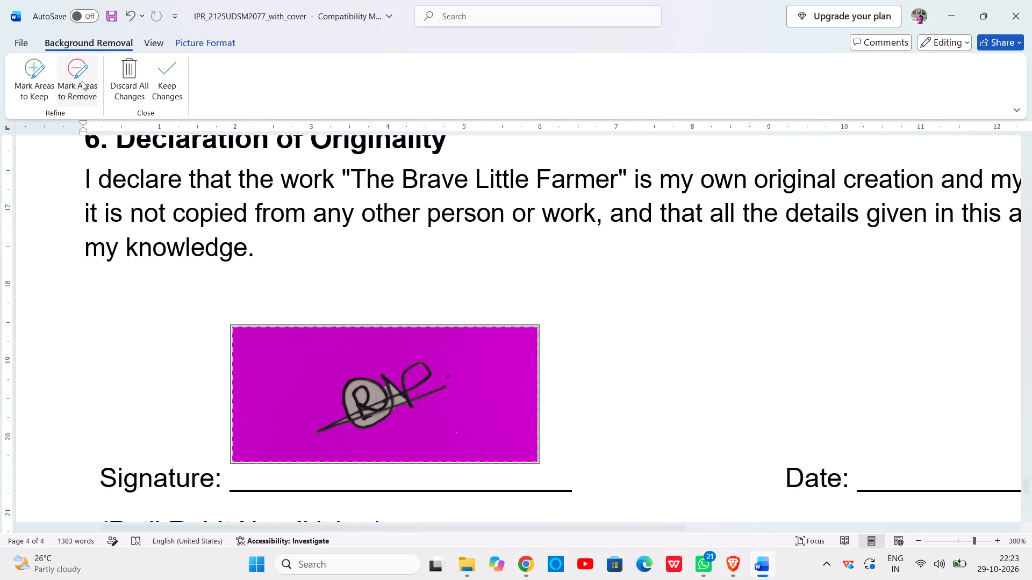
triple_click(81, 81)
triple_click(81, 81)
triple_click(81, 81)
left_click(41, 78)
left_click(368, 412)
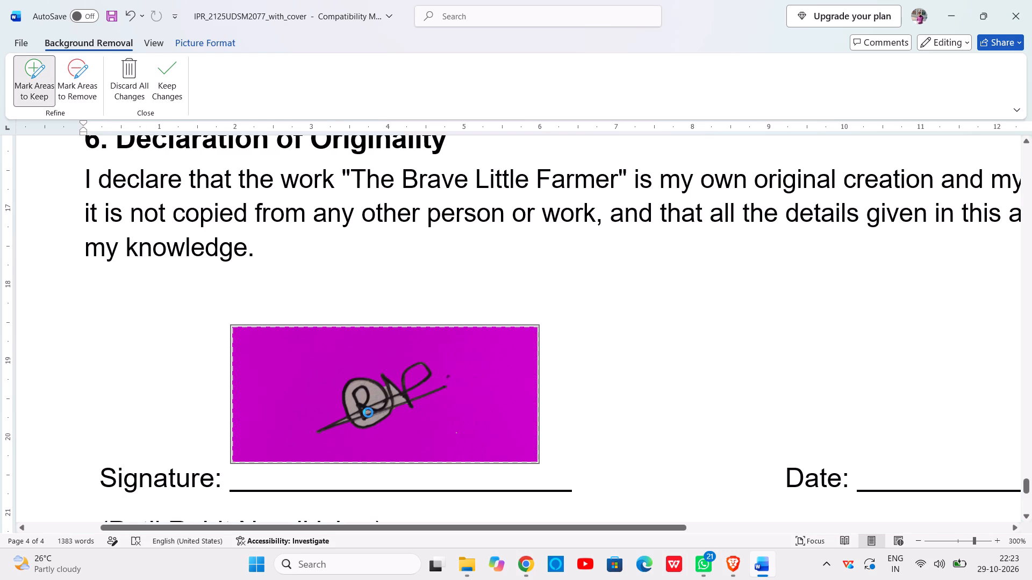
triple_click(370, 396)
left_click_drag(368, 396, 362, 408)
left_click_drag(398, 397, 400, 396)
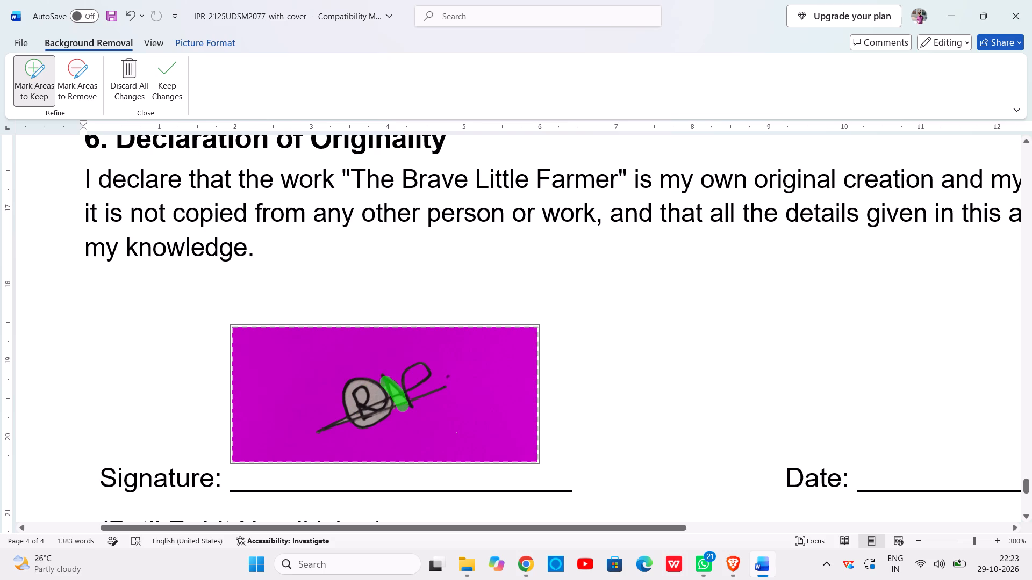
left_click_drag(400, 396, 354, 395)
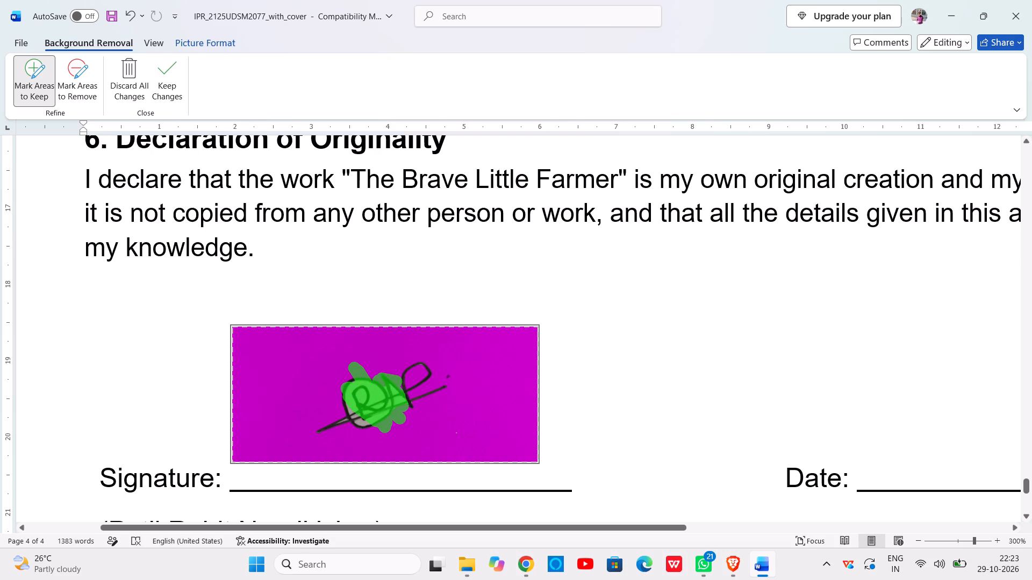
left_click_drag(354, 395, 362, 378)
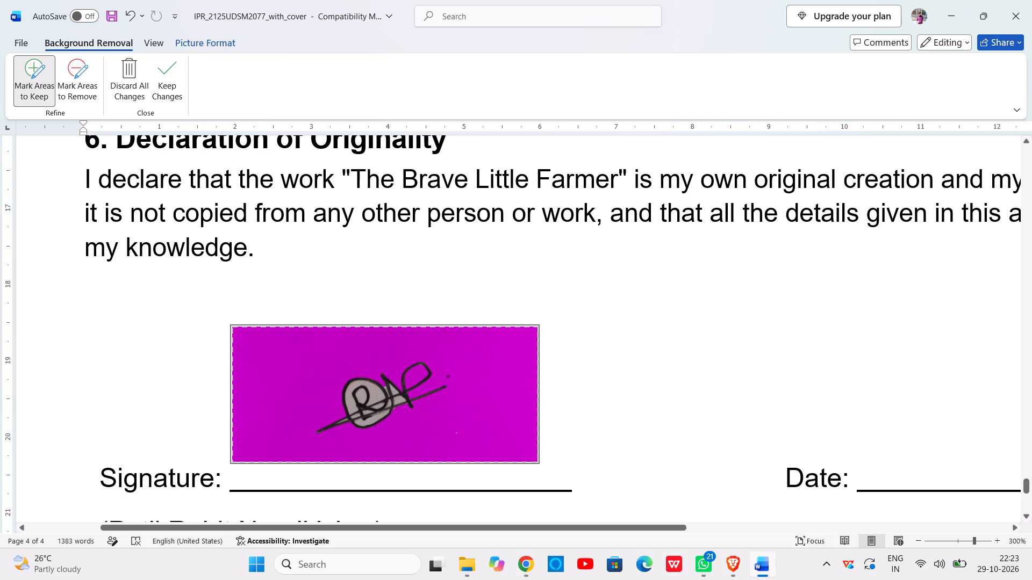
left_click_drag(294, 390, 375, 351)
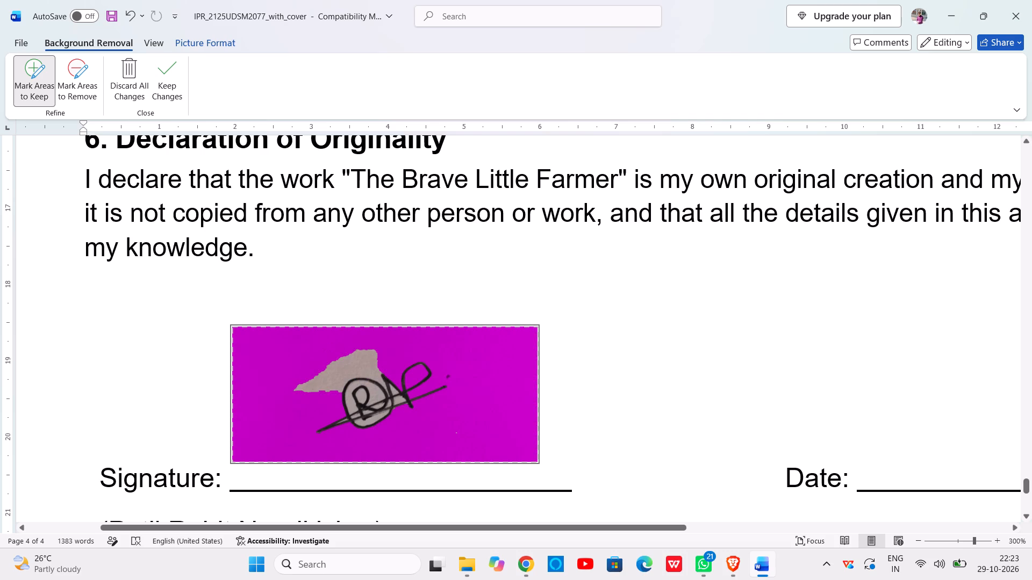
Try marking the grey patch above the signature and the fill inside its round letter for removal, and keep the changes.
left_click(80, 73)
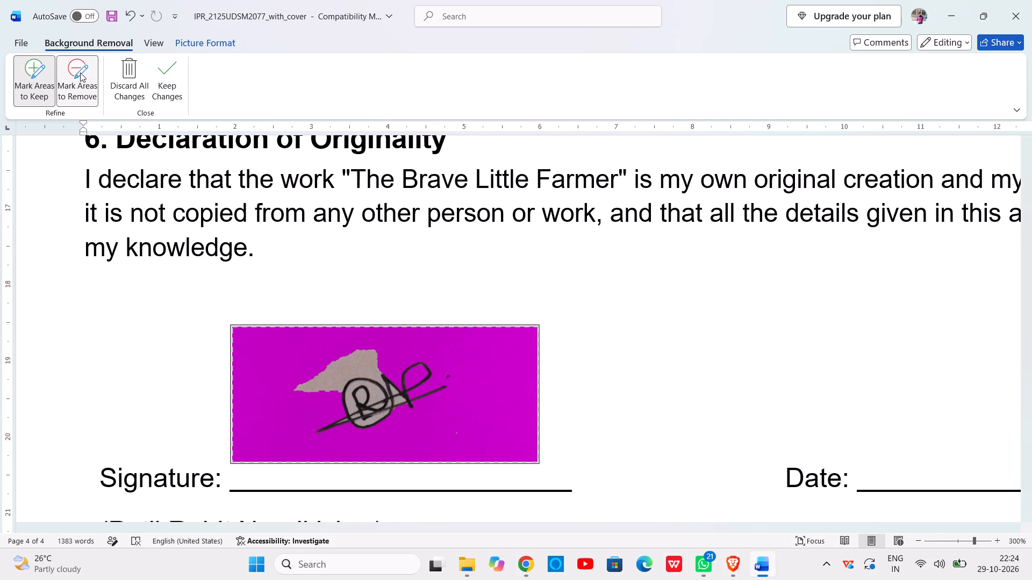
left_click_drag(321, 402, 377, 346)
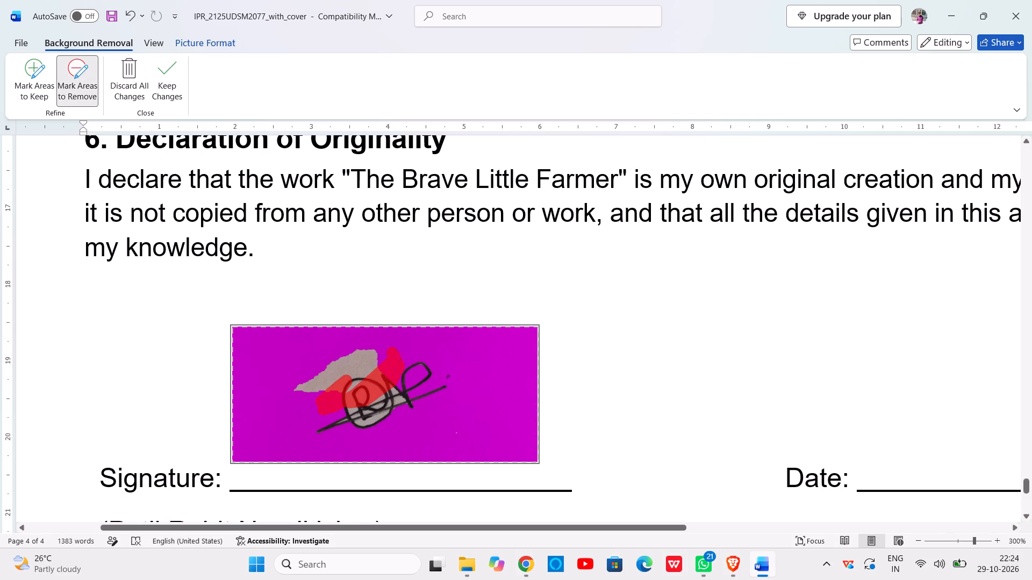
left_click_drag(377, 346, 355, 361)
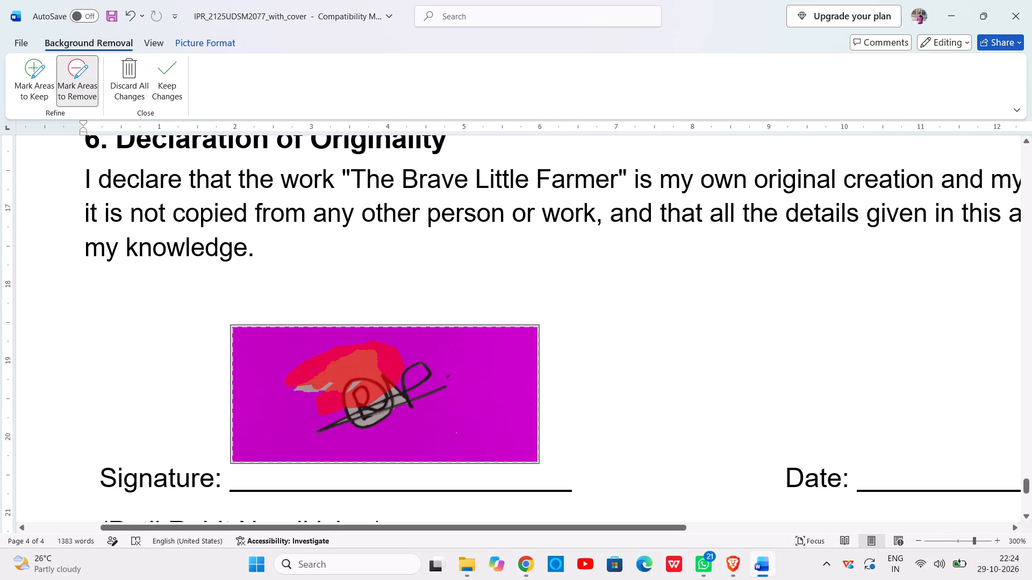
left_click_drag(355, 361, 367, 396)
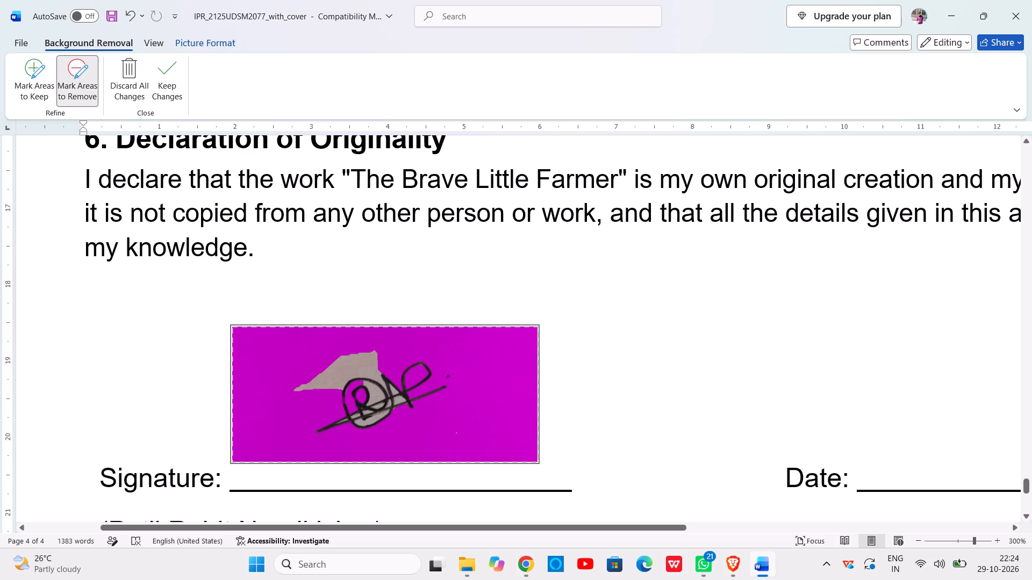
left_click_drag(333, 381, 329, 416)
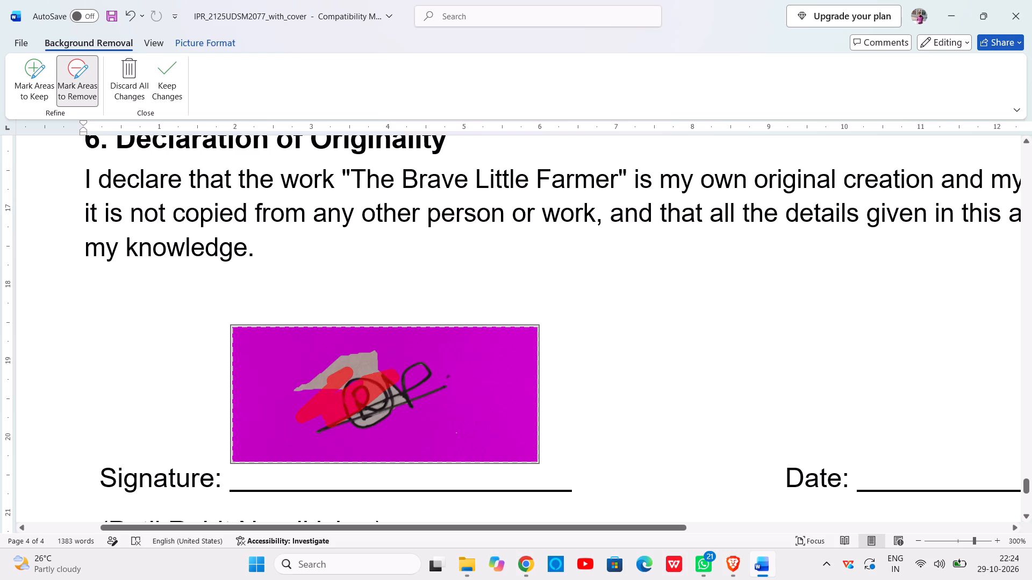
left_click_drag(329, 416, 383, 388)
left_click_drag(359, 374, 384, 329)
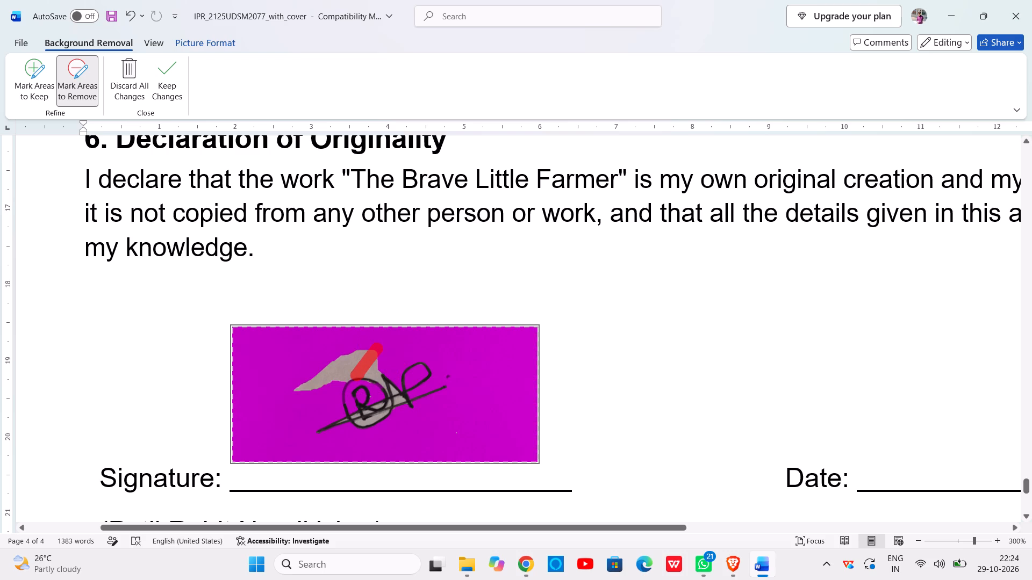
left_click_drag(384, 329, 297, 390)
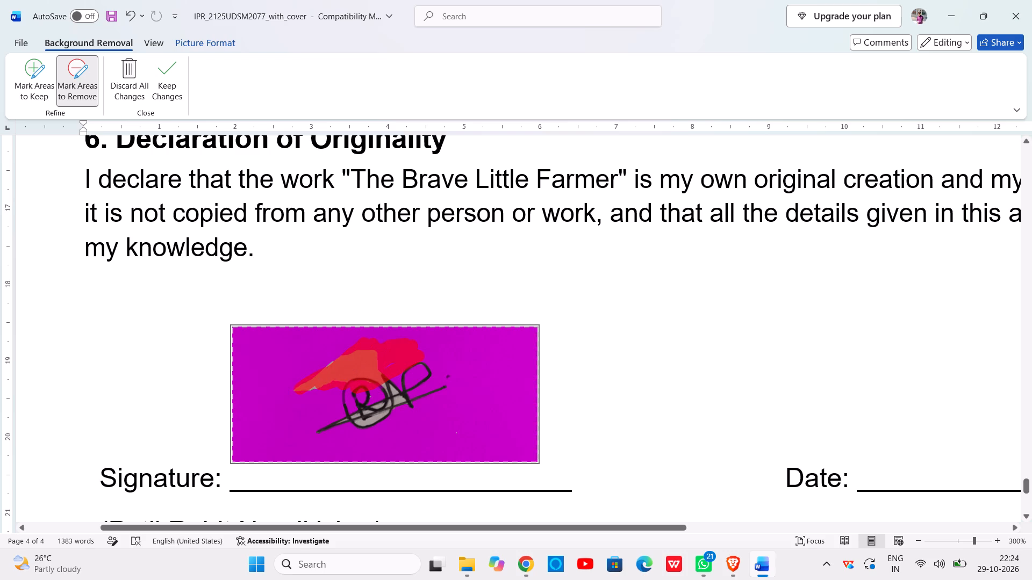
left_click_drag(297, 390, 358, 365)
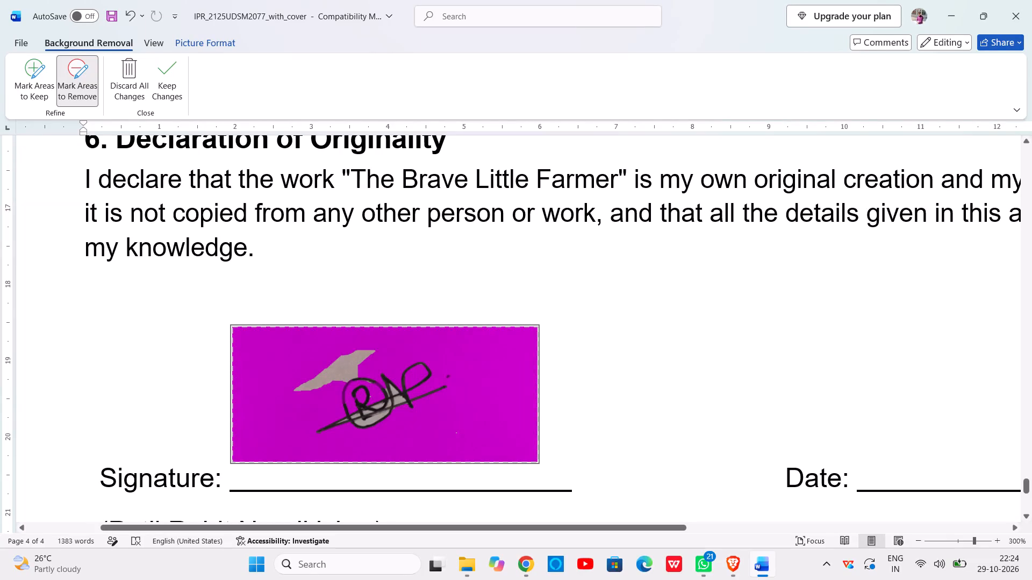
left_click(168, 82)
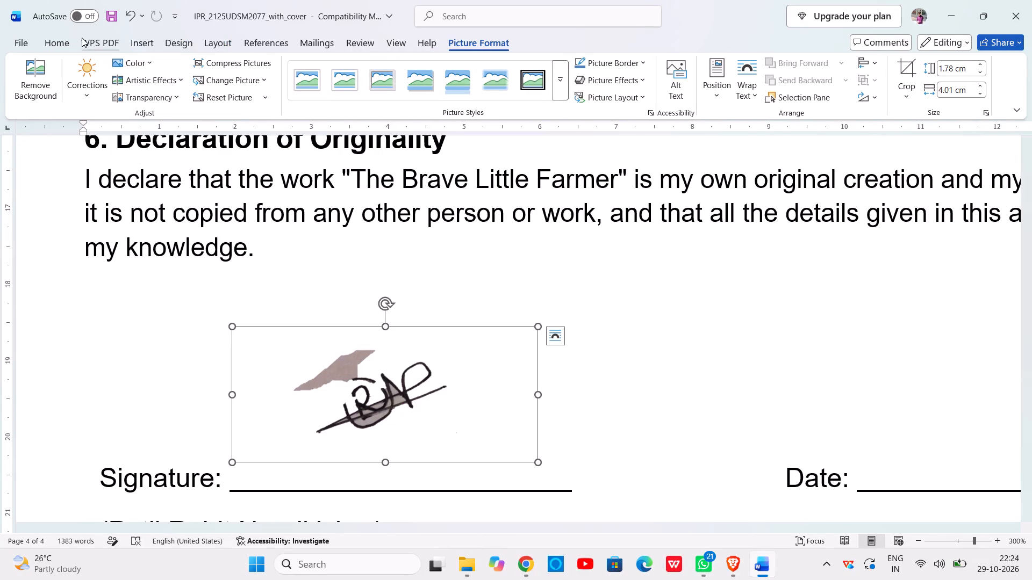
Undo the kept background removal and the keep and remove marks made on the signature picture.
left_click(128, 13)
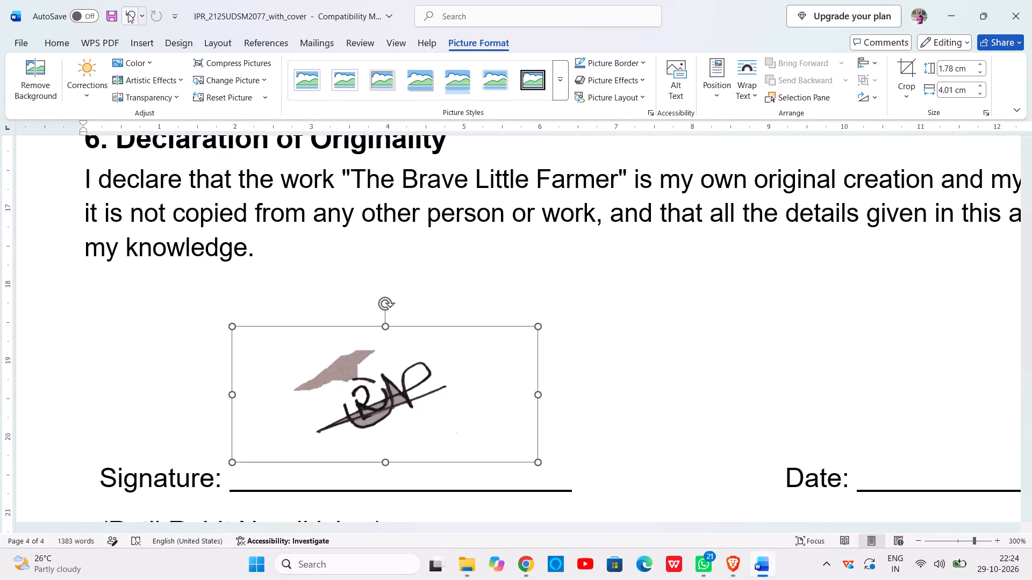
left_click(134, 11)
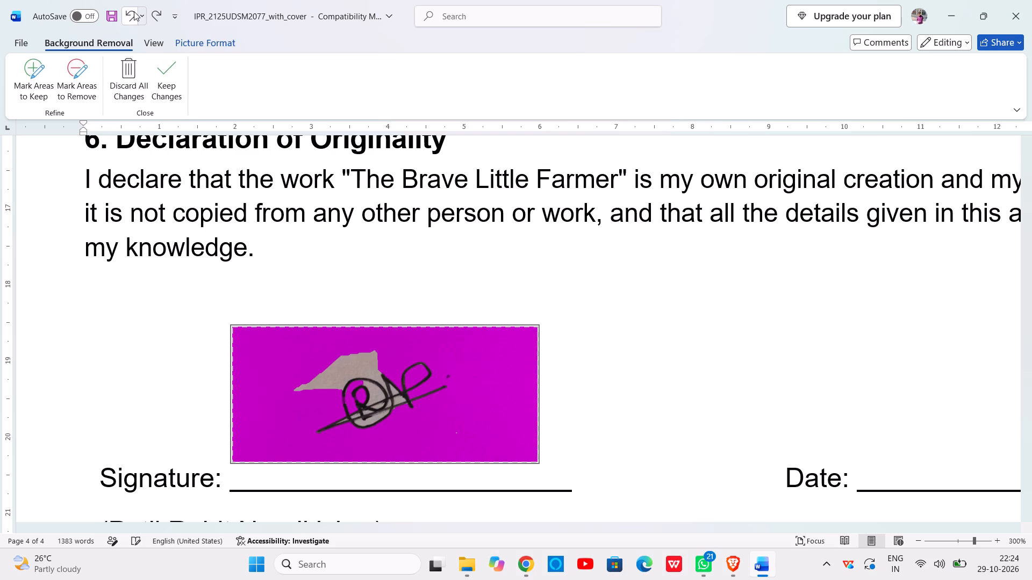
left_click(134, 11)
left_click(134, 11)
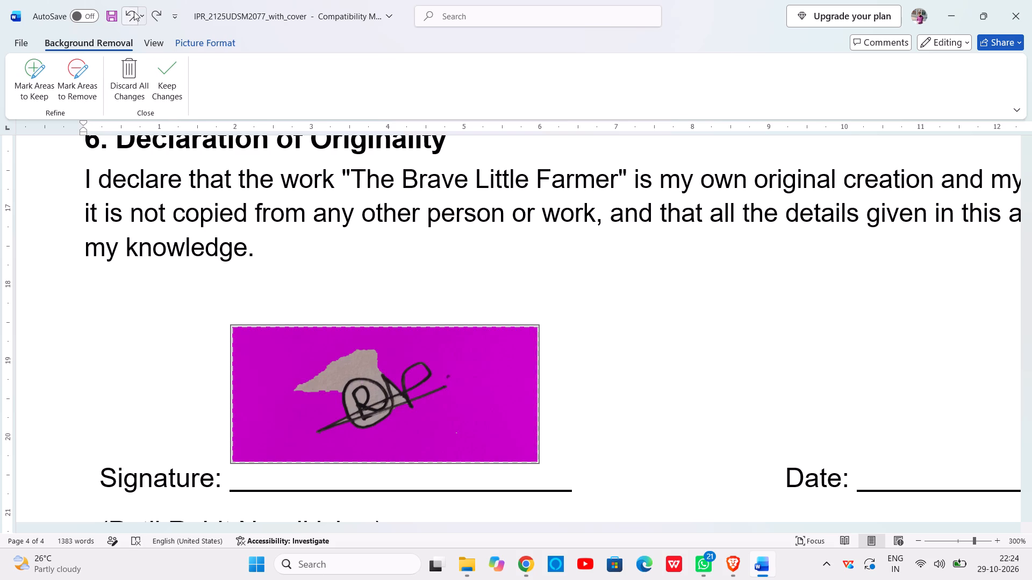
Mark the grey fill around the inner letter R, within the signature's round outline, for removal from the picture's background.
left_click(81, 73)
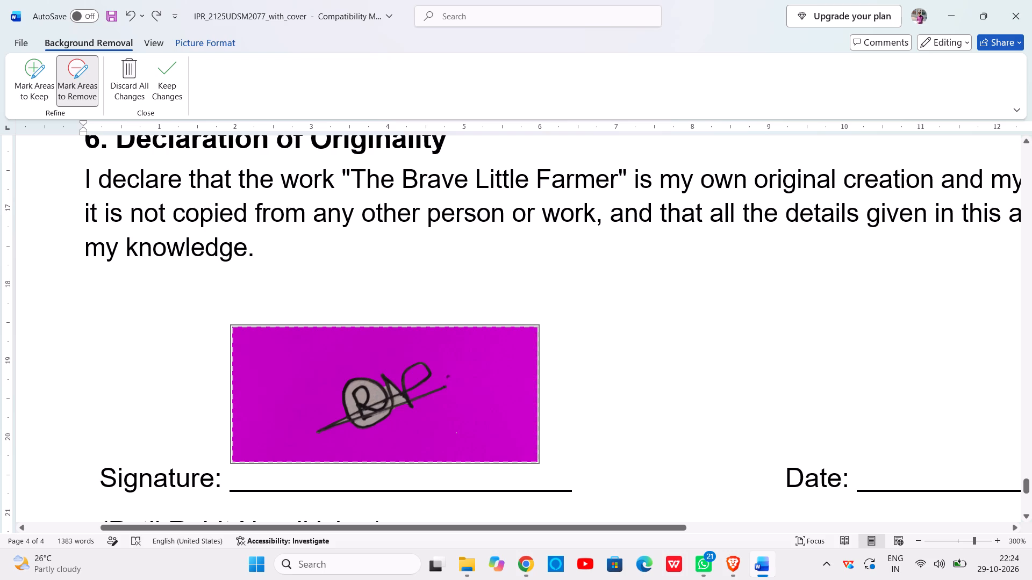
scroll(374, 397, "up", 2, "ctrl")
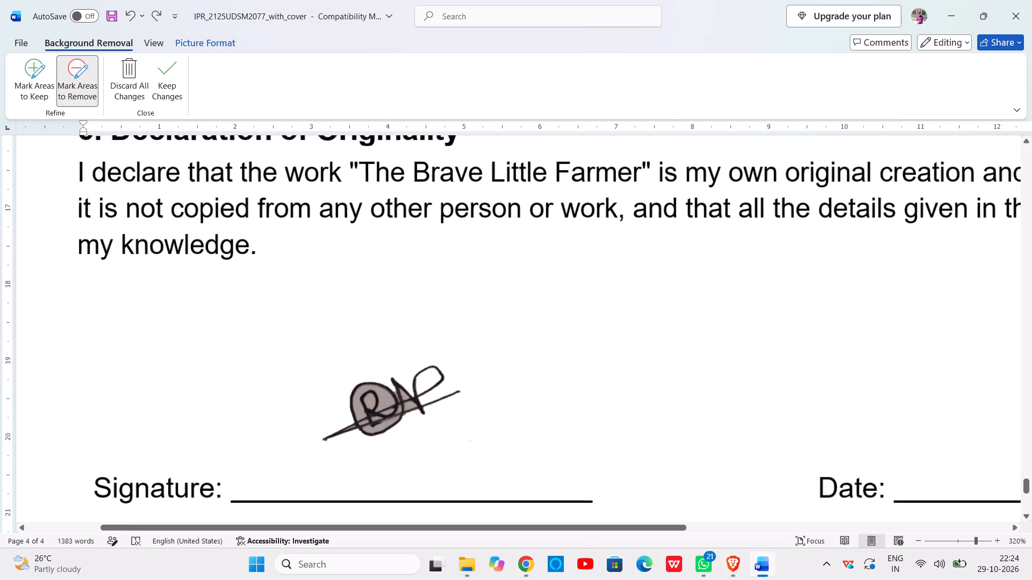
scroll(374, 397, "up", 7, "ctrl")
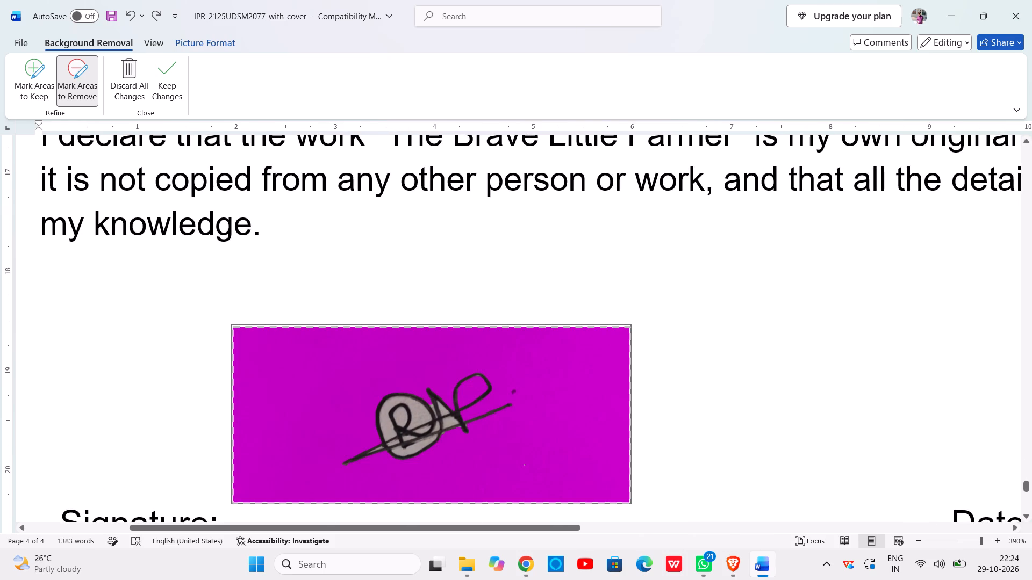
scroll(418, 427, "up", 6, "ctrl")
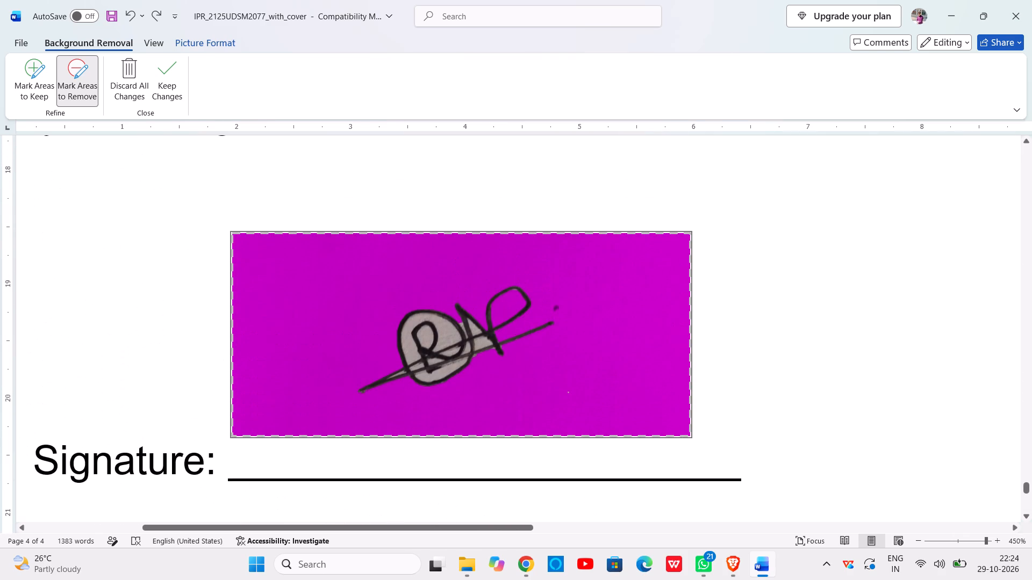
scroll(418, 427, "up", 12, "ctrl")
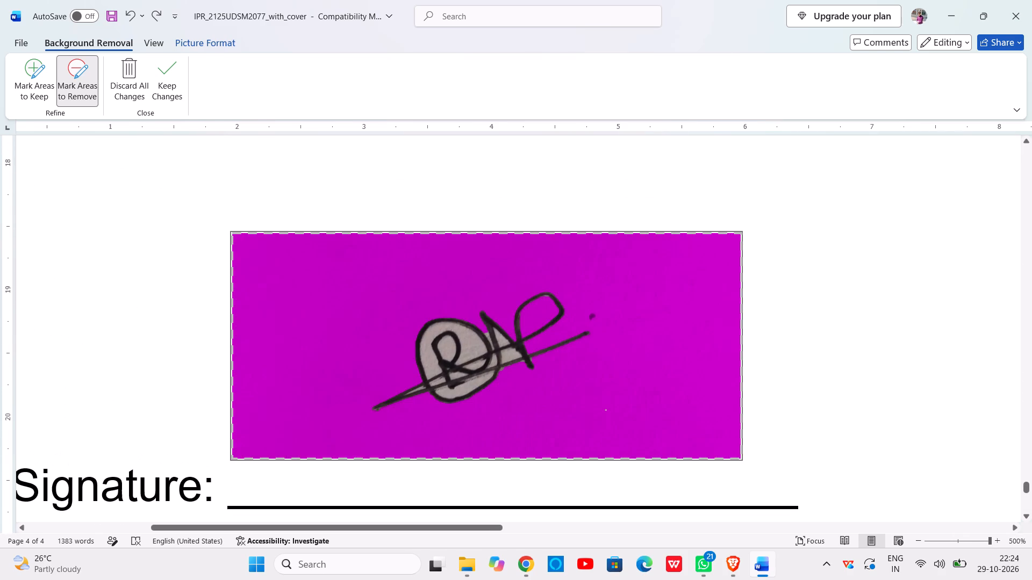
scroll(418, 427, "up", 12, "ctrl")
left_click_drag(468, 353, 461, 361)
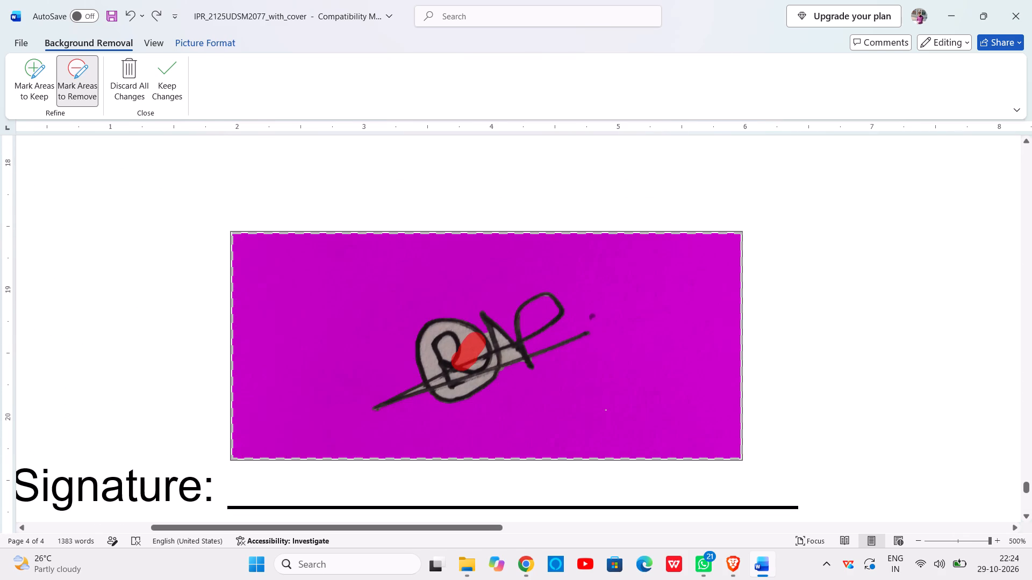
left_click_drag(461, 361, 436, 332)
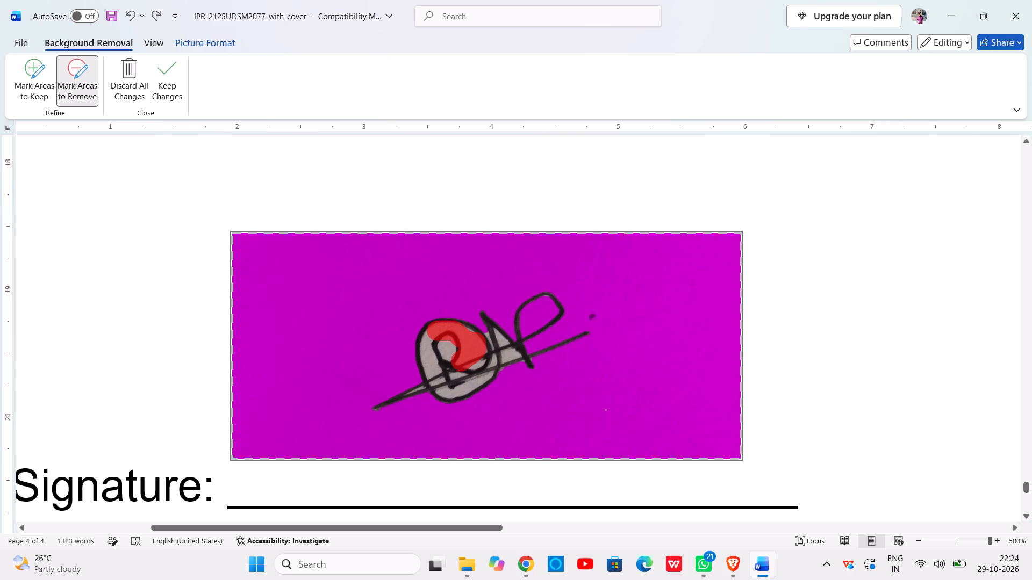
left_click_drag(436, 332, 462, 397)
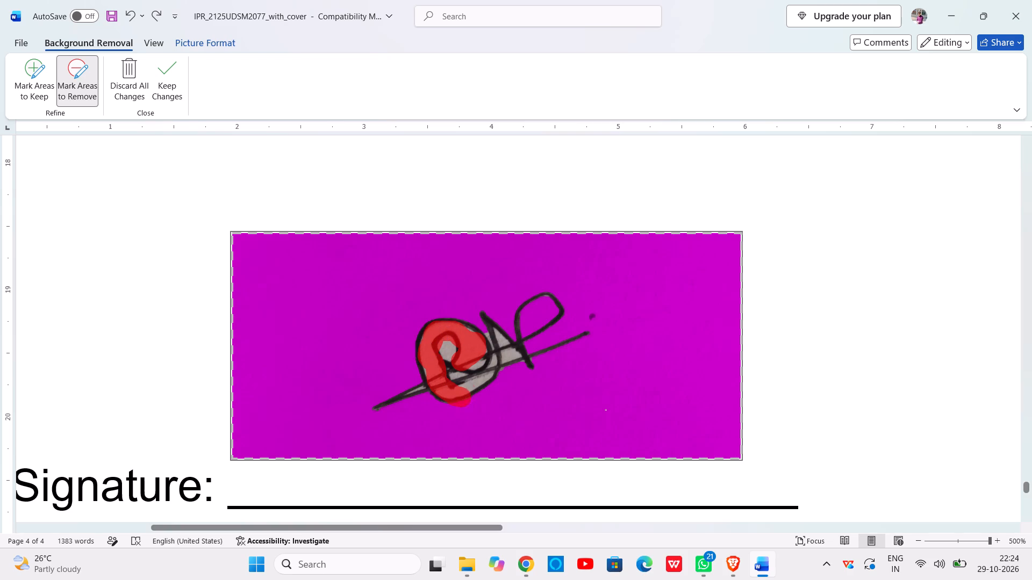
left_click_drag(462, 397, 506, 344)
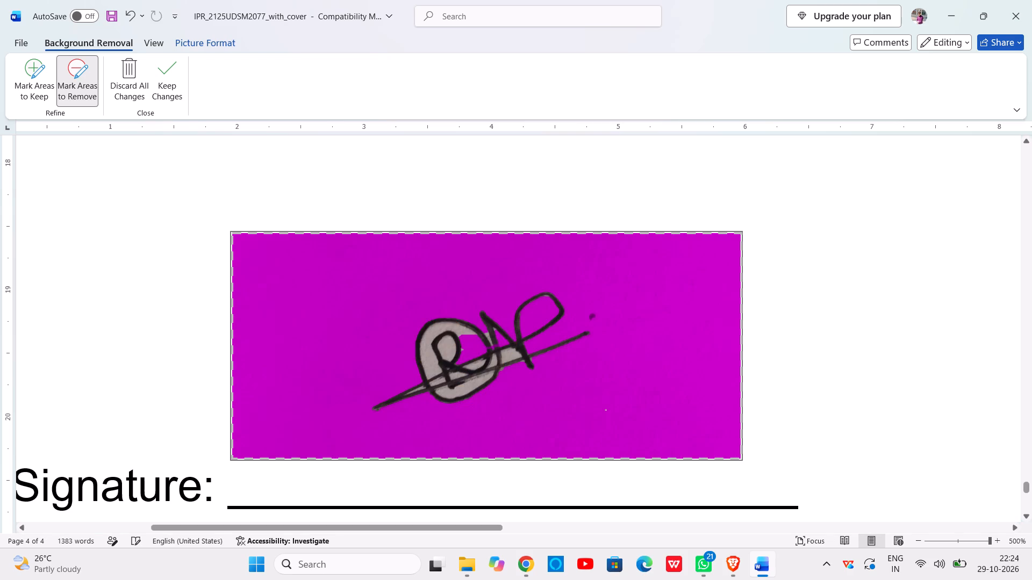
left_click(428, 359)
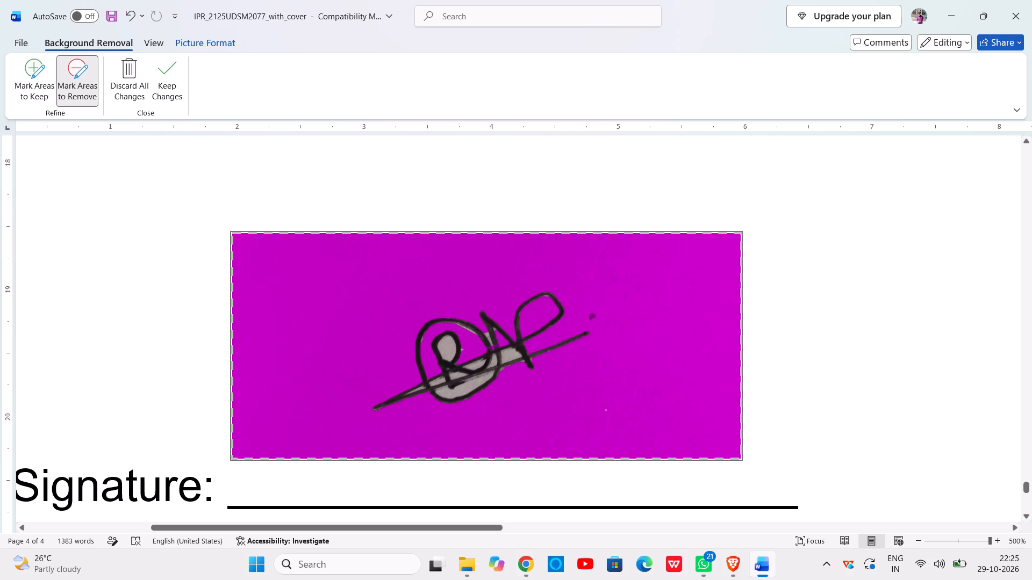
left_click_drag(447, 391, 457, 396)
left_click_drag(457, 396, 481, 379)
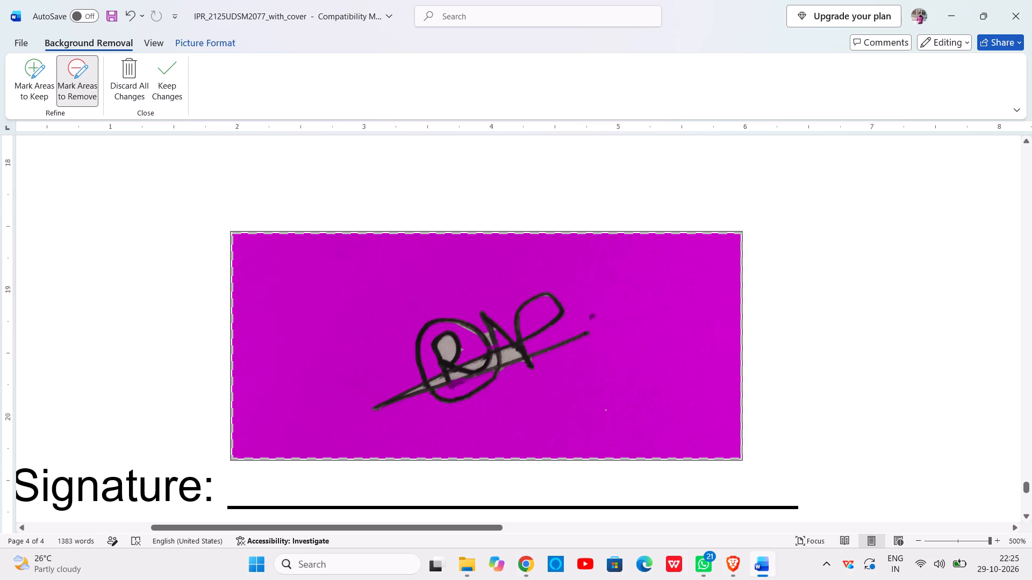
Mark the remaining grey patches between the signature's strokes and inside the R's loop for removal, and keep the changes.
left_click_drag(511, 354, 506, 355)
left_click_drag(506, 355, 506, 355)
left_click(475, 366)
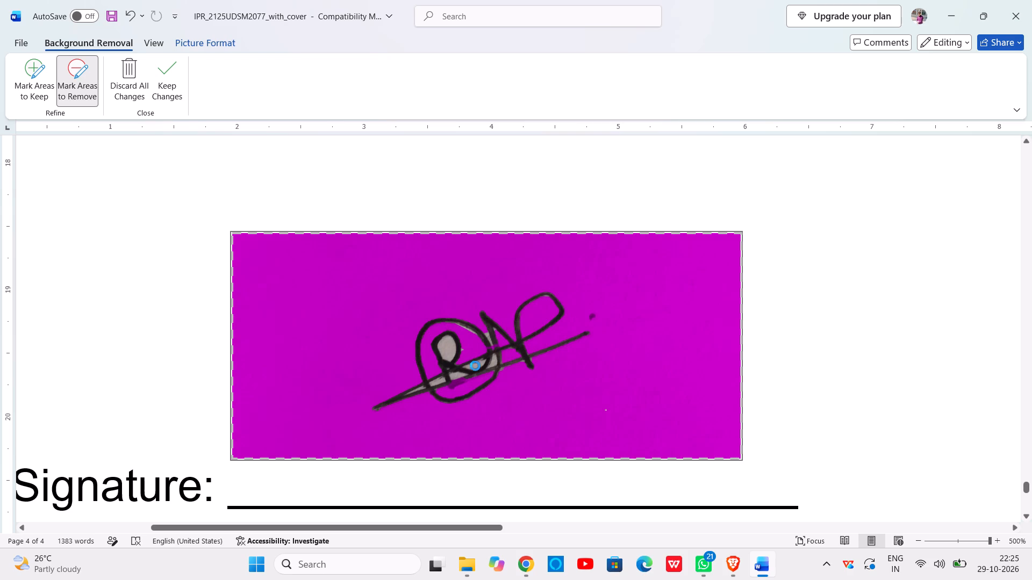
left_click(458, 375)
left_click(440, 379)
left_click(492, 363)
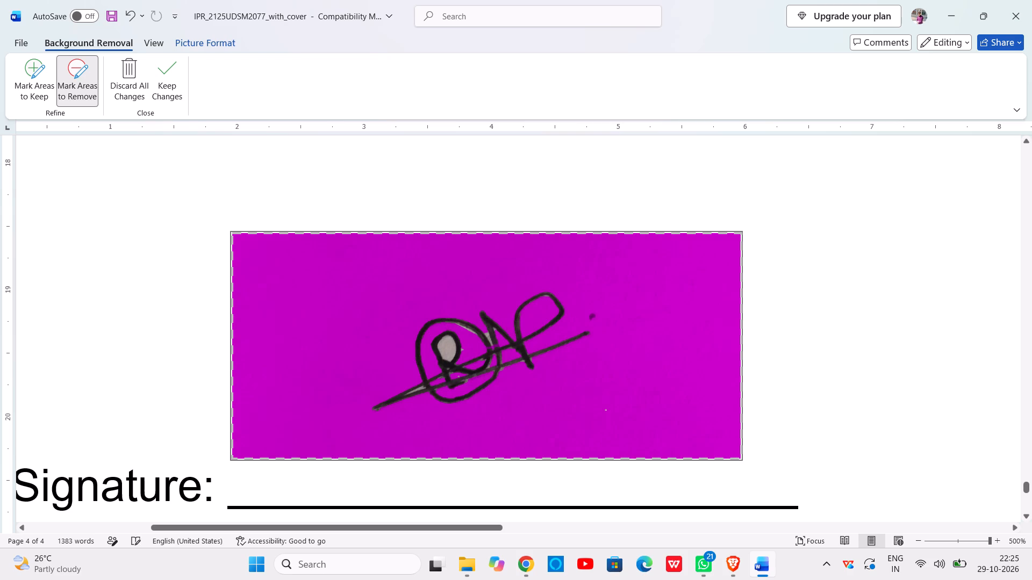
left_click(450, 346)
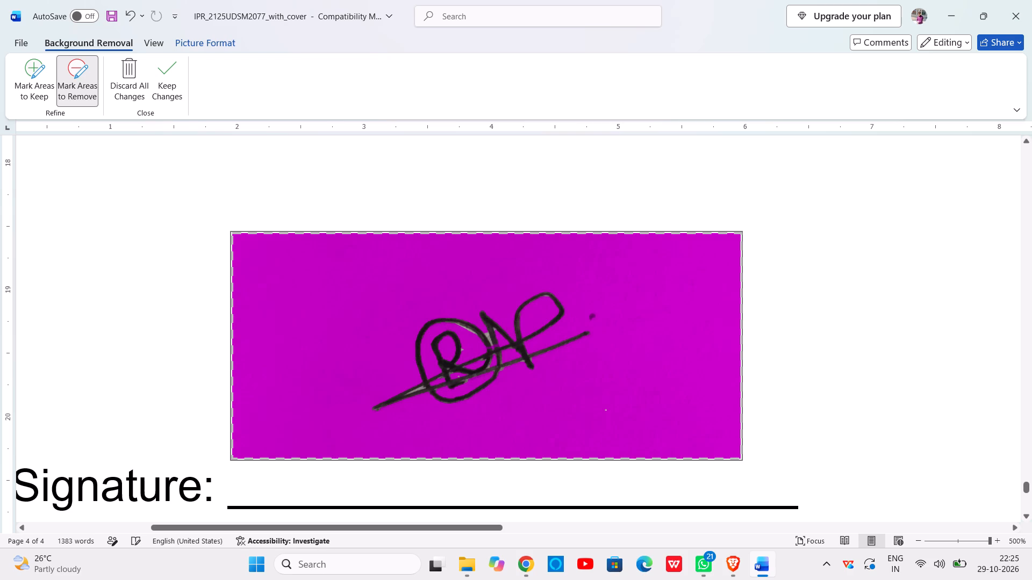
left_click(419, 388)
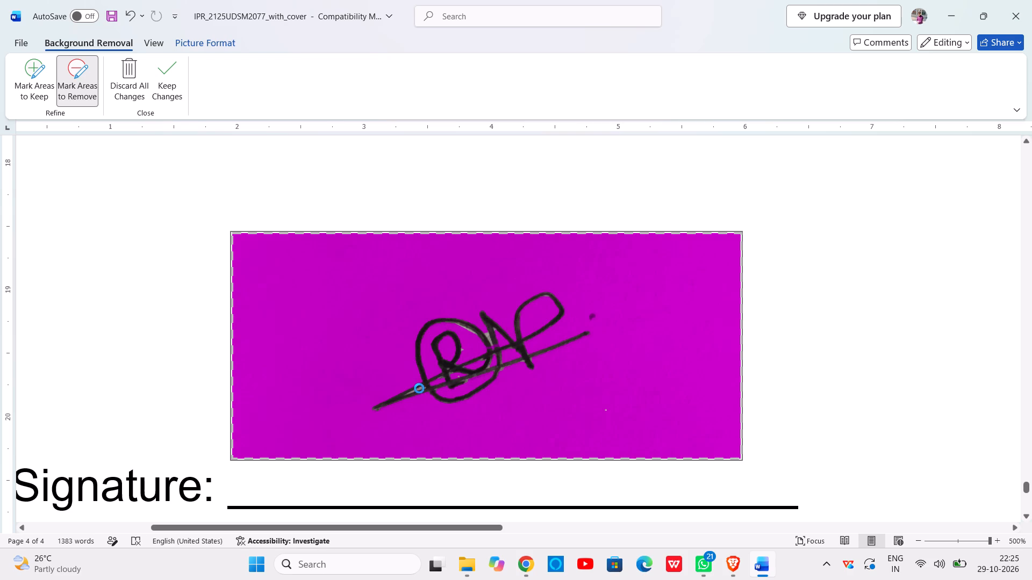
left_click(420, 388)
left_click(488, 336)
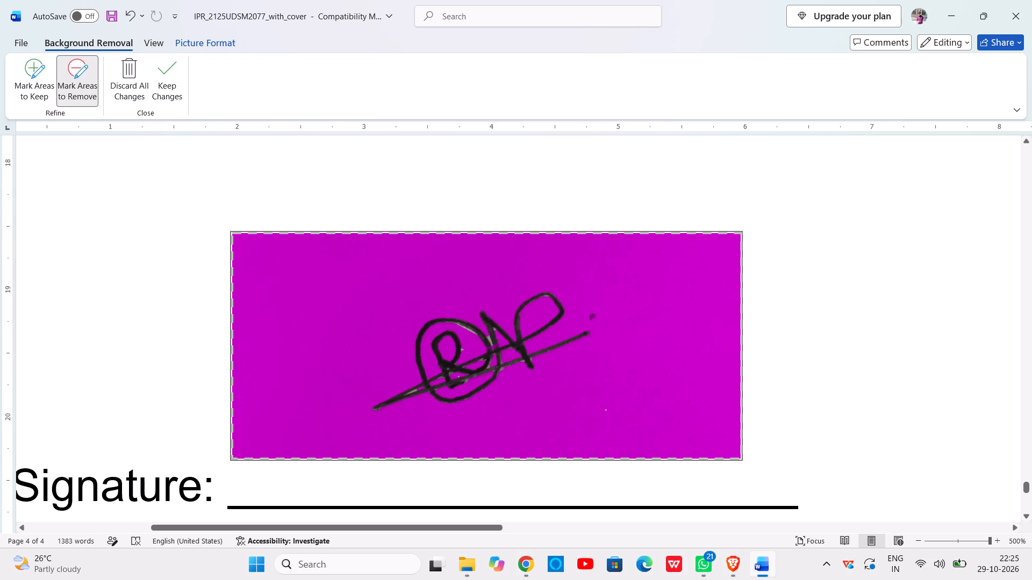
left_click(168, 67)
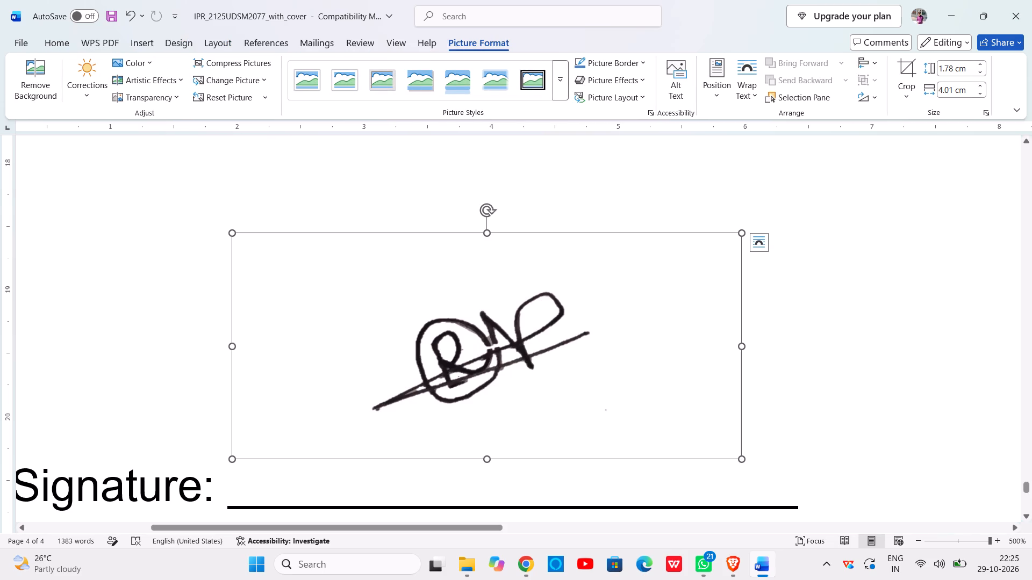
Reduce the signature picture's height to about 1.55 cm, leaving its width at 4.01 cm.
scroll(368, 242, "down", 14, "ctrl")
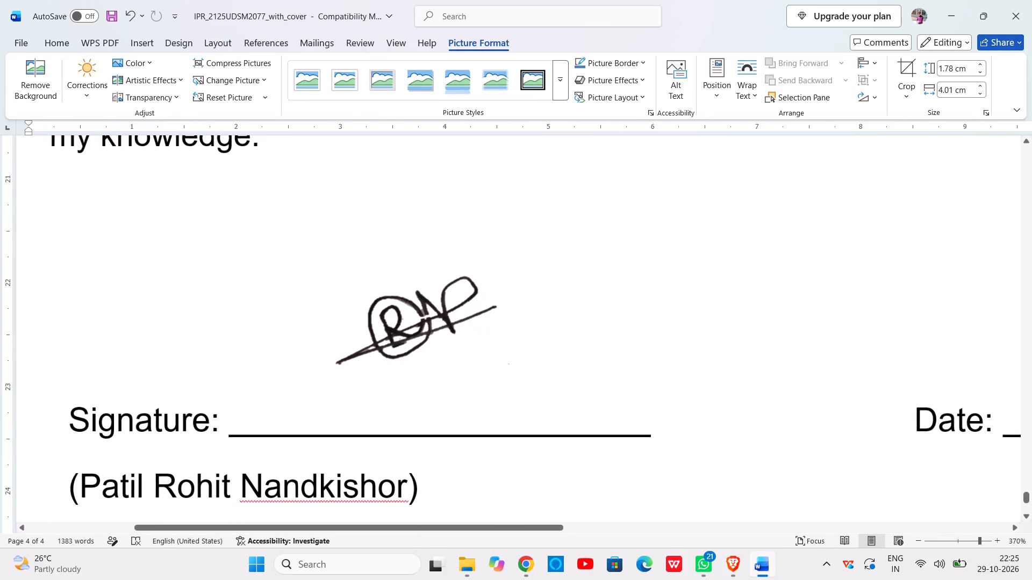
scroll(368, 242, "down", 11, "ctrl")
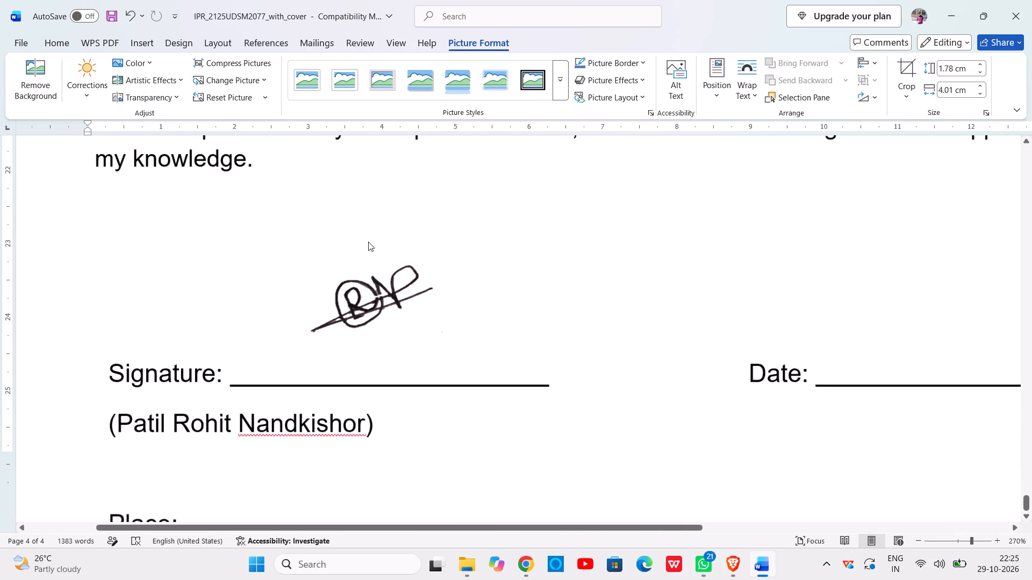
scroll(368, 242, "down", 1, "ctrl")
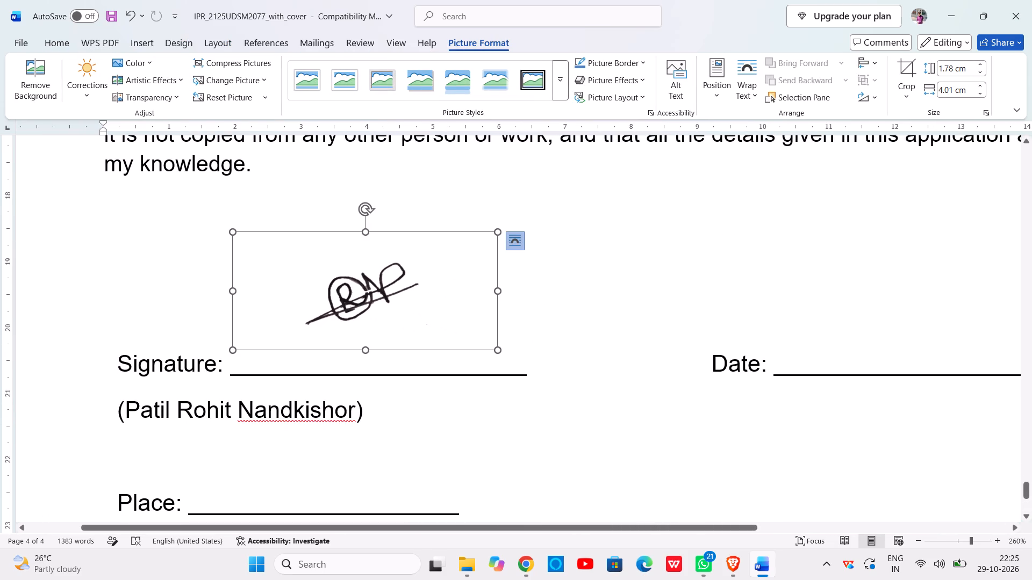
left_click_drag(365, 231, 370, 259)
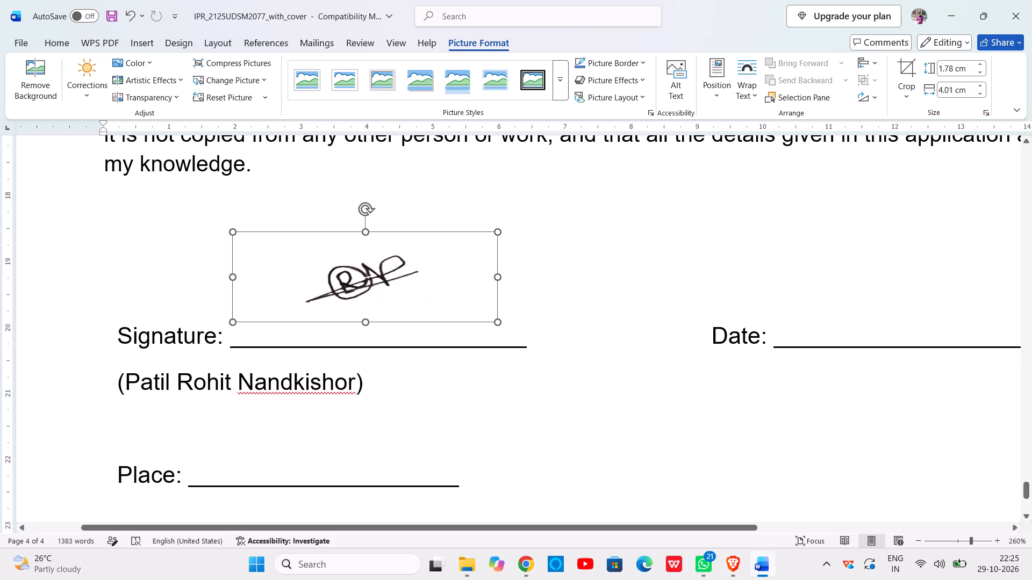
left_click_drag(370, 259, 370, 247)
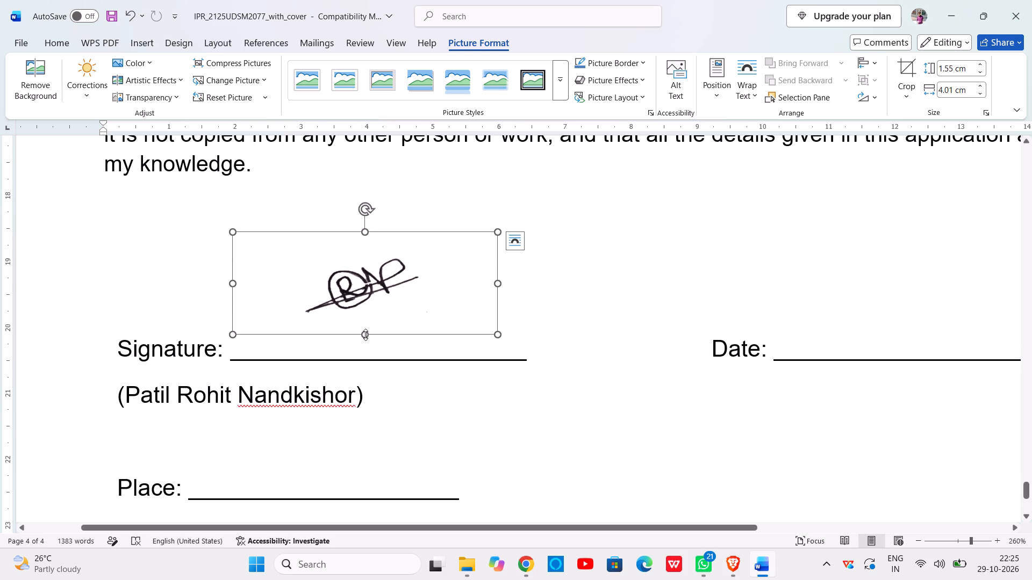
Delete one space in front of the signature picture to shift it slightly back along its line.
left_click(259, 347)
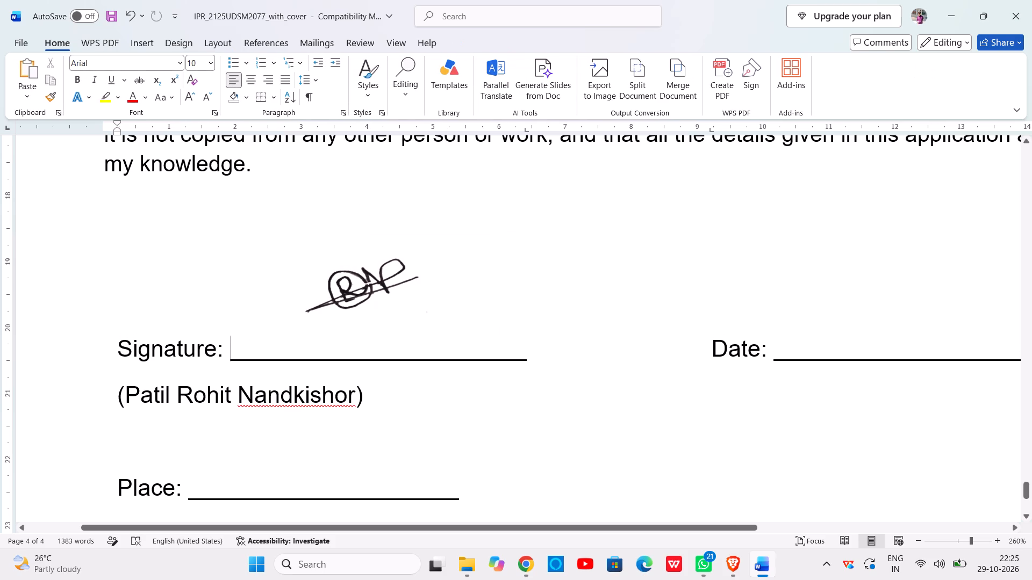
left_click(228, 328)
key("BackSpace")
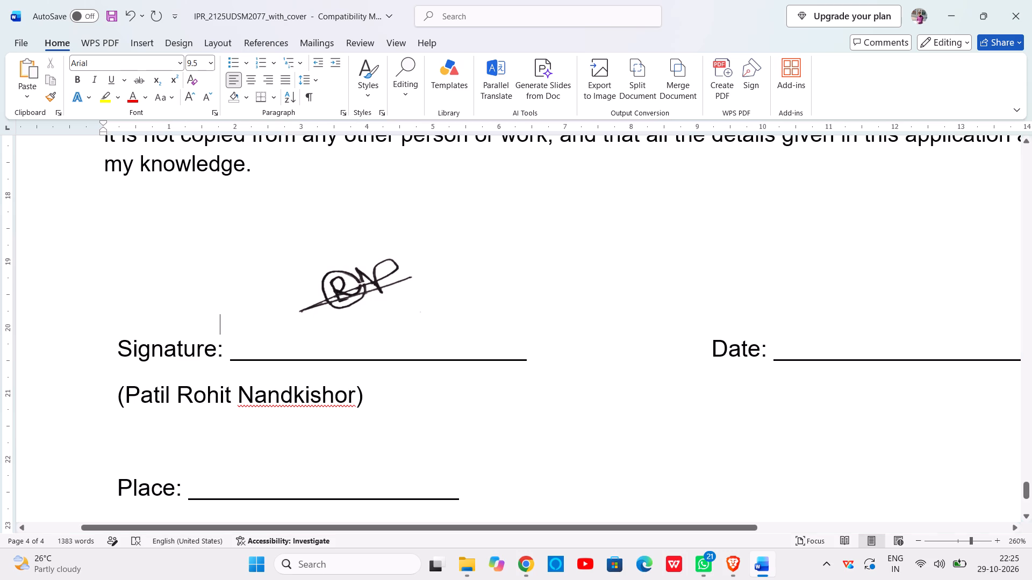
Save the document.
key("ctrl+s")
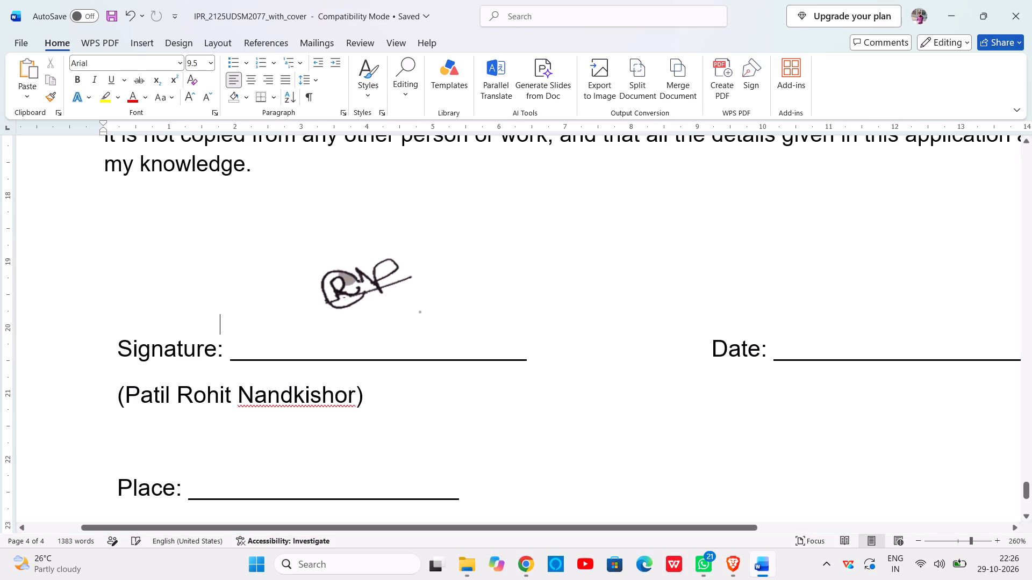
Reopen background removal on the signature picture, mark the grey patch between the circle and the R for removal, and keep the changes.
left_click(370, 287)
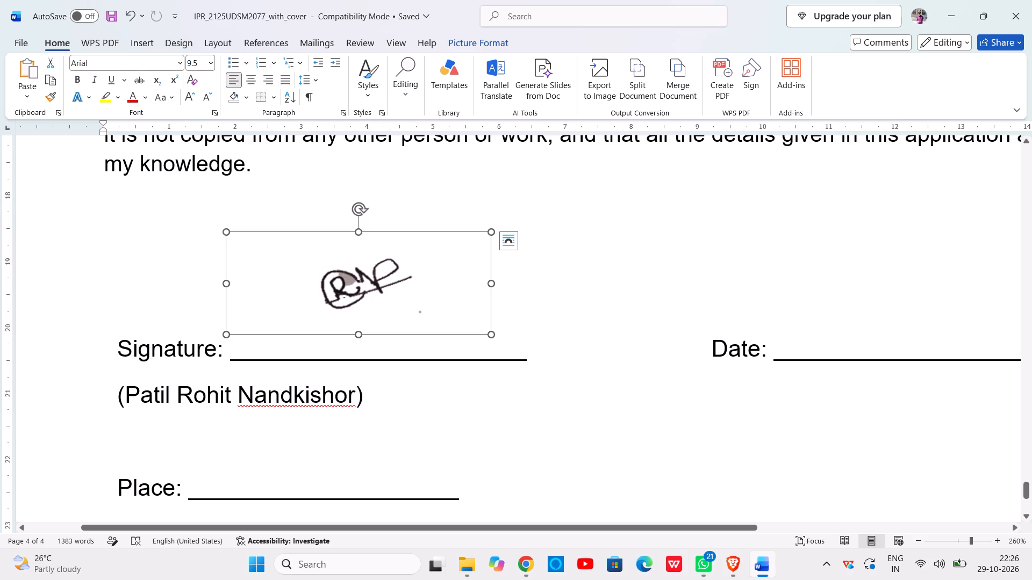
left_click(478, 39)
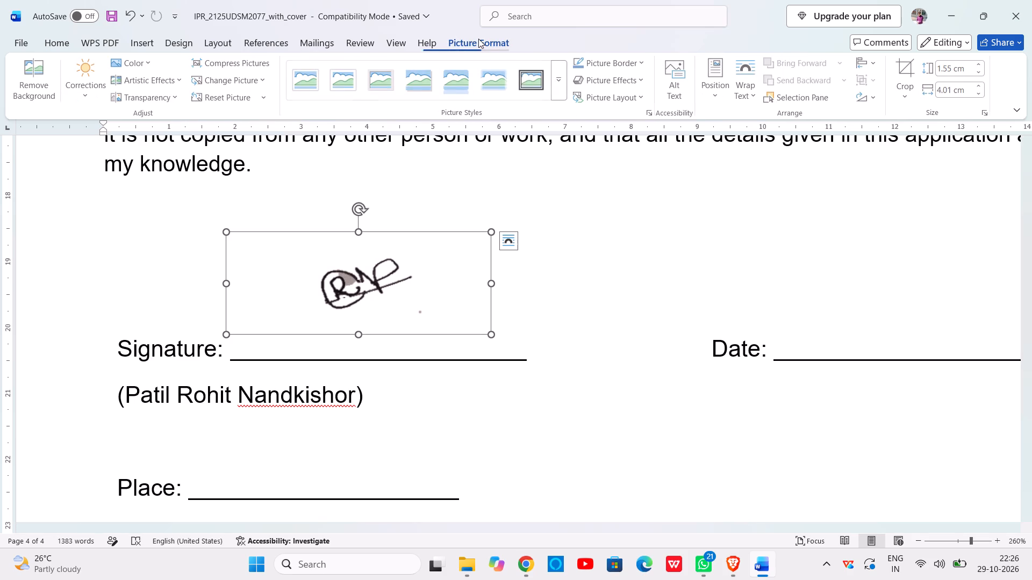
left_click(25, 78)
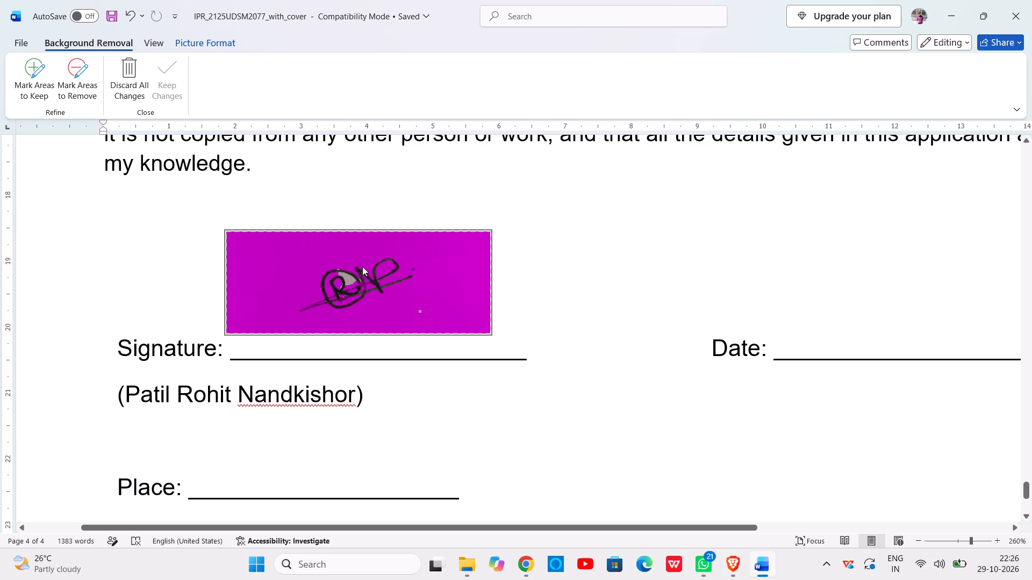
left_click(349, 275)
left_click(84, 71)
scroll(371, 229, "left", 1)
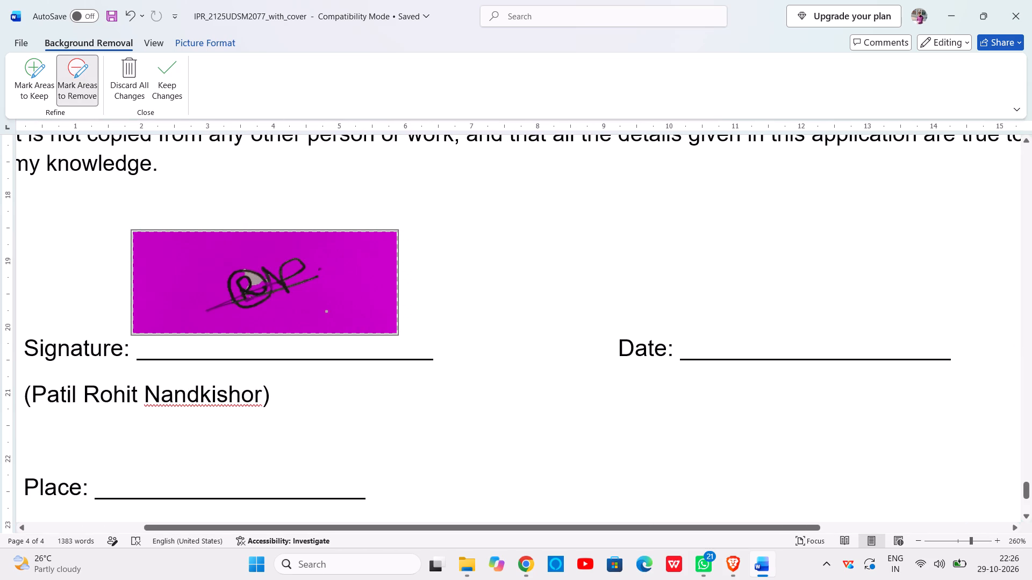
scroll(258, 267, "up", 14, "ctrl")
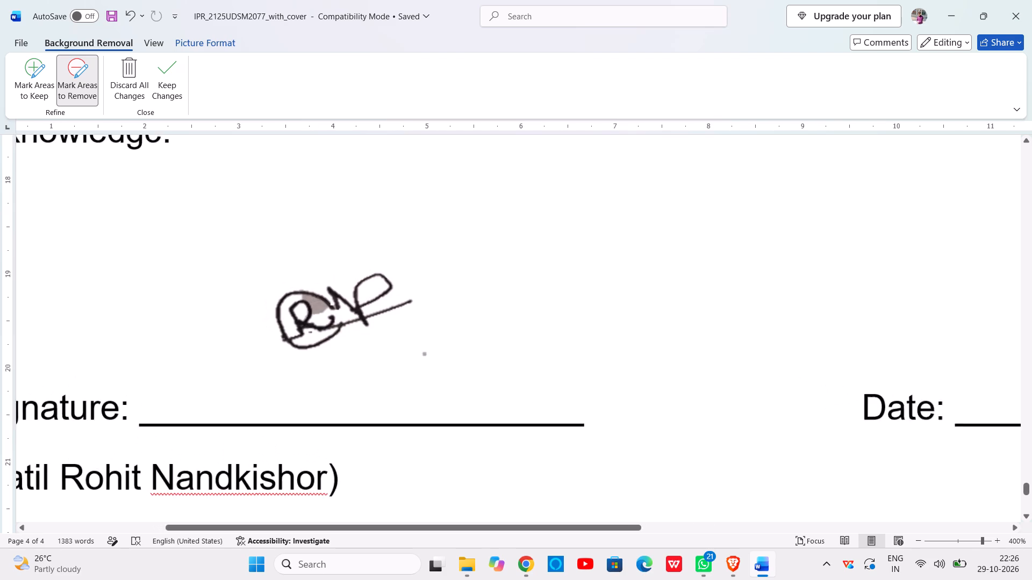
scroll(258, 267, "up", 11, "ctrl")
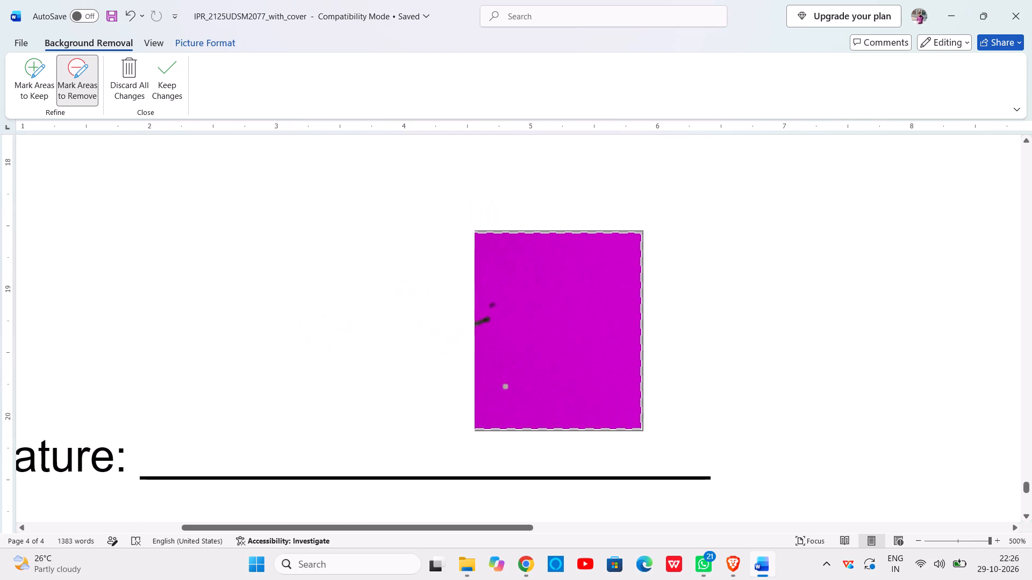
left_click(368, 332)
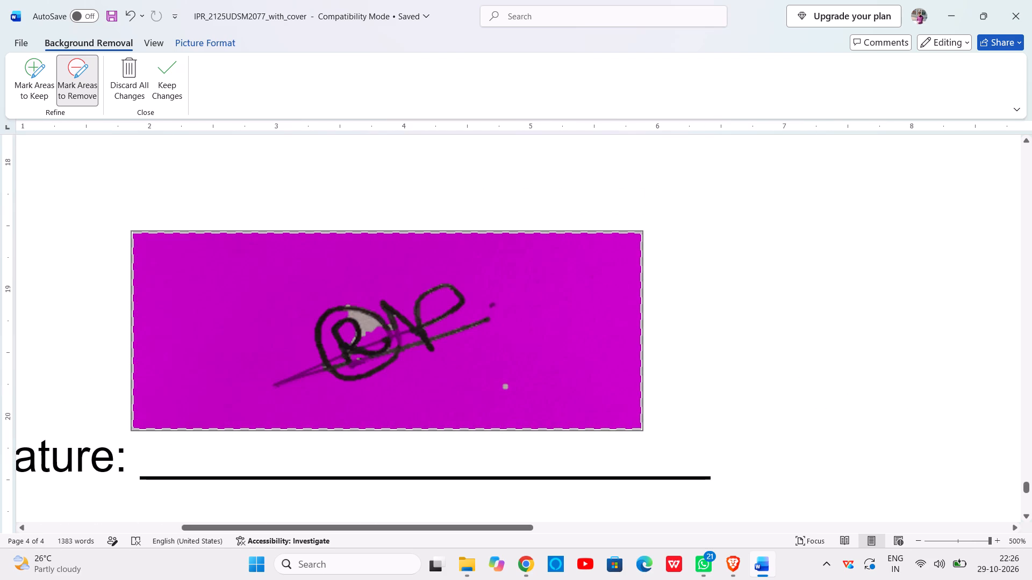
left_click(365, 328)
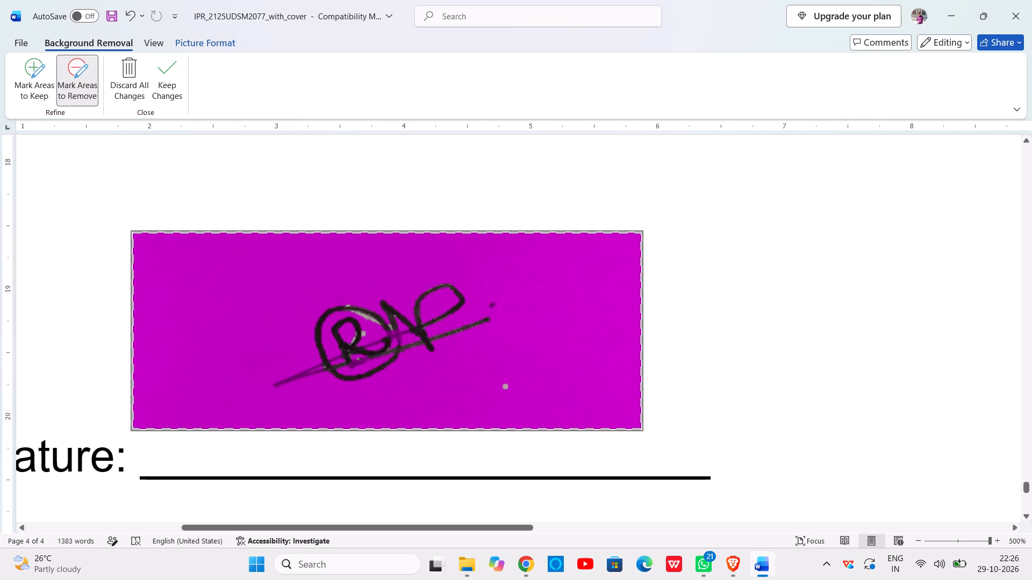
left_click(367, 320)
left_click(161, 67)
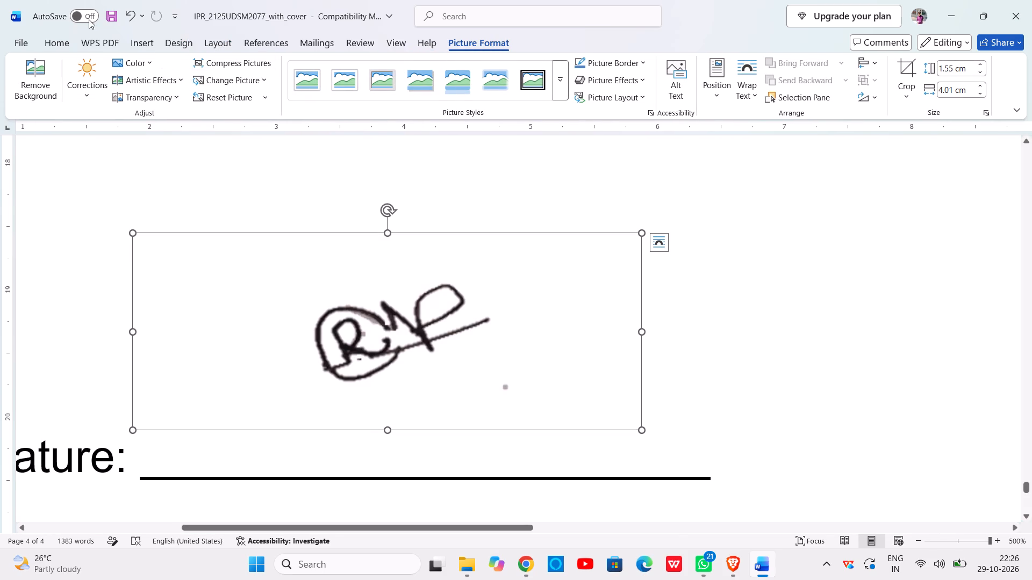
Undo back past the latest grey removal, the space deletion and the height reduction, keeping the signature's earlier background removal.
triple_click(135, 11)
triple_click(135, 11)
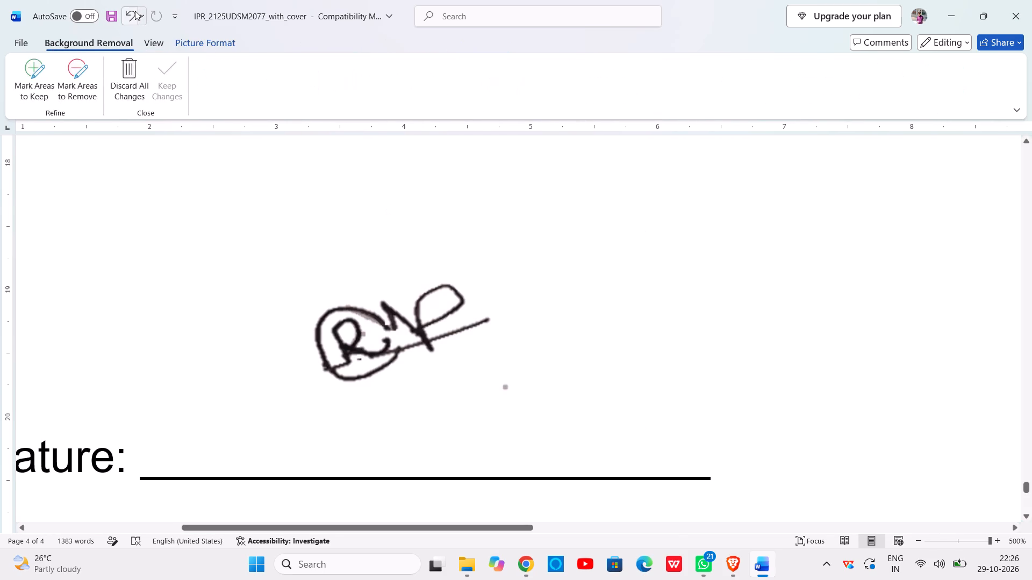
left_click(135, 11)
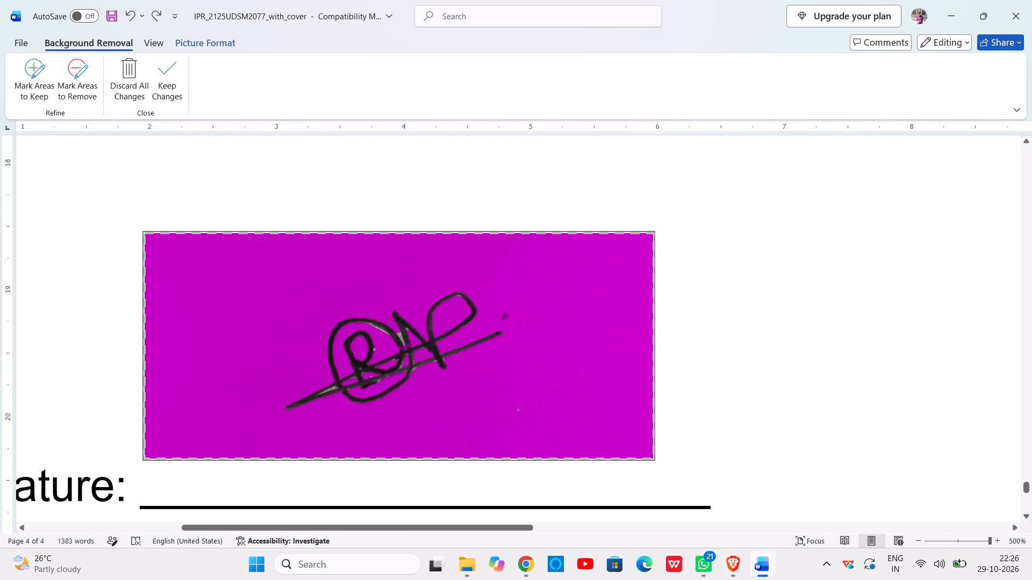
left_click(165, 68)
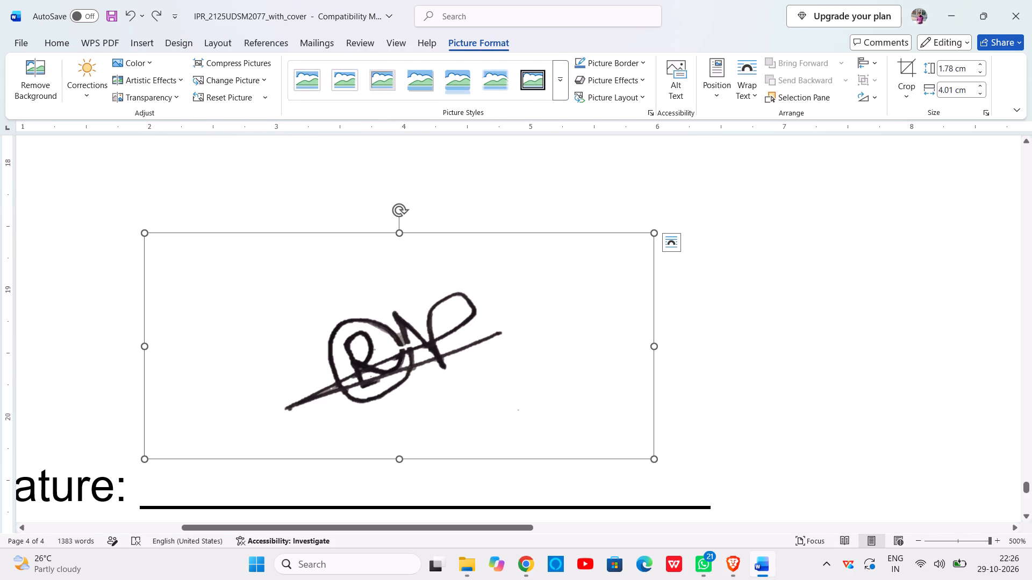
Save the document.
key("ctrl+s")
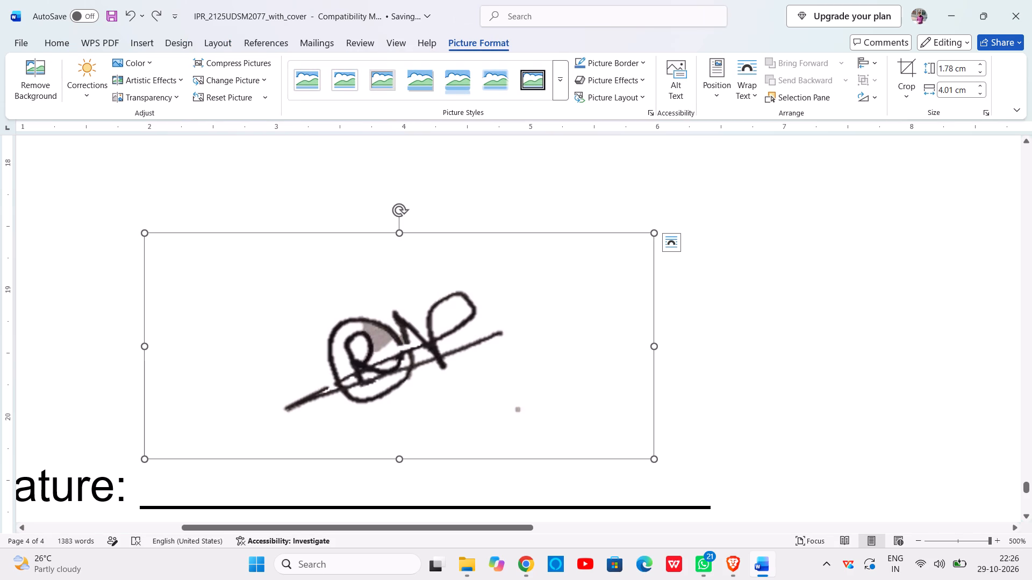
Undo back into the signature's background removal, leave it with its changes kept, and save the document again.
left_click(381, 336)
key("ctrl+z")
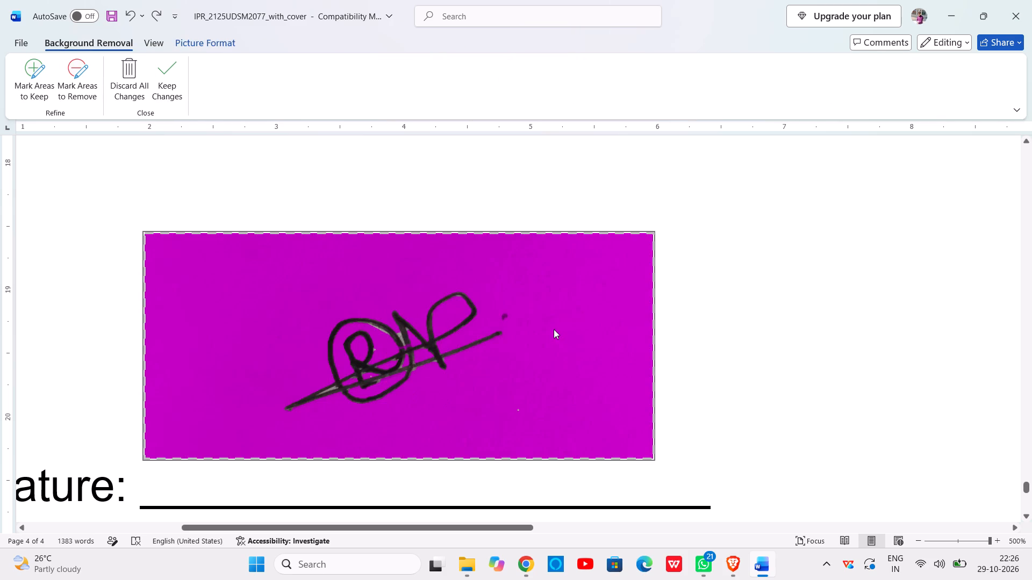
left_click(923, 263)
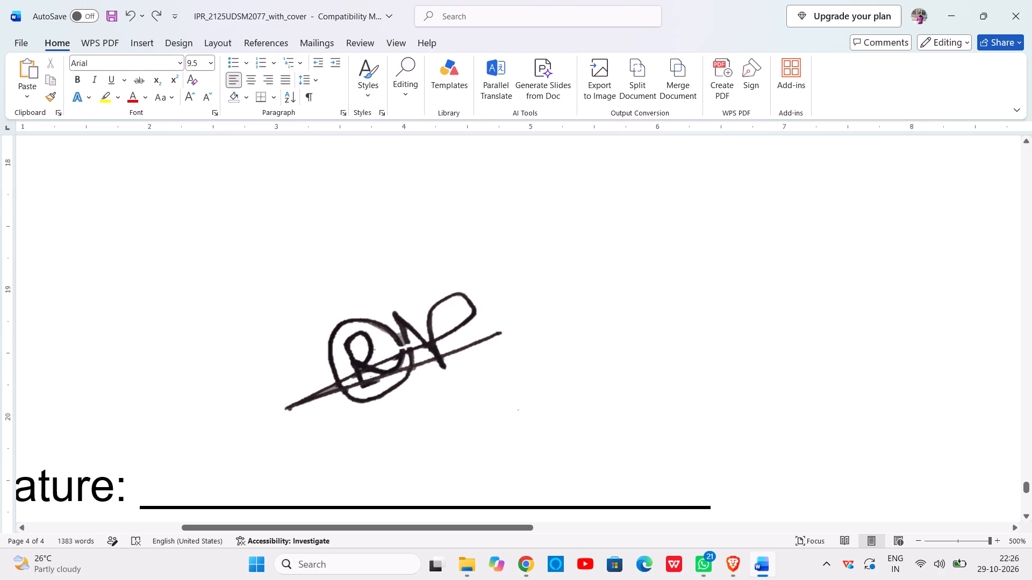
key("ctrl+s")
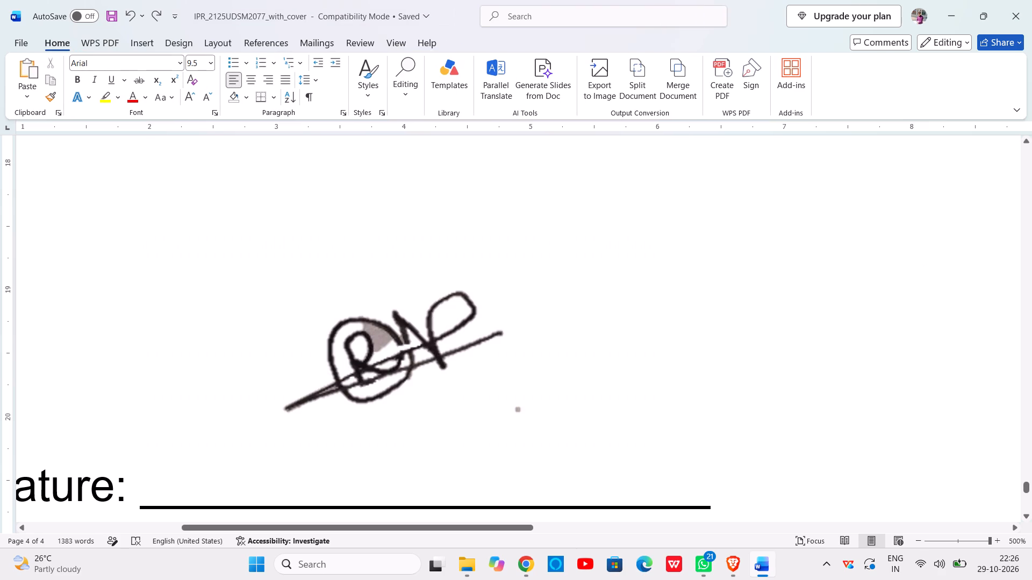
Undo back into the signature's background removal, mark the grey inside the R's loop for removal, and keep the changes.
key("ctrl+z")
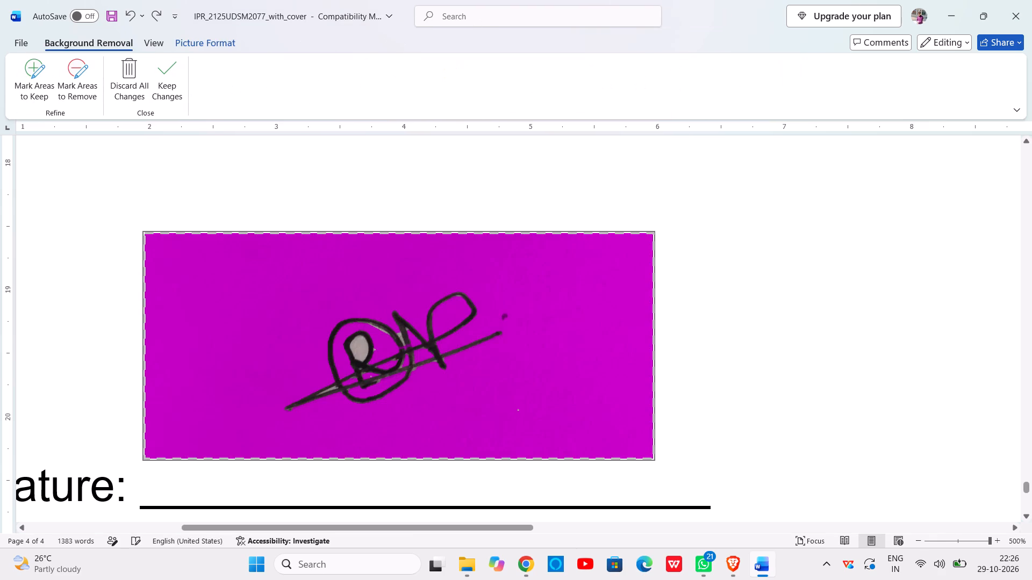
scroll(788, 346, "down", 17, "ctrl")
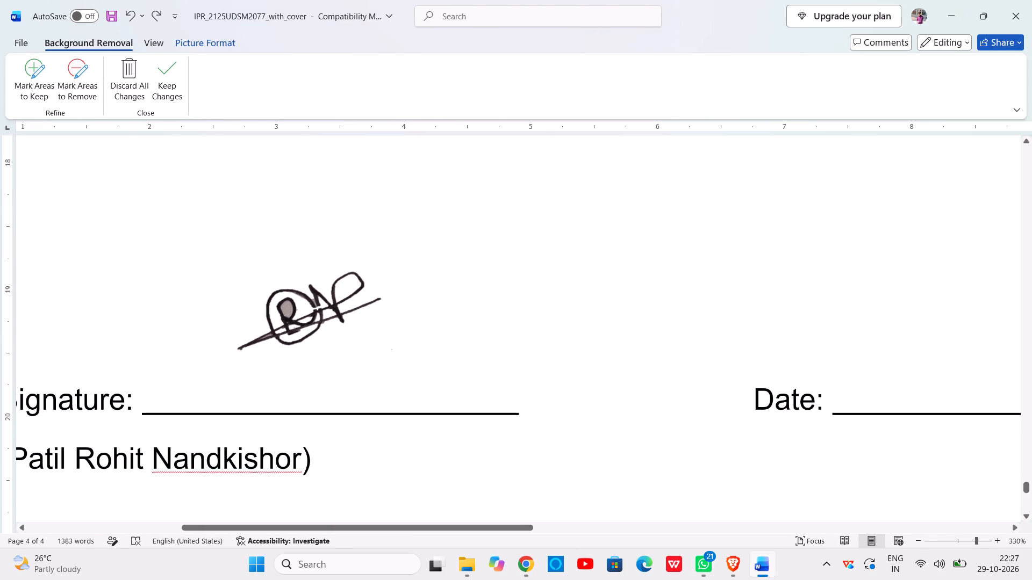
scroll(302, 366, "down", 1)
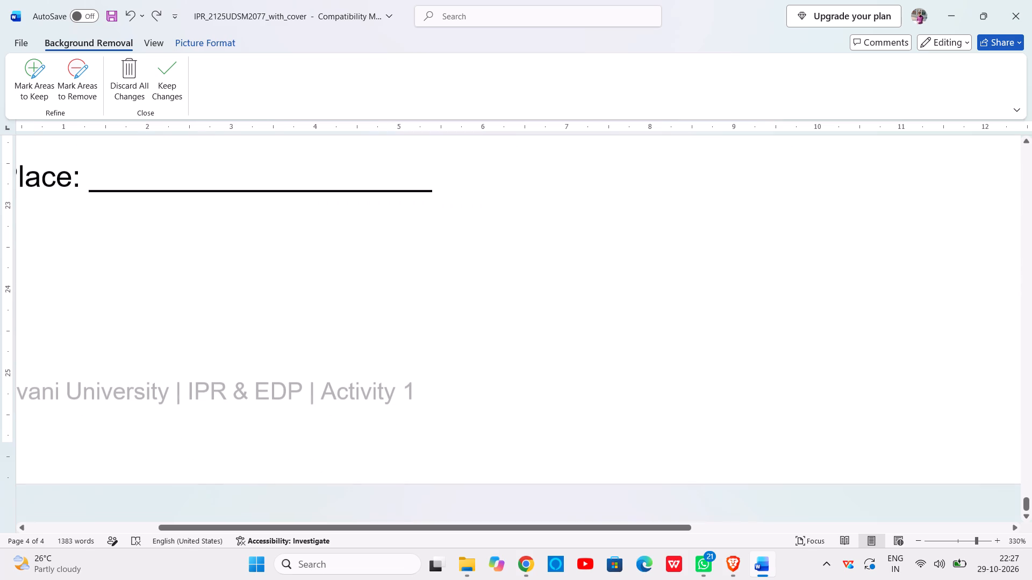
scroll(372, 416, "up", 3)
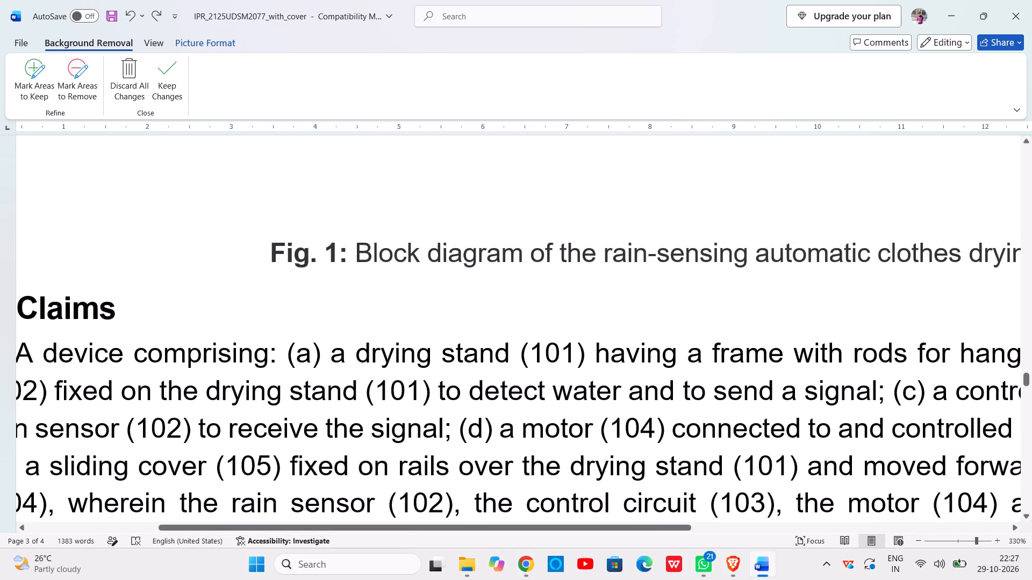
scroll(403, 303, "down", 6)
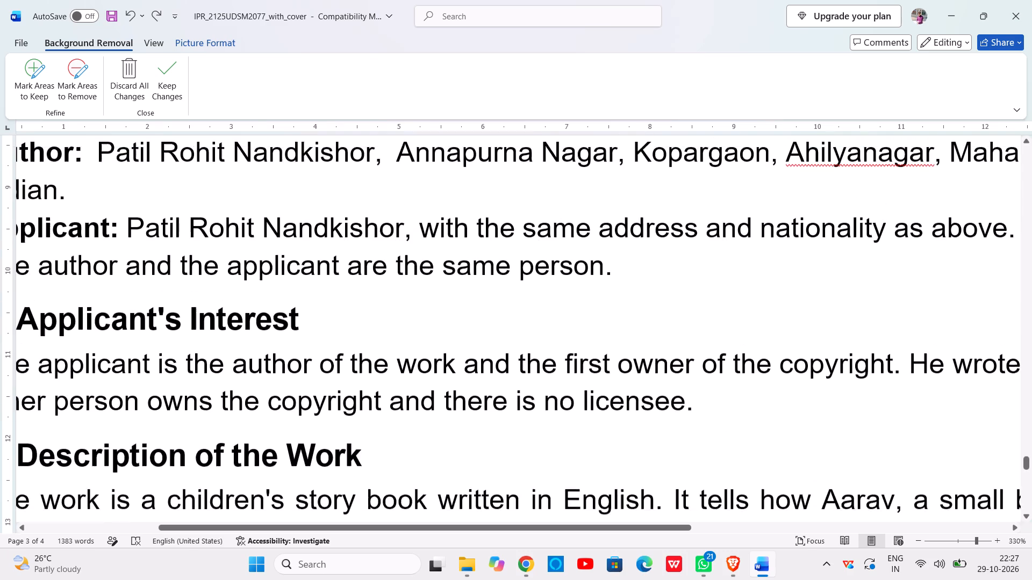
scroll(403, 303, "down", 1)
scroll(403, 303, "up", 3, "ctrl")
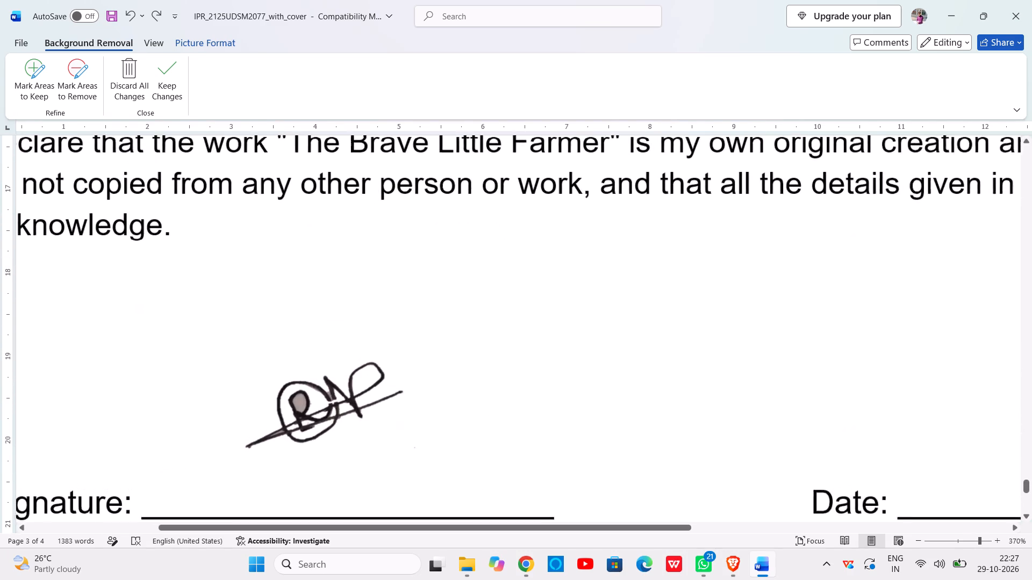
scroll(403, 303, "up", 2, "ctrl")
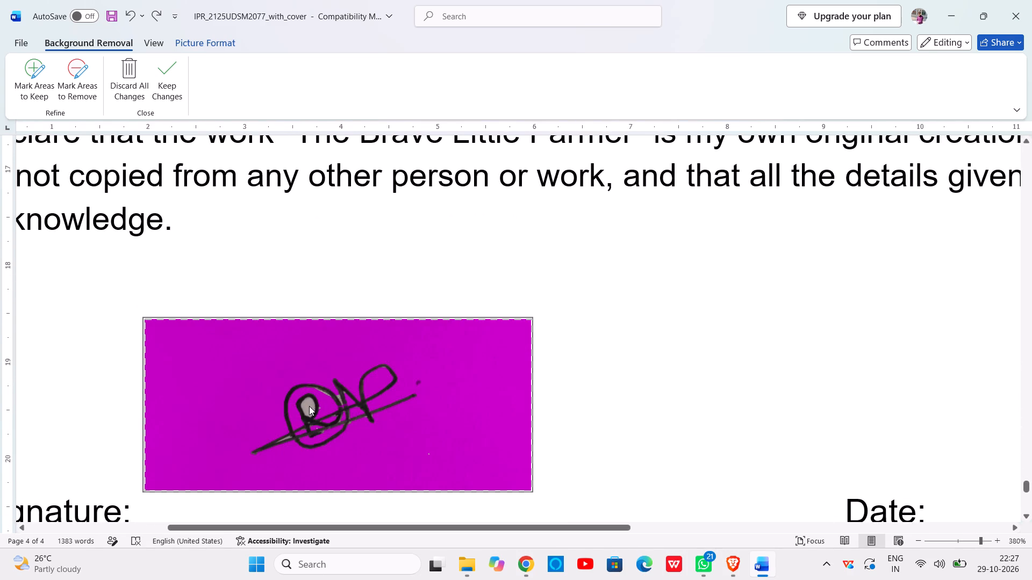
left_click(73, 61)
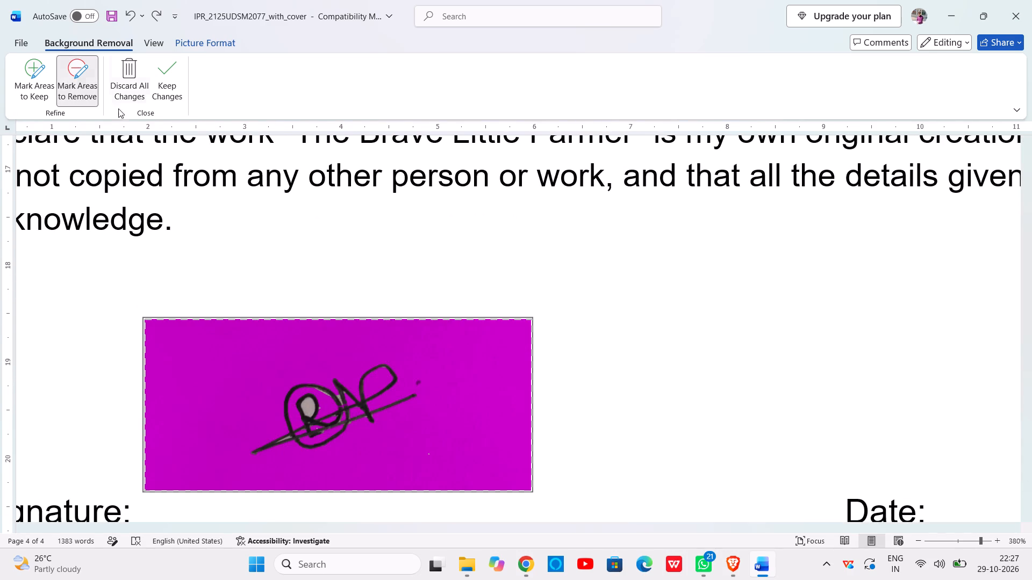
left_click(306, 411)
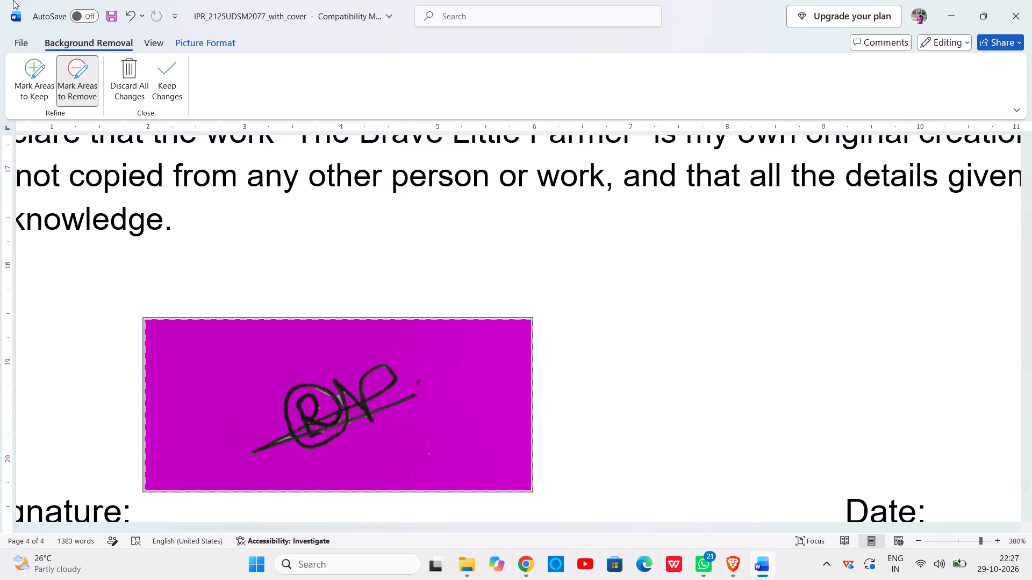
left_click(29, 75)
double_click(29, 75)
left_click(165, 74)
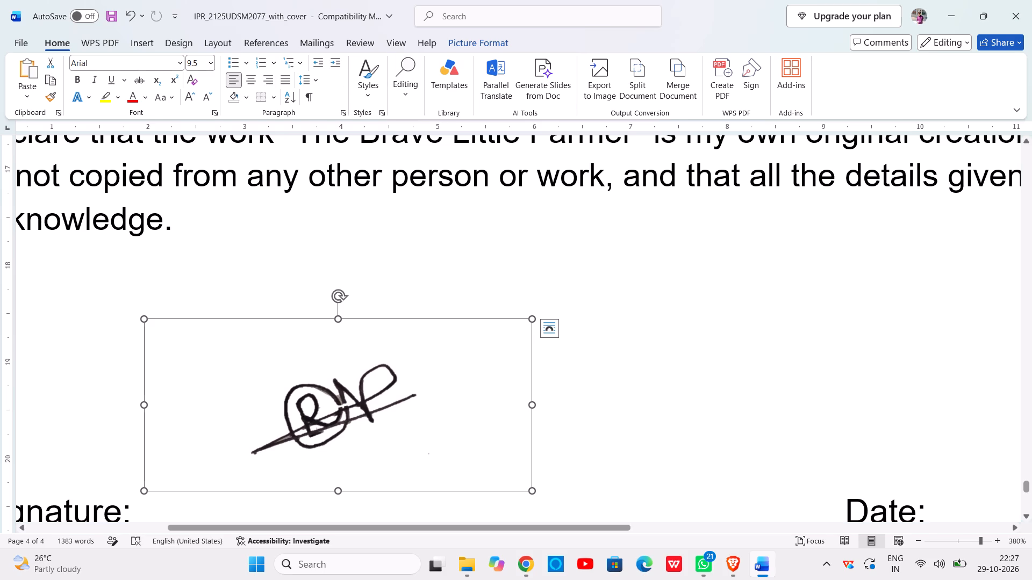
Close the document without saving the latest changes.
scroll(900, 205, "up", 8)
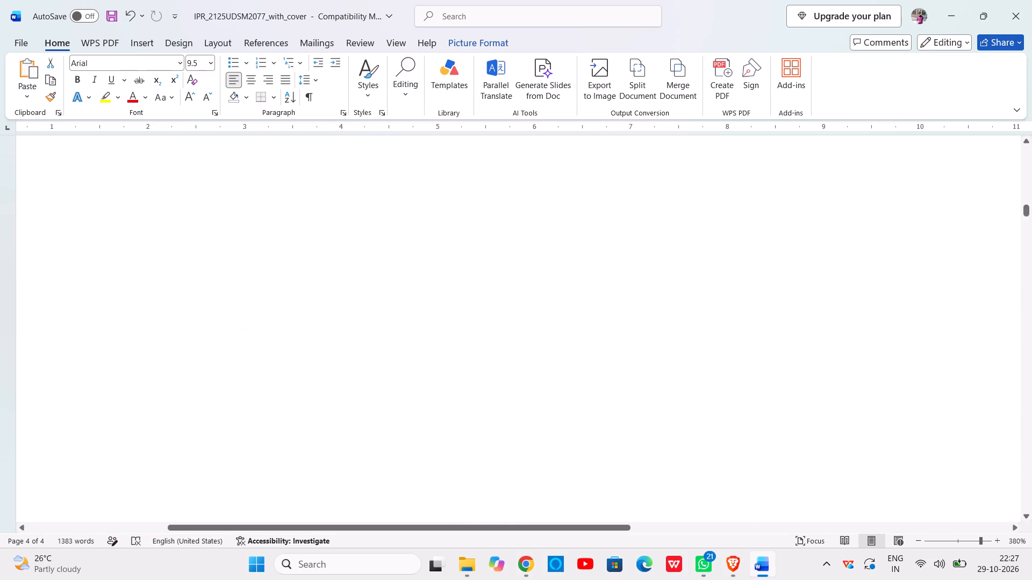
left_click(1019, 6)
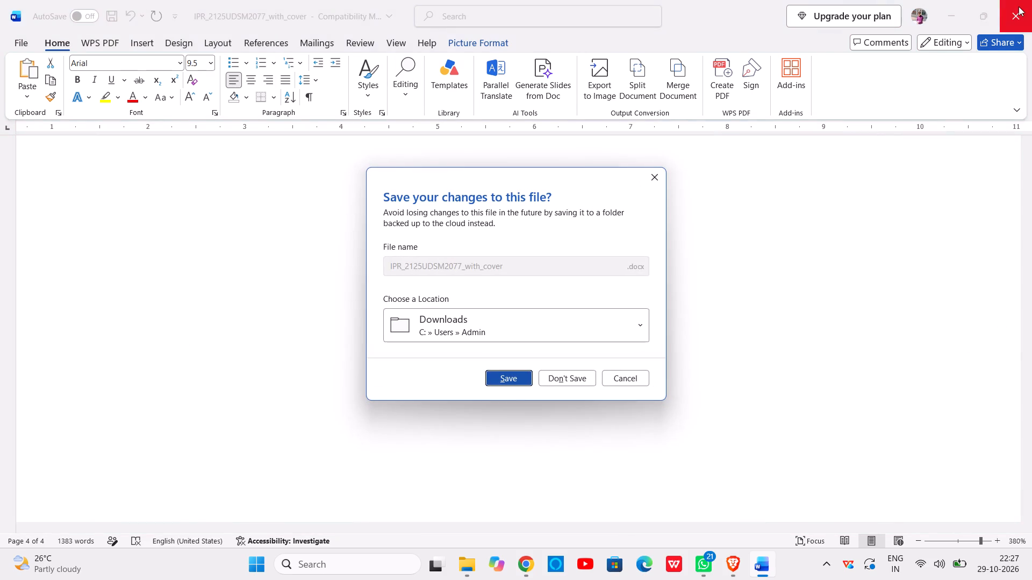
left_click(572, 380)
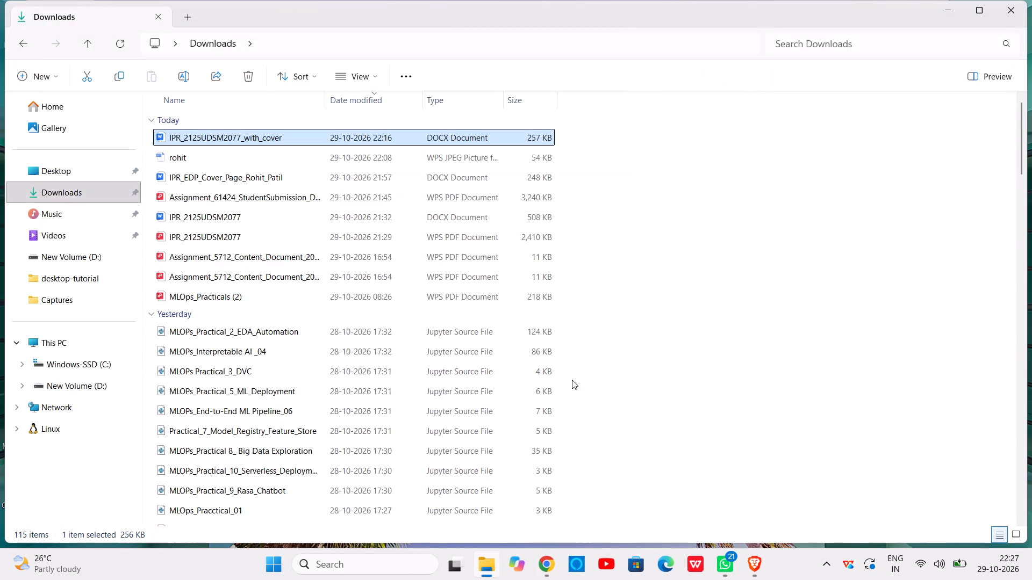
Open the IPR document whose name ends in with_cover from the Downloads folder in WPS Office.
double_click(315, 135)
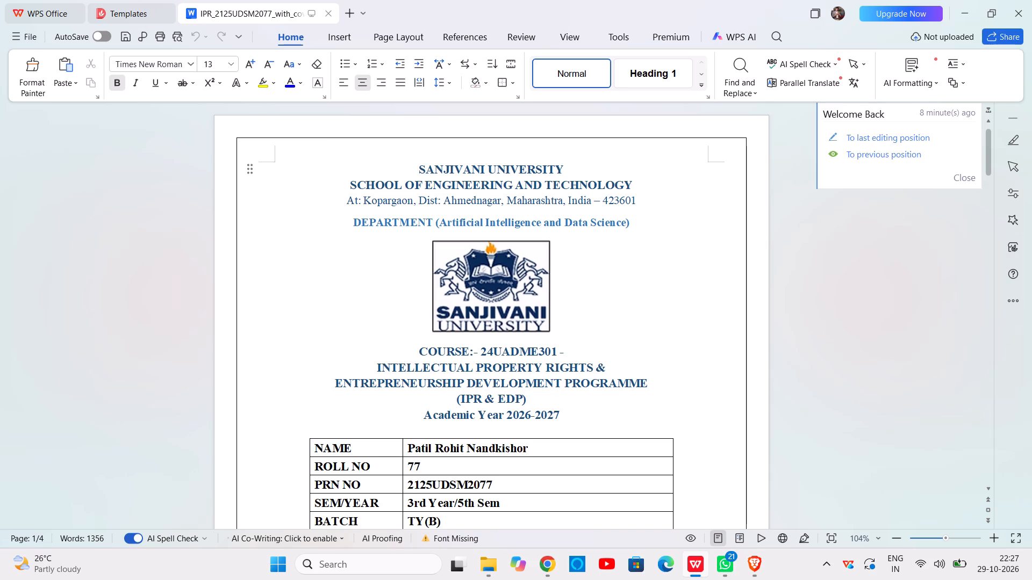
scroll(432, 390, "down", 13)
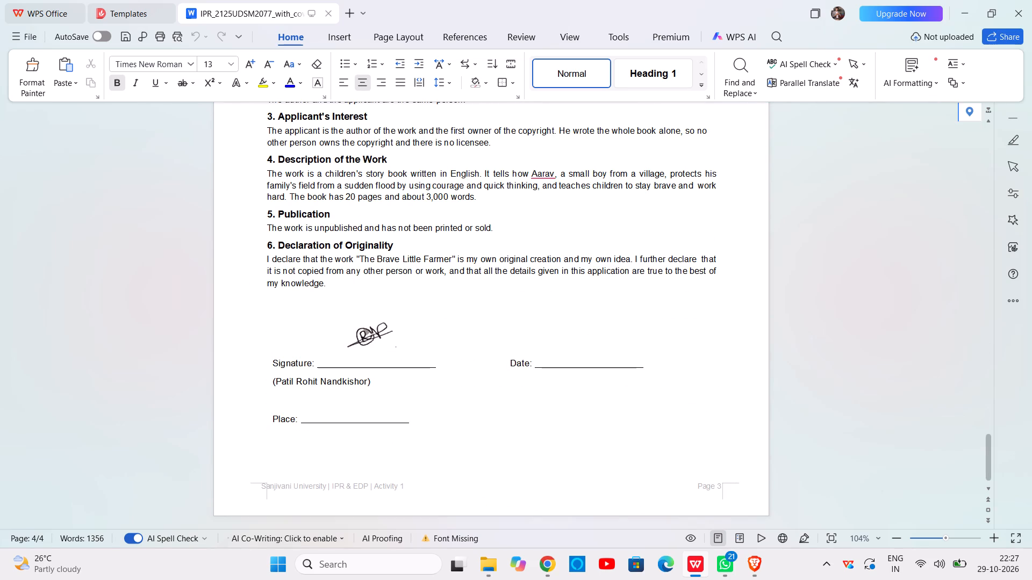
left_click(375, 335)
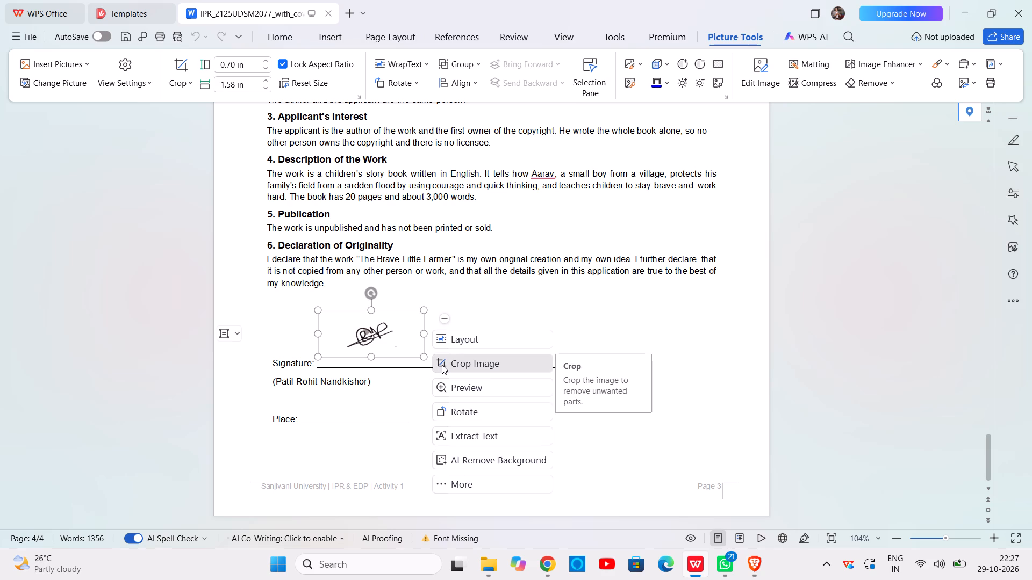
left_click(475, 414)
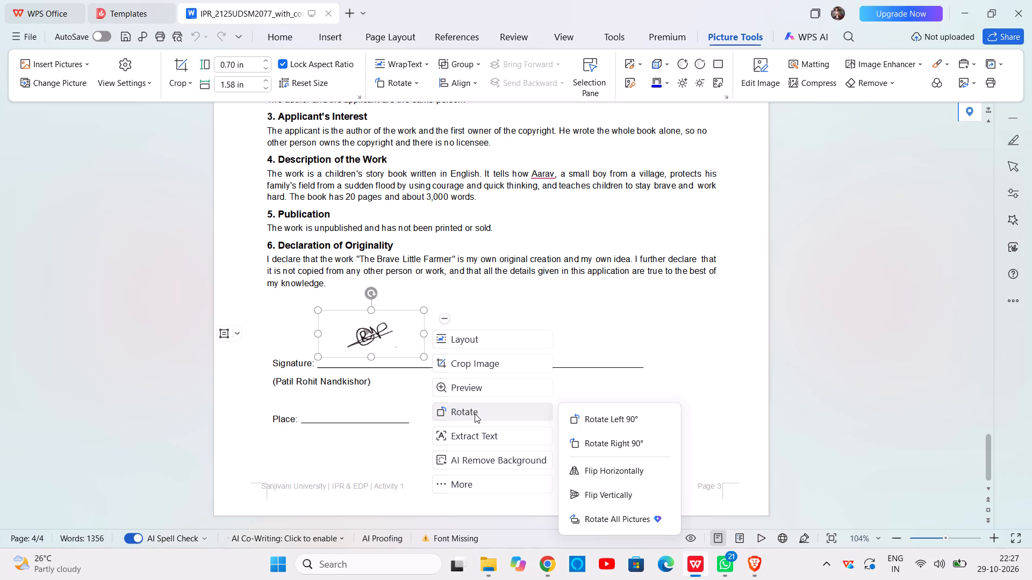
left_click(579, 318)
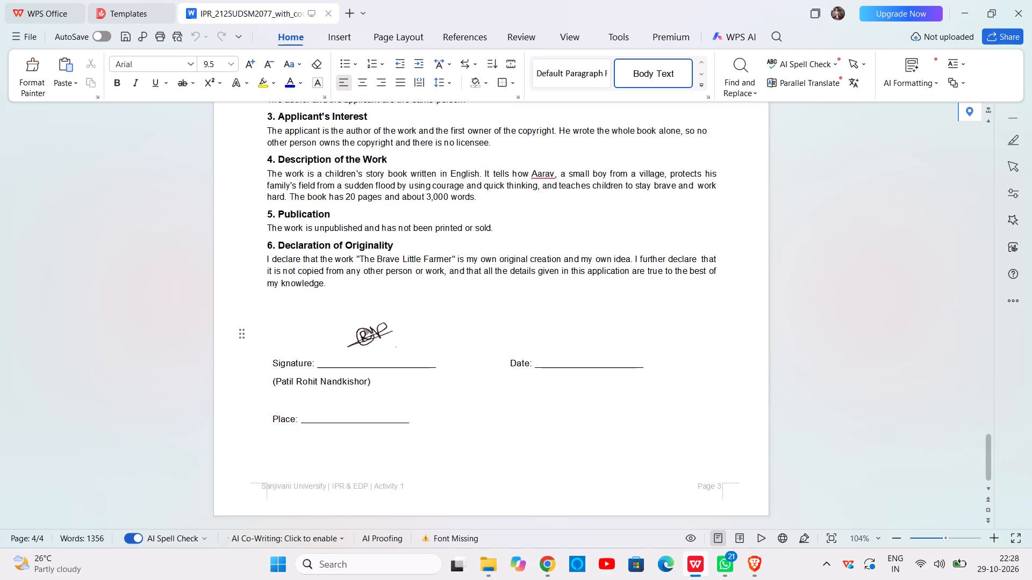
Enlarge the signature picture above the Signature line to about 0.99 in high by 2.23 in wide.
left_click(362, 339)
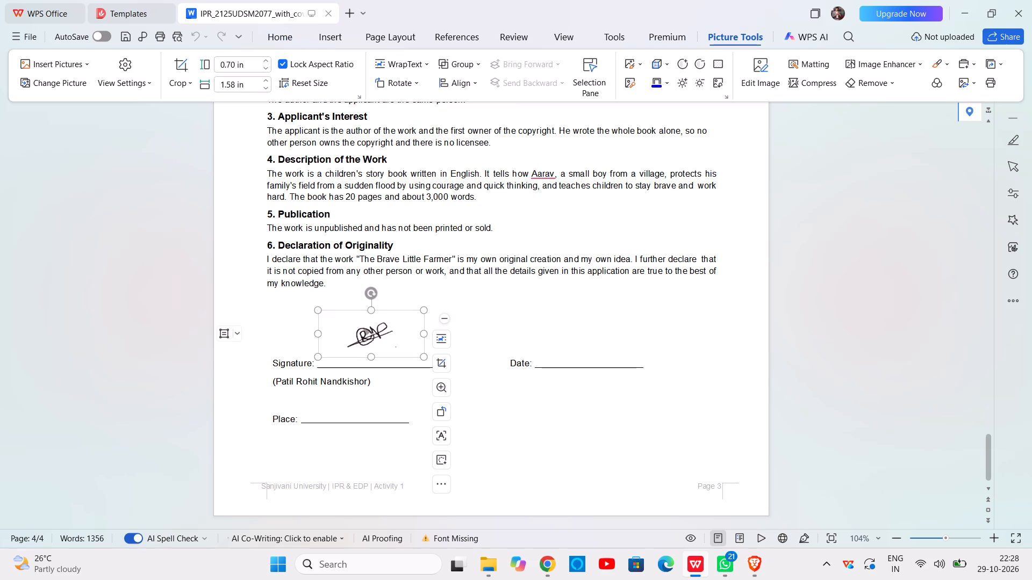
left_click_drag(317, 308, 279, 289)
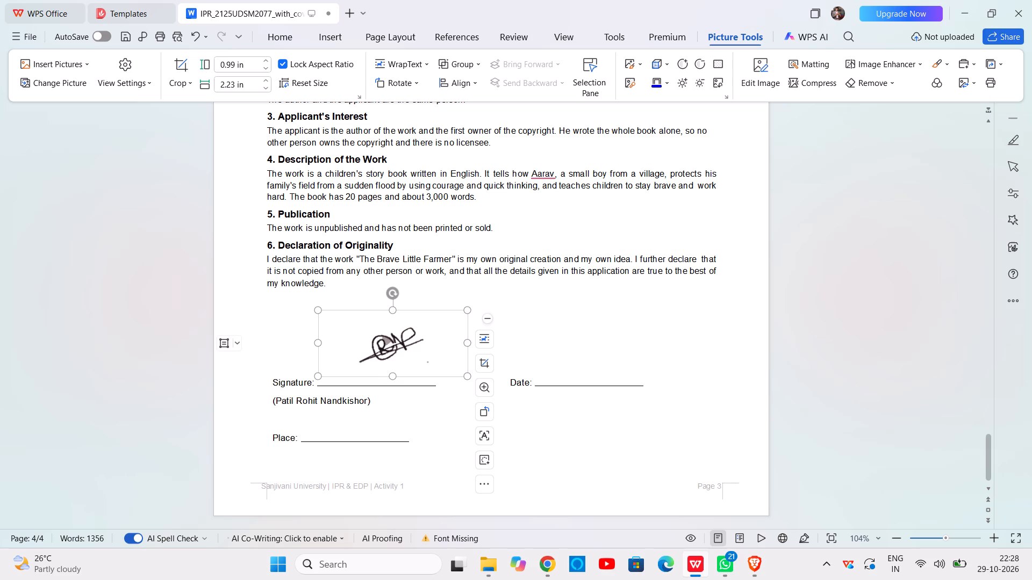
Crop the empty strips below and above the signature, bringing the picture's height to about 0.64 in.
left_click(488, 366)
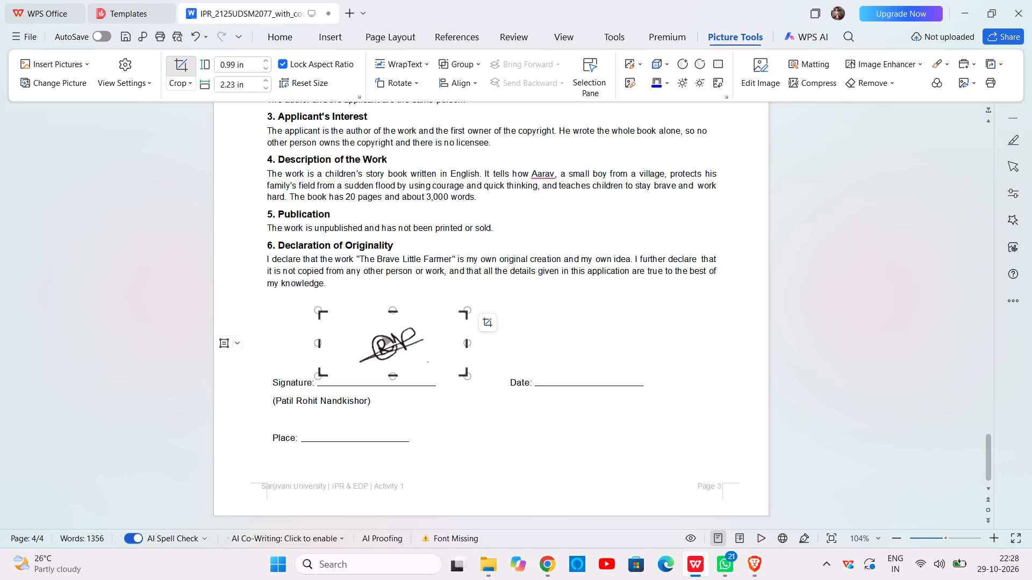
left_click_drag(394, 373, 392, 364)
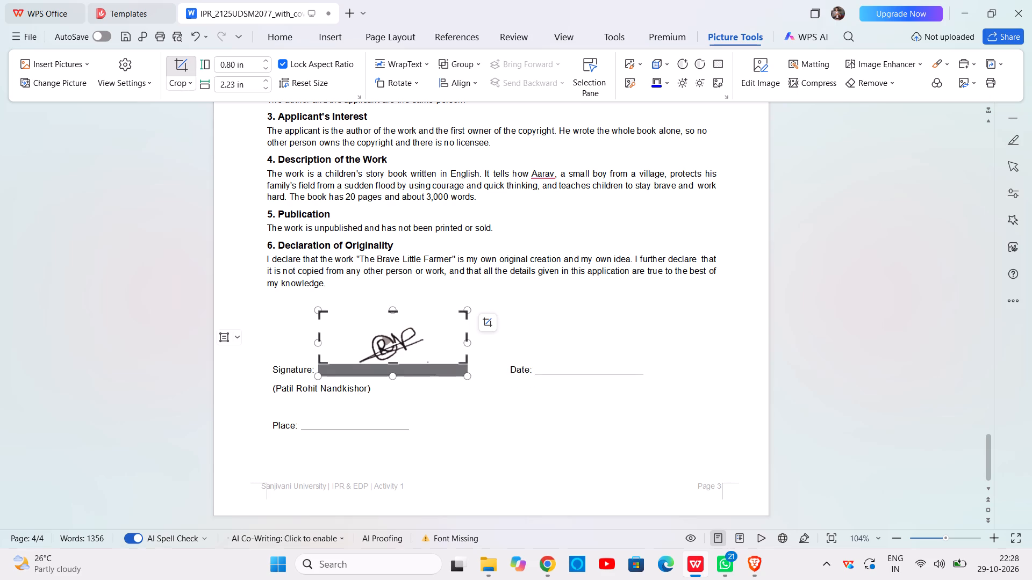
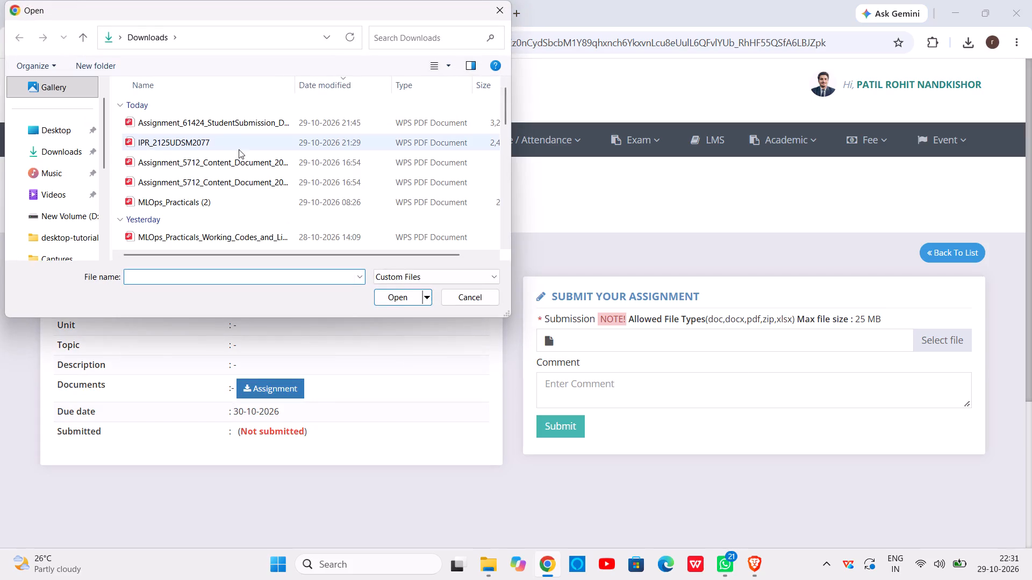
Look through the Downloads folder in the file picker for the IPR cover document to submit for the assignment.
scroll(198, 144, "up", 3)
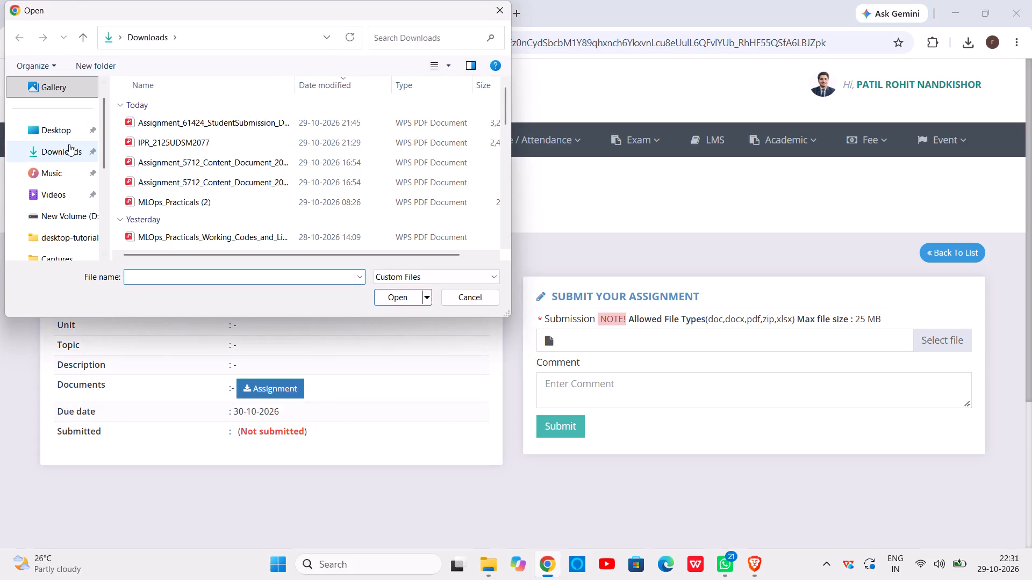
left_click(69, 144)
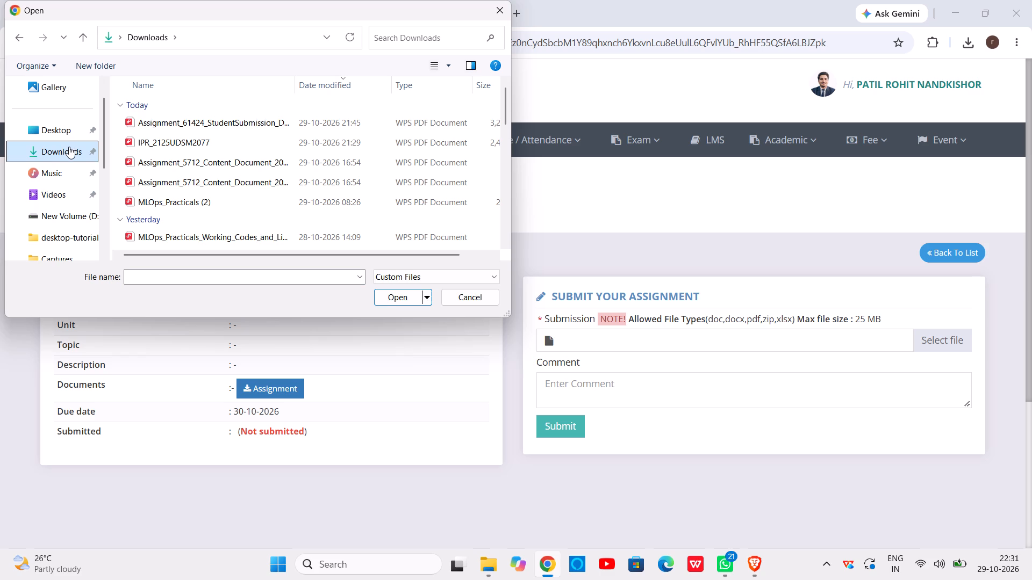
left_click(69, 148)
double_click(71, 144)
scroll(209, 136, "up", 4)
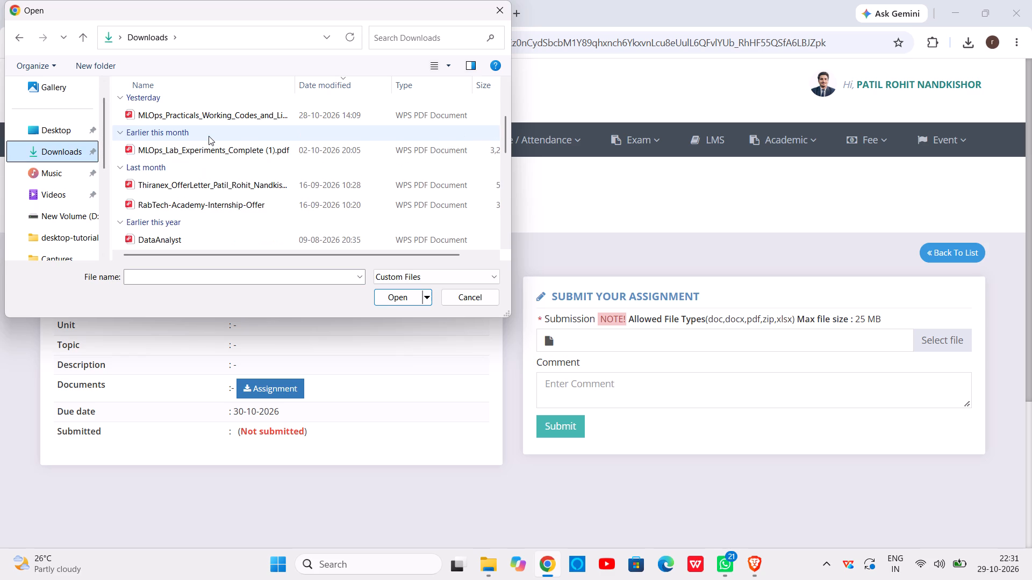
scroll(209, 136, "up", 2)
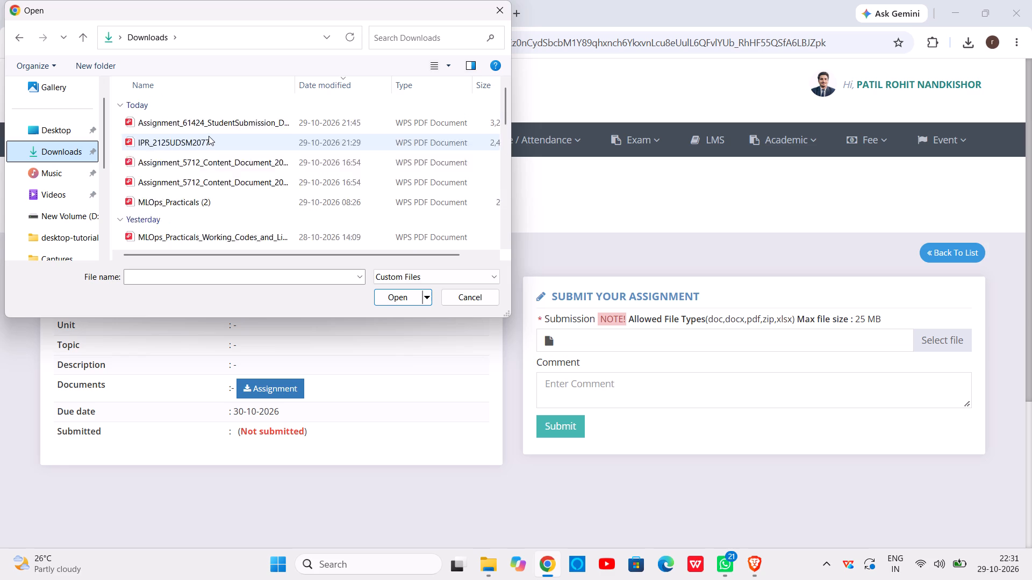
scroll(209, 136, "up", 1)
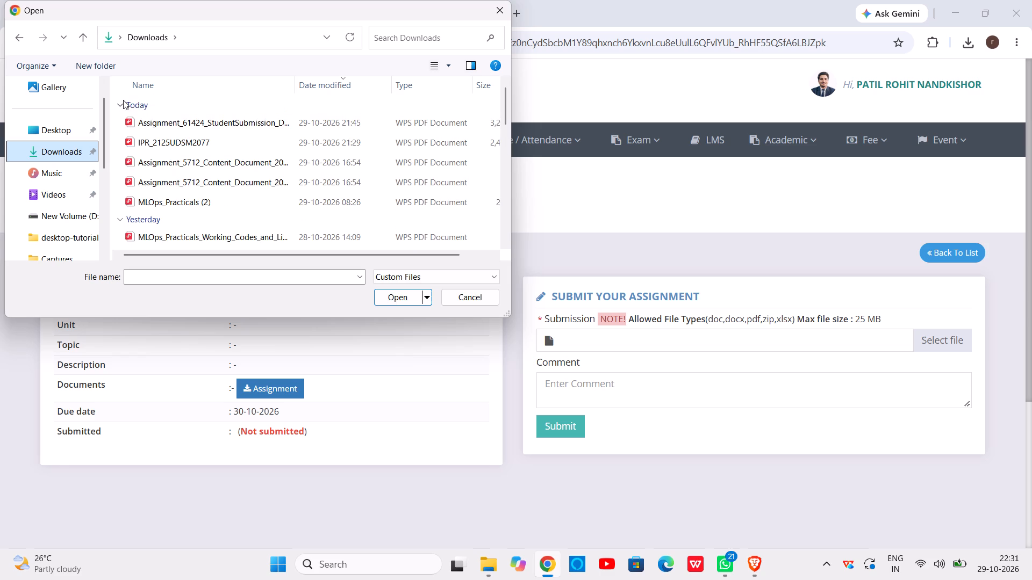
left_click(123, 100)
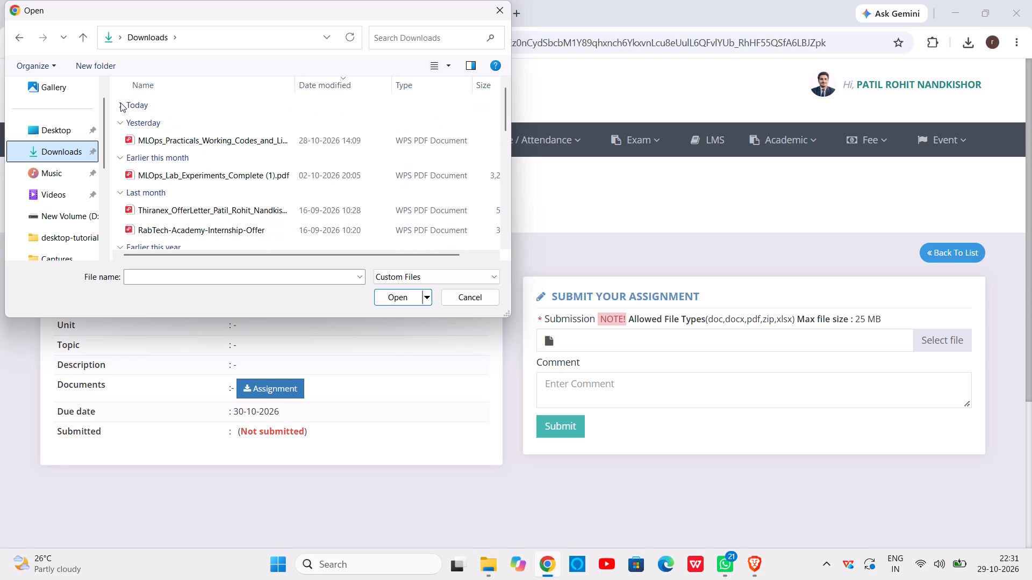
left_click(120, 103)
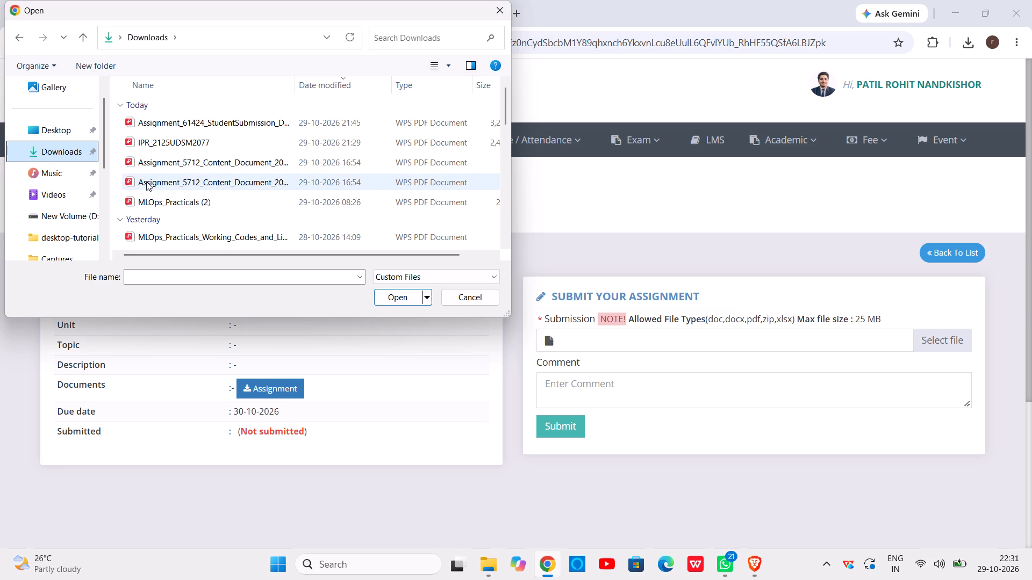
Switch to File Explorer and open the IPR document ending in "_with_cover" from Downloads to check it, closing it again.
left_click(489, 565)
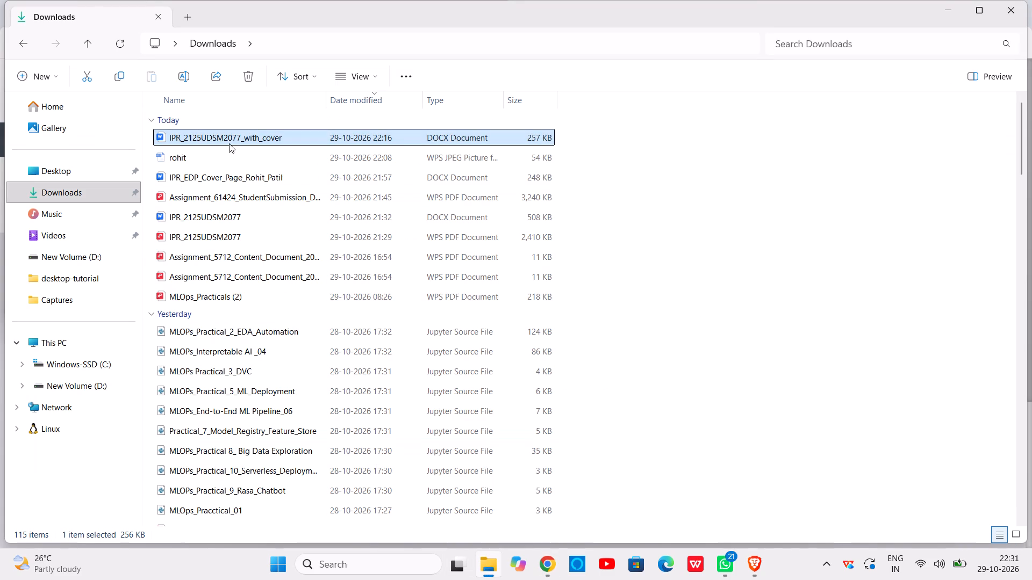
double_click(264, 130)
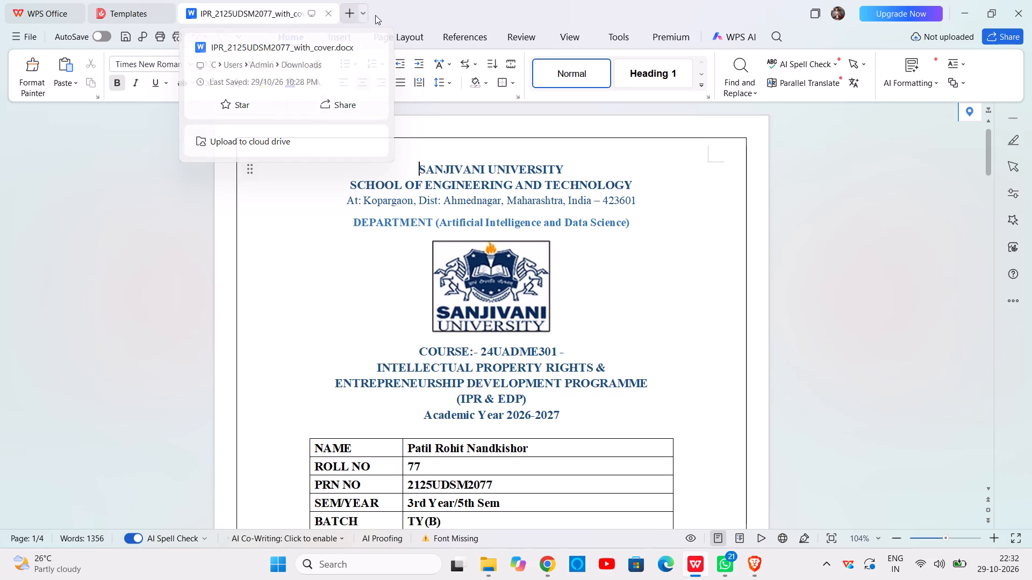
left_click(1015, 5)
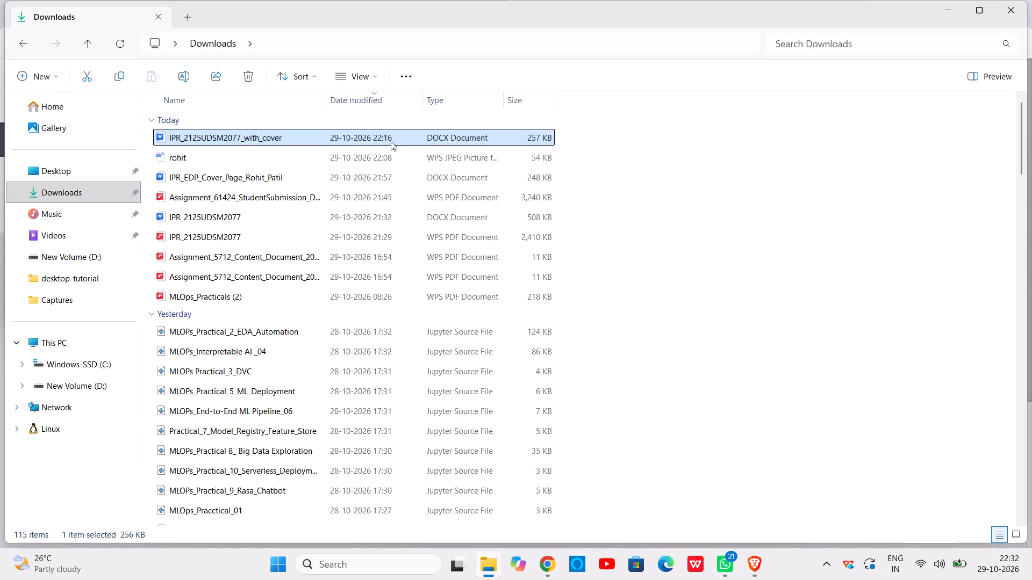
double_click(284, 136)
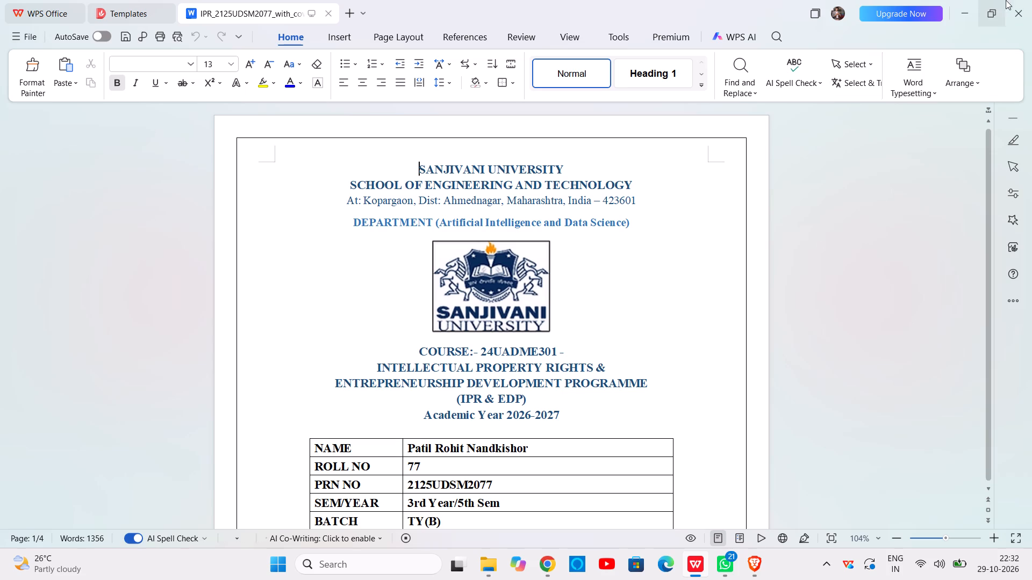
left_click(1008, 15)
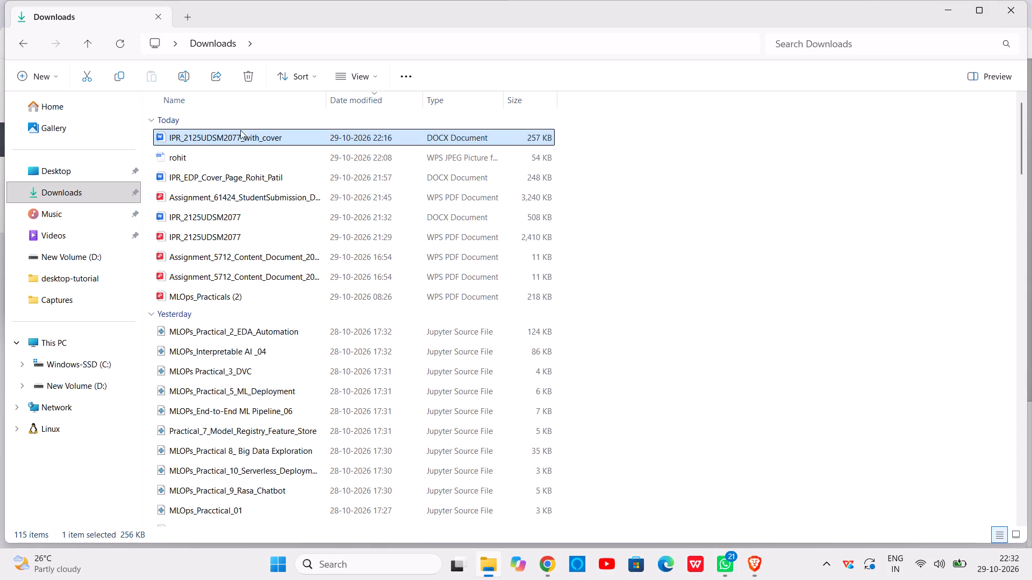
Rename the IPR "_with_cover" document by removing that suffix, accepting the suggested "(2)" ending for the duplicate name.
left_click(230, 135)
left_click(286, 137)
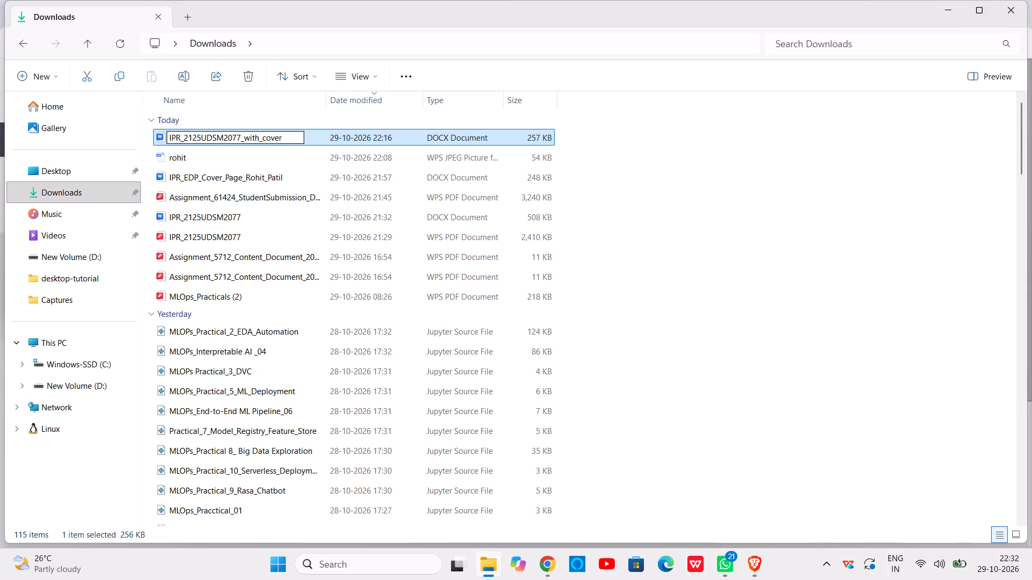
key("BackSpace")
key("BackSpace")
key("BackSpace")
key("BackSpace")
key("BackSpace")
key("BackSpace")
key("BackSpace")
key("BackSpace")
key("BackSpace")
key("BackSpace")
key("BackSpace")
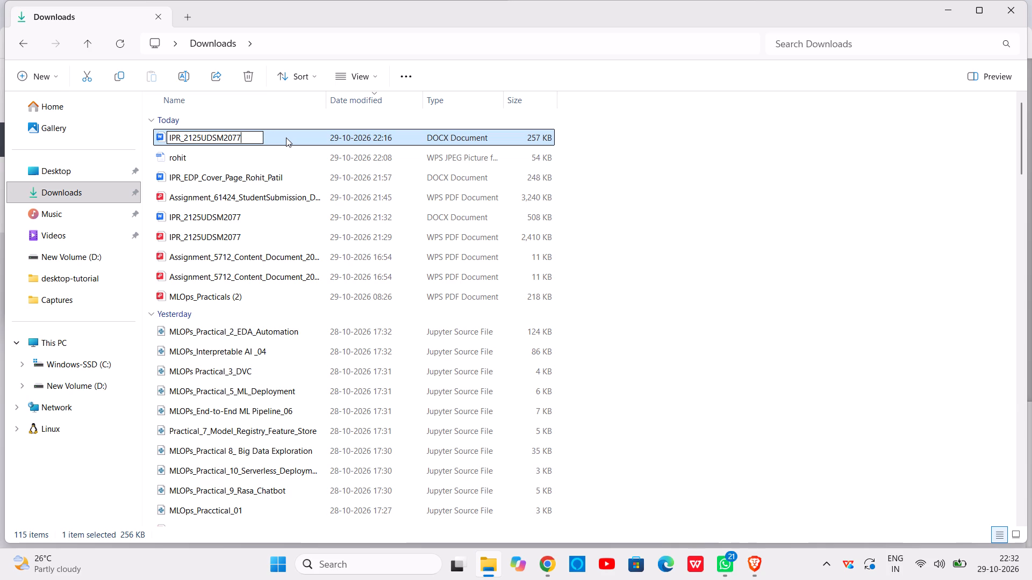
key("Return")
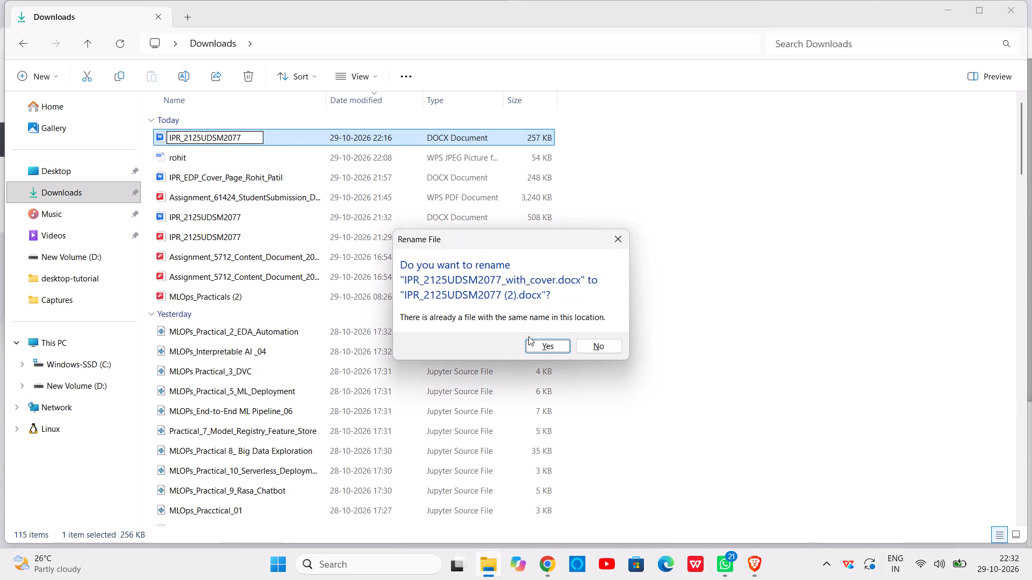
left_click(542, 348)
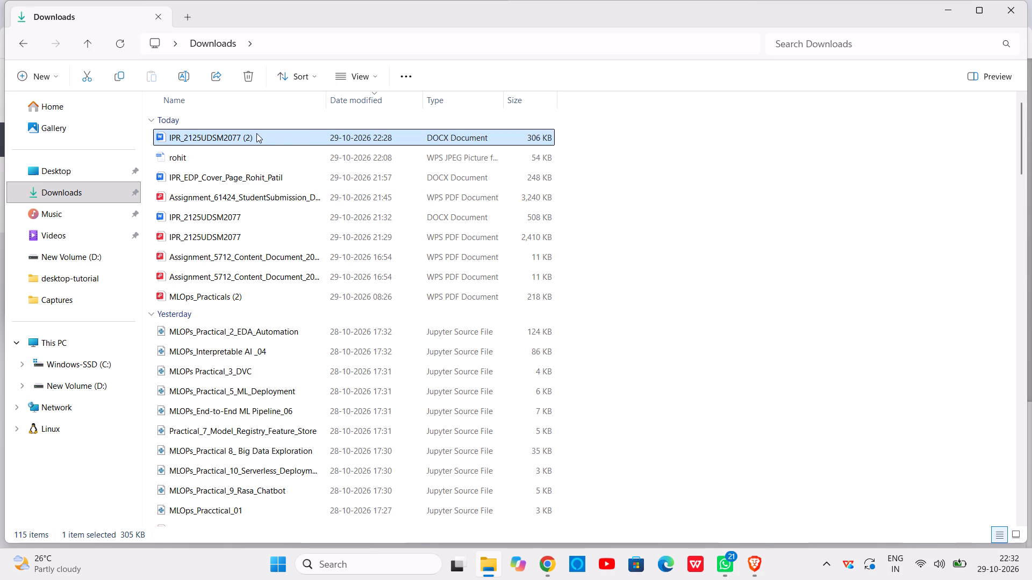
Open the IPR document ending in "(2)" to check its contents, and close it again.
left_click_drag(217, 134, 245, 127)
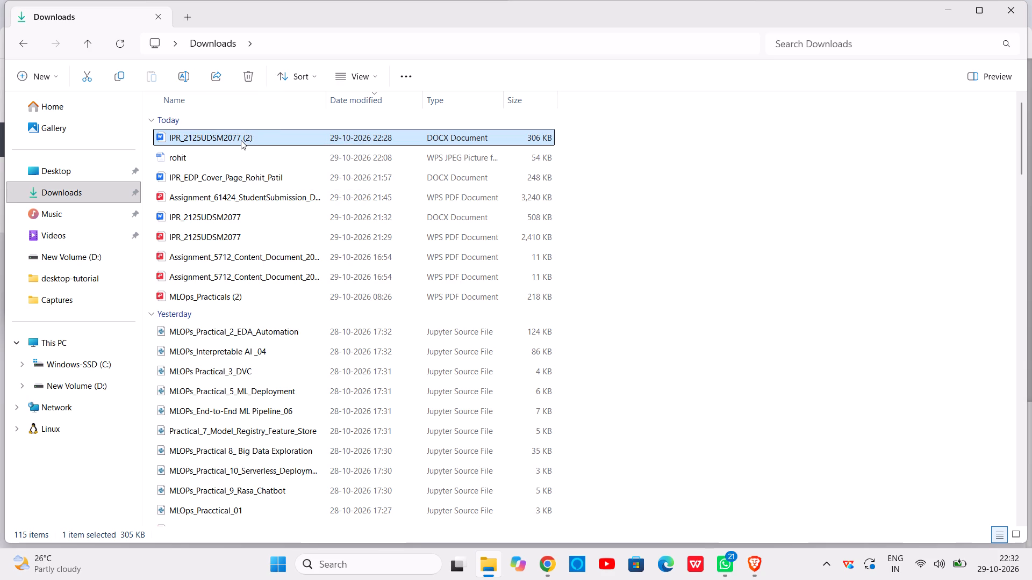
left_click(241, 140)
left_click_drag(193, 136, 195, 135)
left_click_drag(195, 135, 227, 128)
double_click(211, 136)
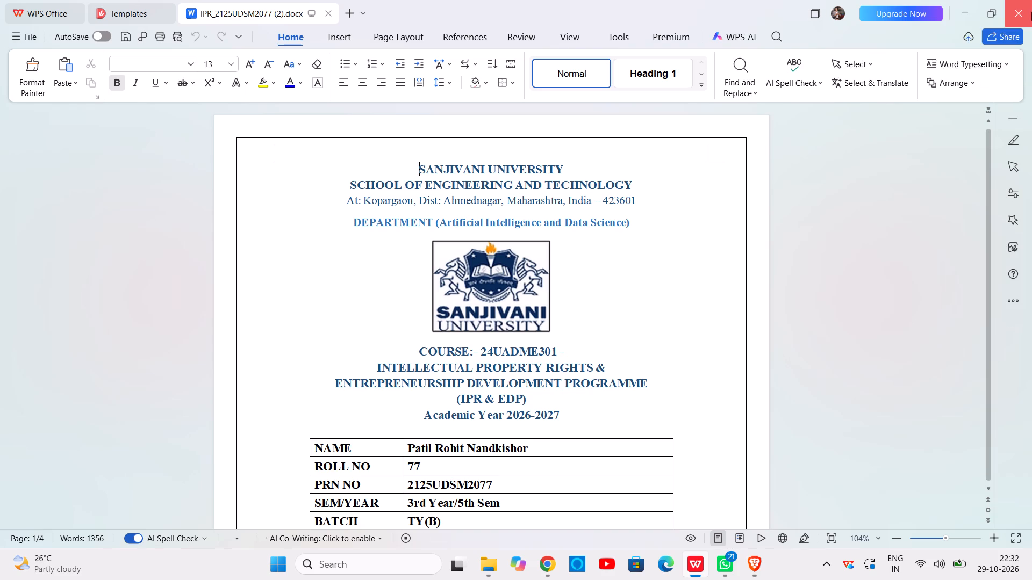
left_click(1015, 6)
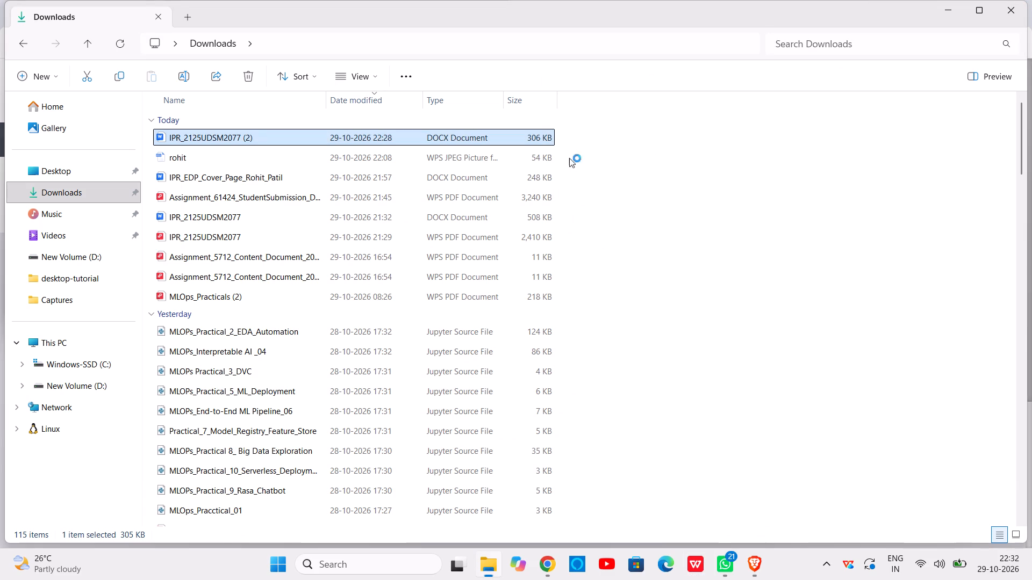
Rename the IPR document ending in "(2)" by replacing that ending with "practical".
left_click_drag(205, 137, 231, 130)
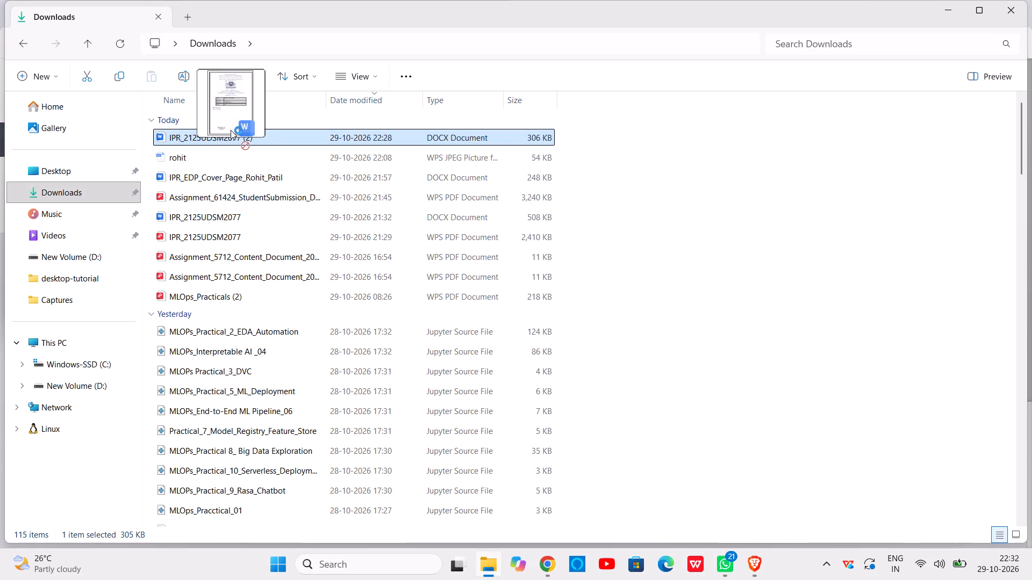
left_click_drag(231, 130, 230, 130)
left_click_drag(164, 133, 185, 133)
left_click(193, 135)
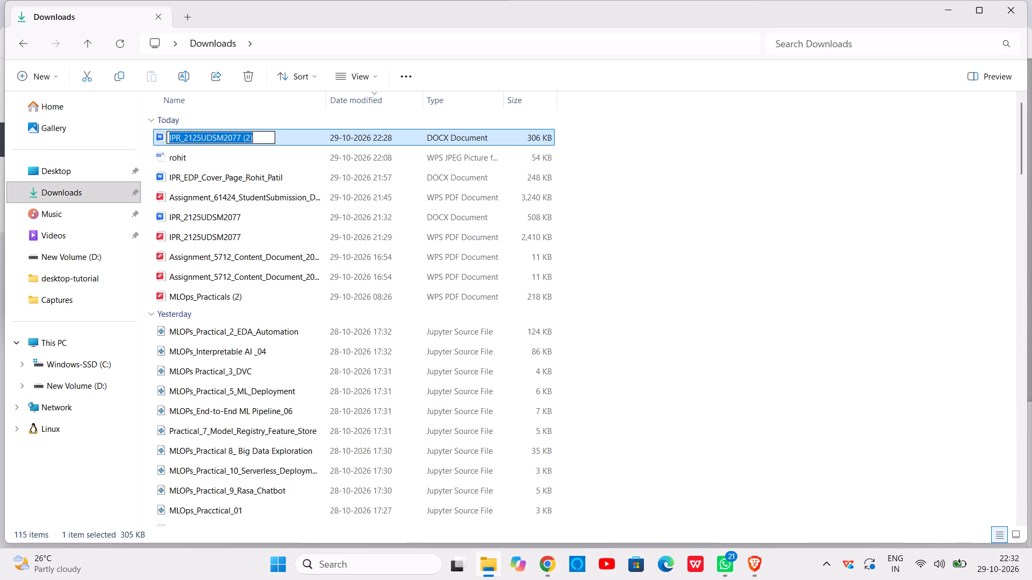
left_click(257, 135)
key("BackSpace")
key("BackSpace")
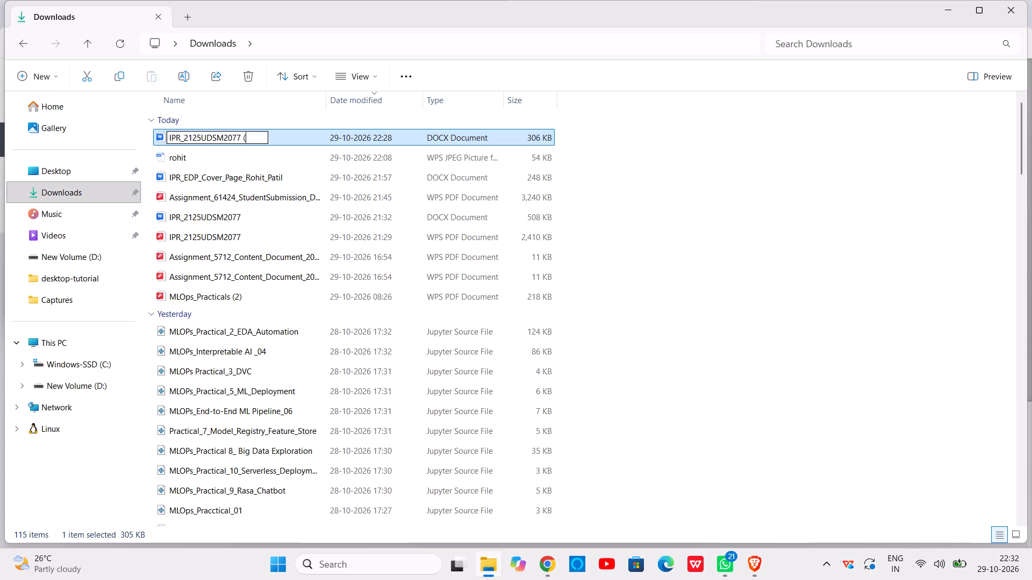
key("BackSpace")
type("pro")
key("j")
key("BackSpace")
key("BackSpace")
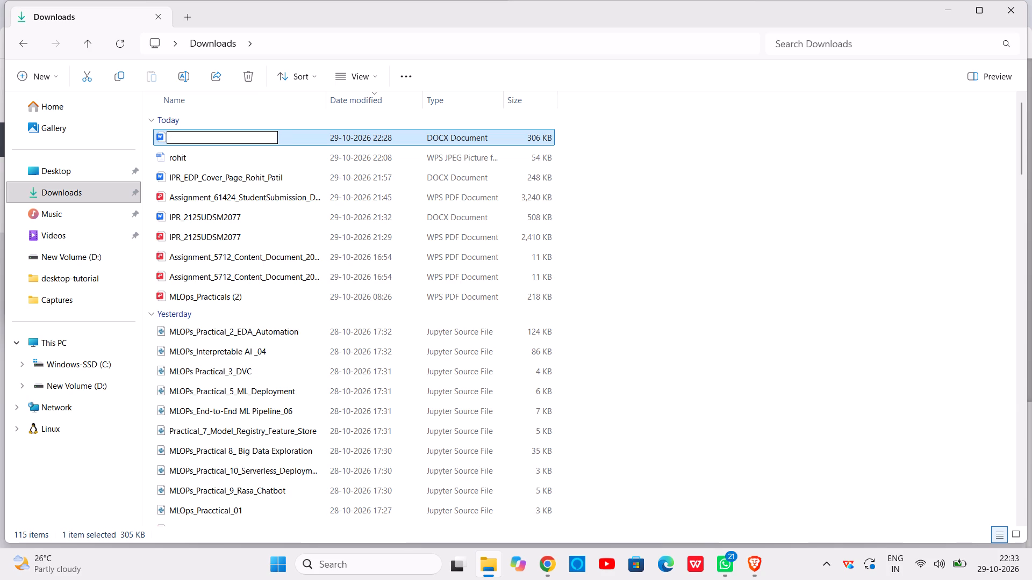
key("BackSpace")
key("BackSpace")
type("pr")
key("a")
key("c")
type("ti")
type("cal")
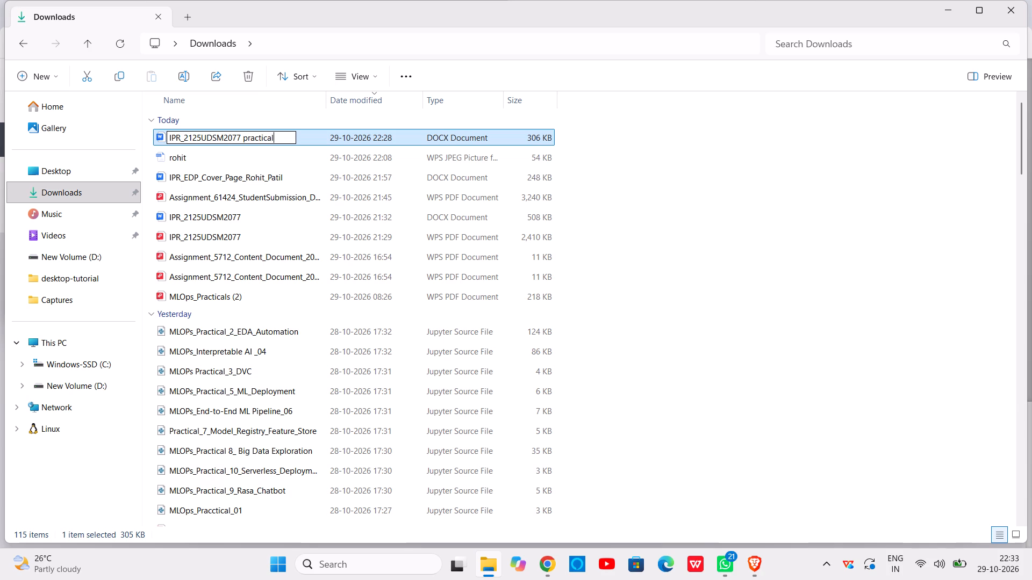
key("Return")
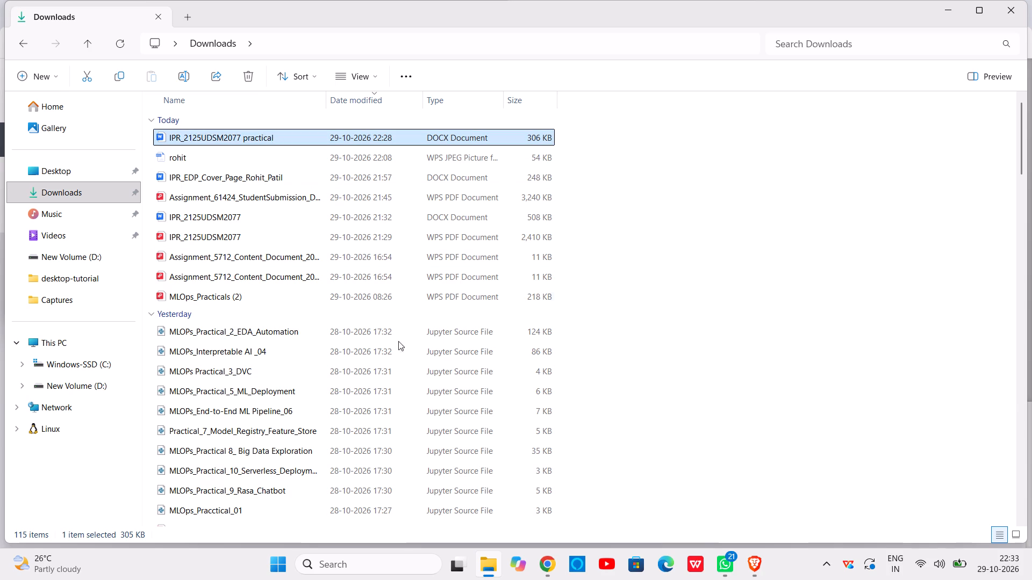
Switch to Chrome and look through Downloads and Desktop in the assignment's file chooser for the renamed IPR document, closing the chooser.
left_click(549, 568)
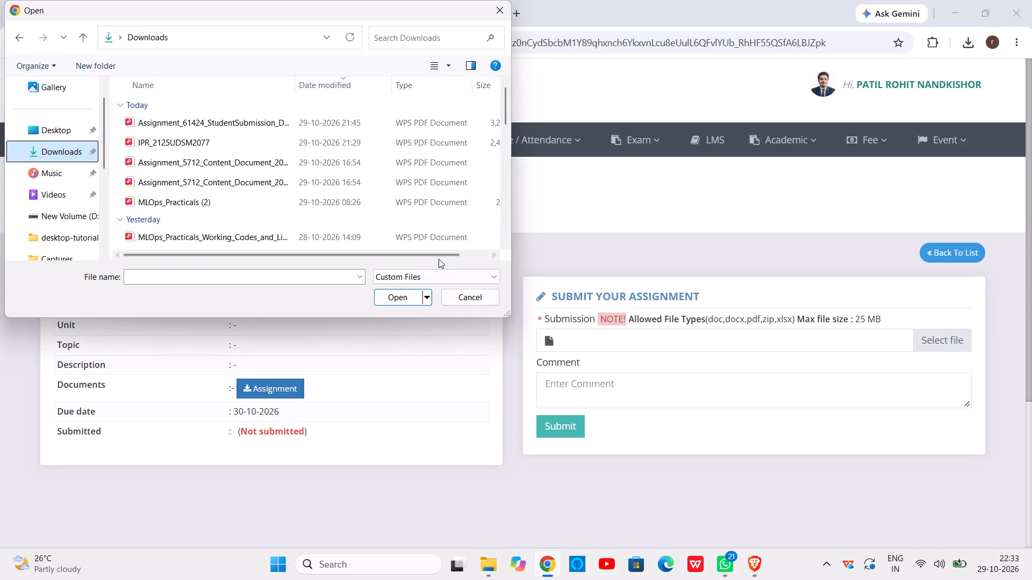
scroll(281, 156, "down", 1)
scroll(281, 156, "up", 2)
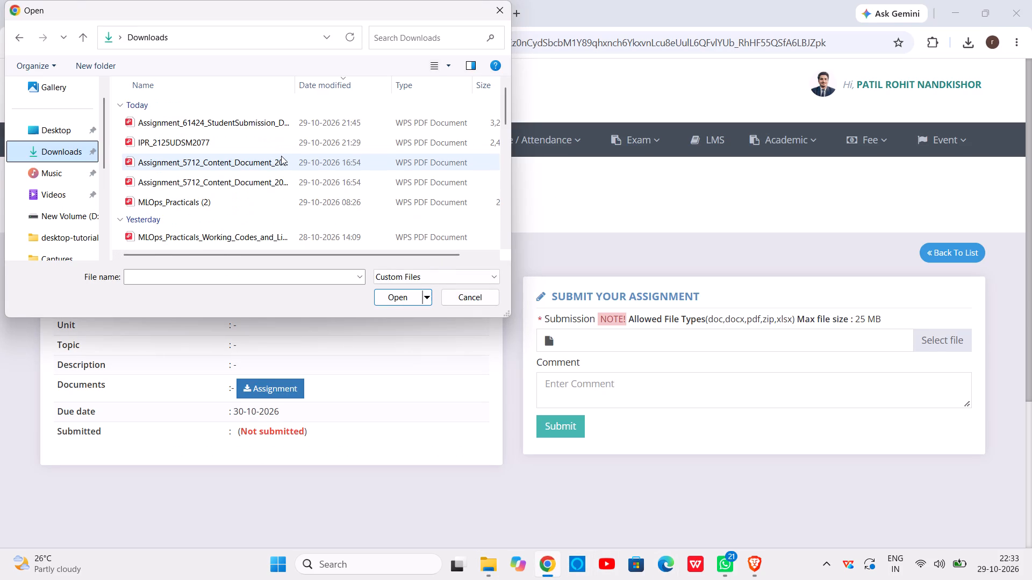
scroll(281, 156, "up", 4)
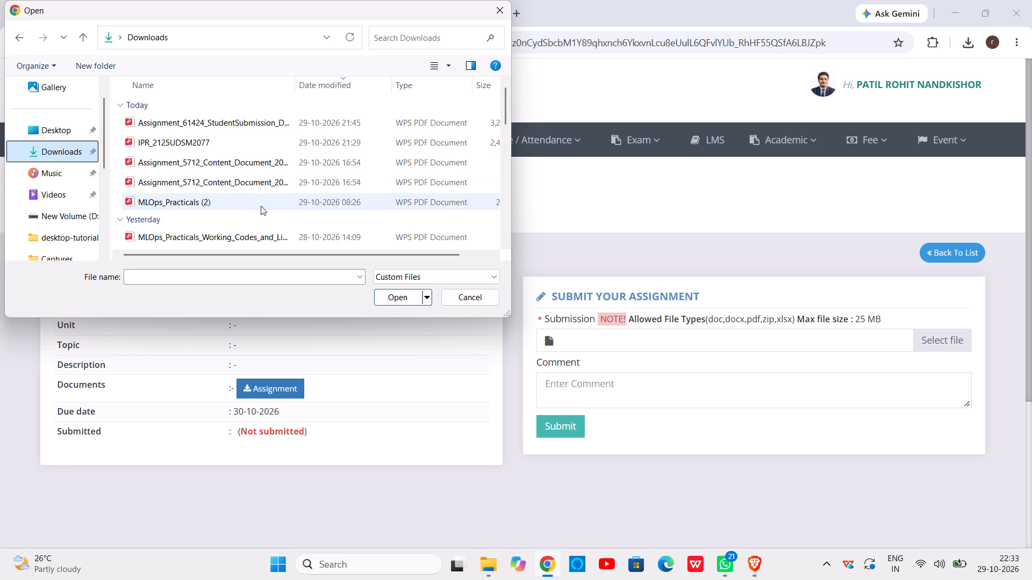
scroll(248, 170, "up", 1)
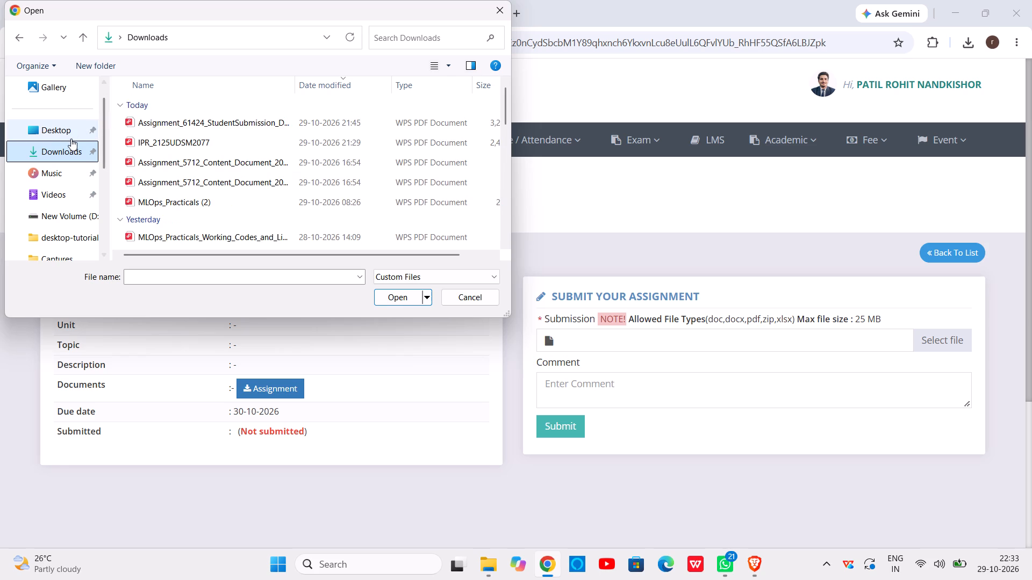
left_click(69, 131)
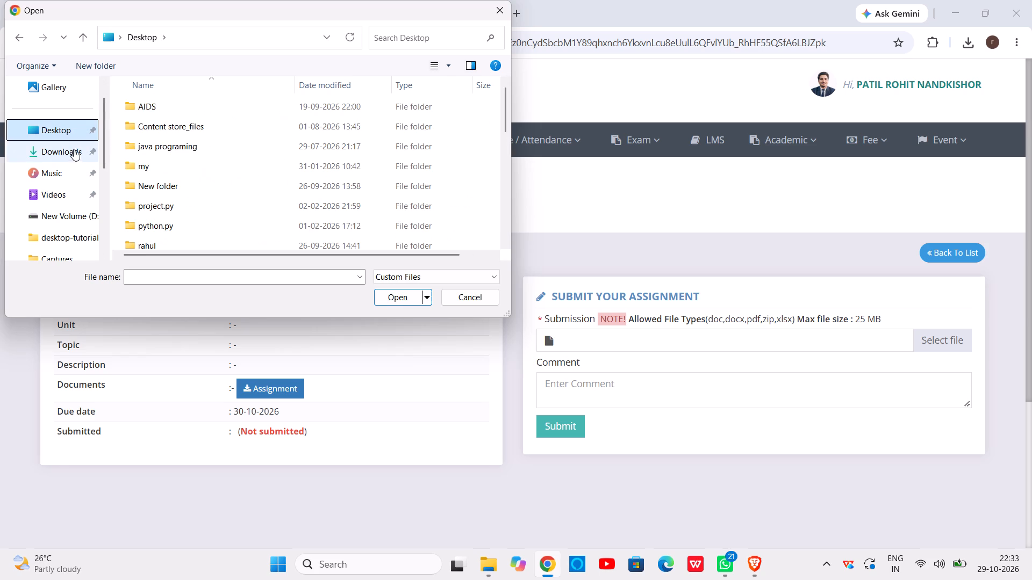
left_click(74, 148)
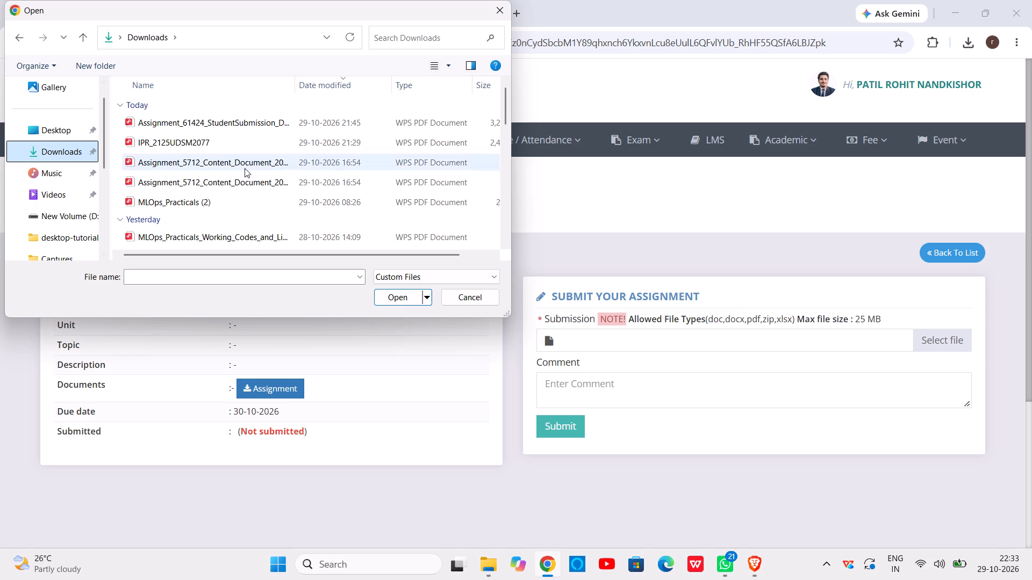
scroll(281, 192, "down", 1)
scroll(281, 192, "up", 2)
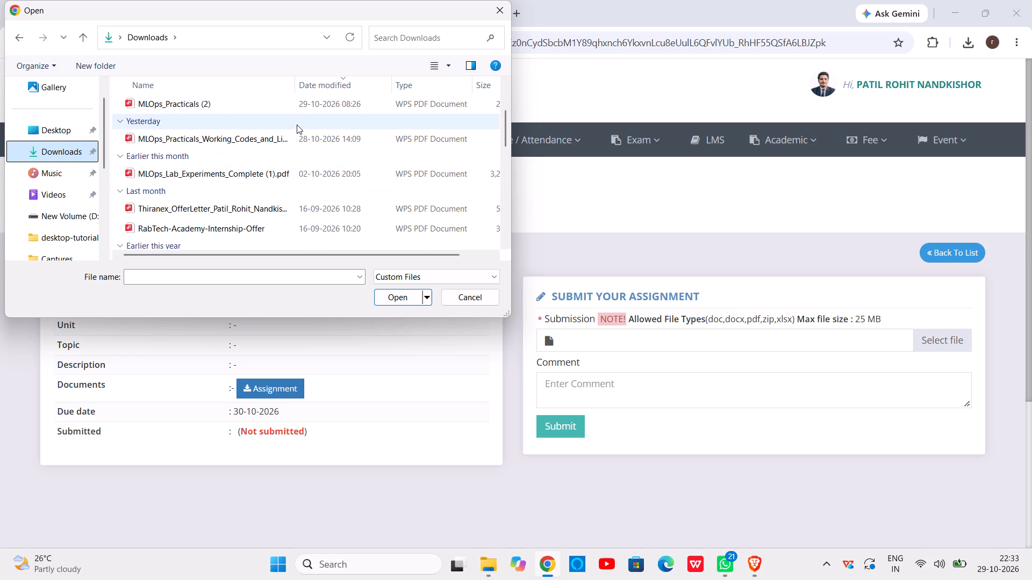
scroll(297, 125, "up", 1)
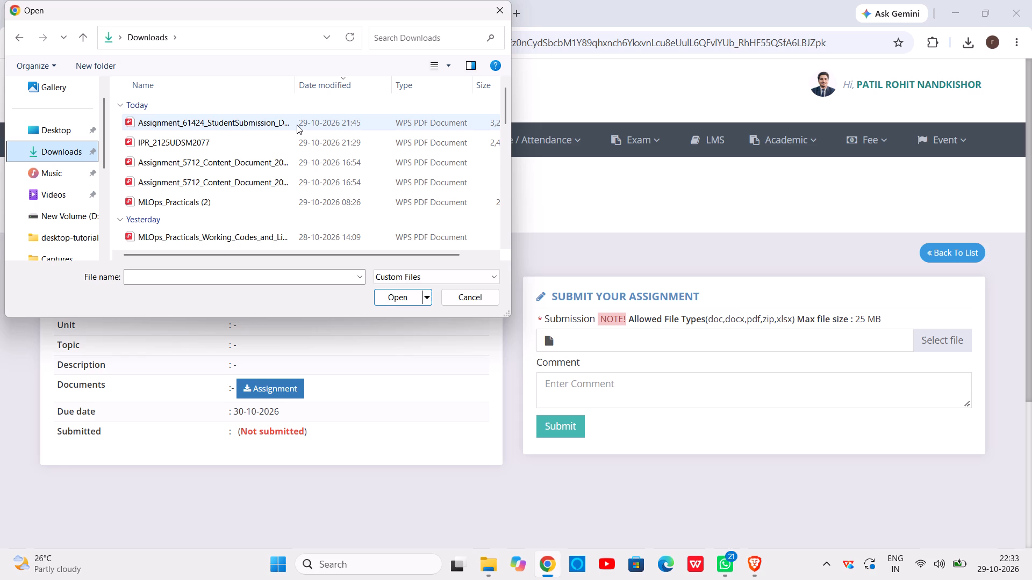
left_click(505, 11)
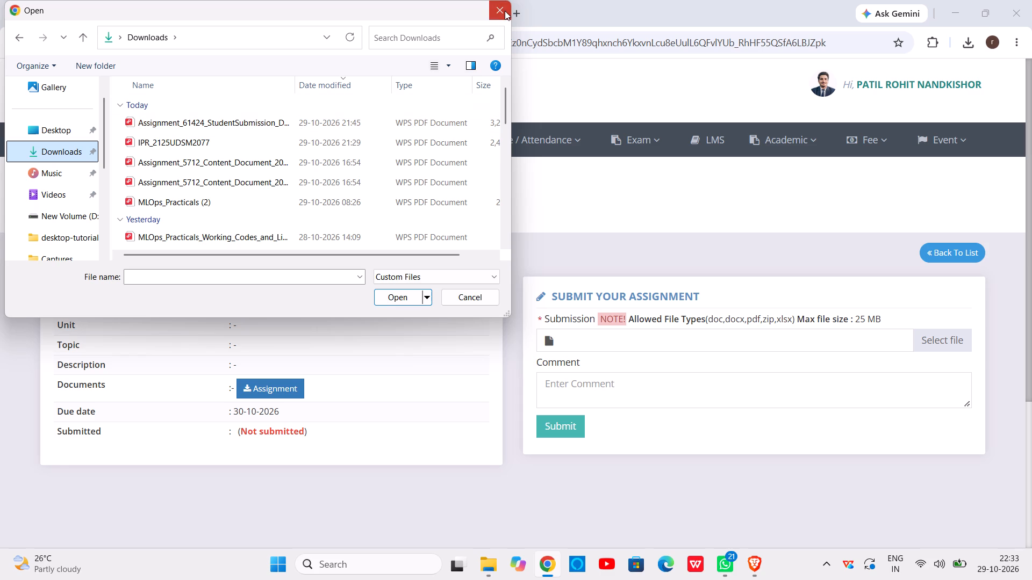
Reopen the submission's file chooser and look through the Downloads list for the IPR "practical" document.
left_click(543, 343)
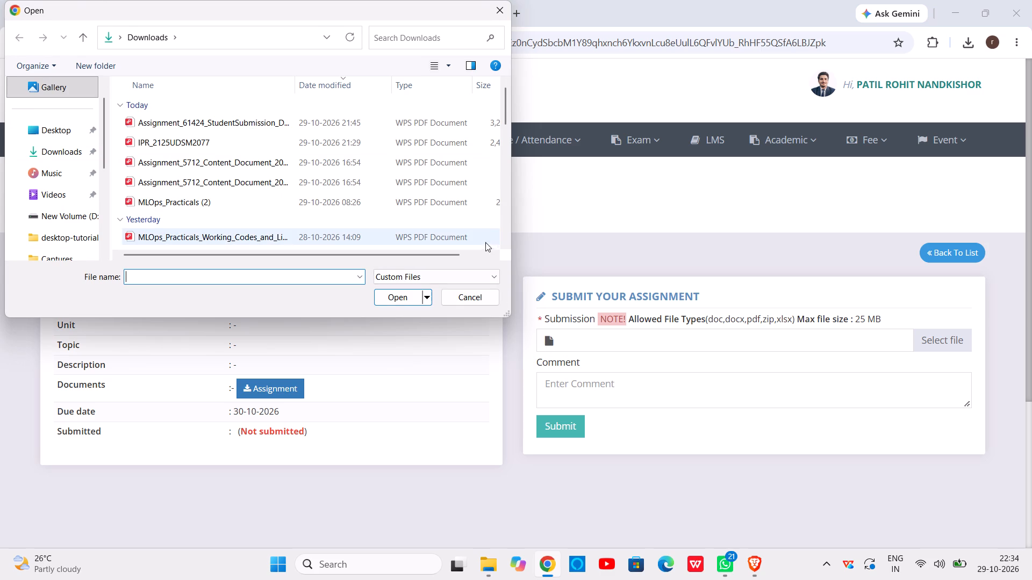
scroll(324, 163, "down", 2)
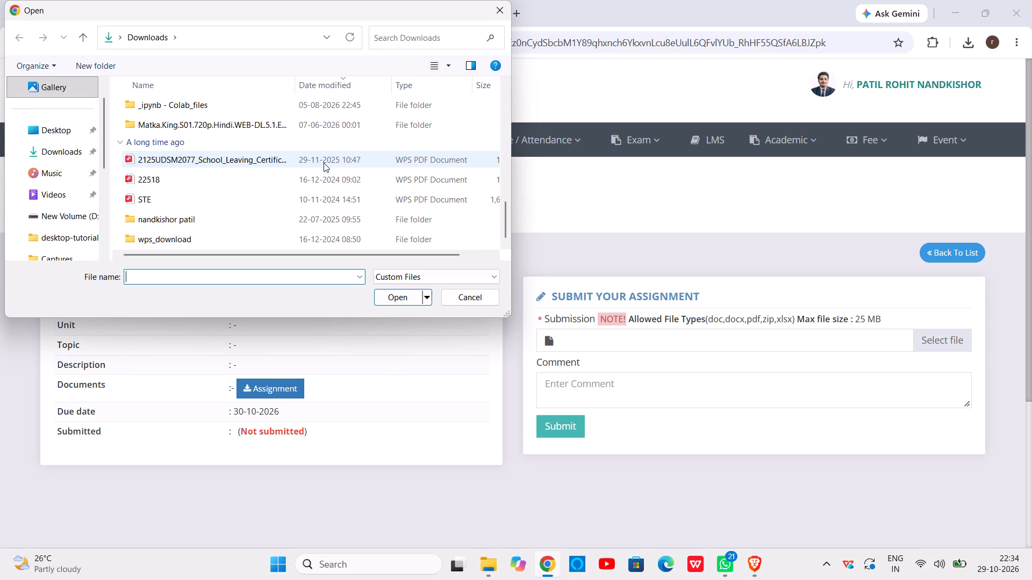
scroll(324, 163, "down", 2)
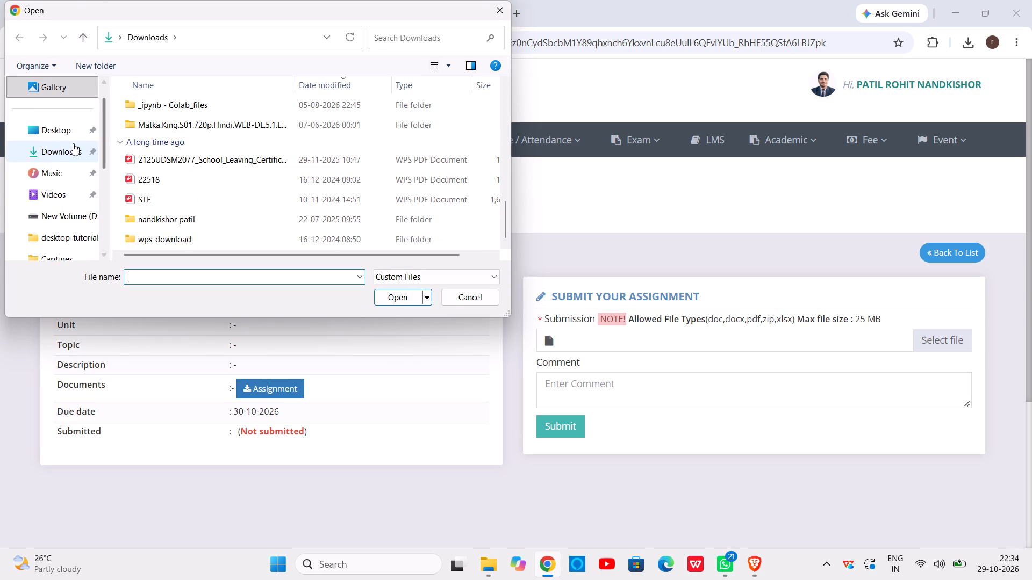
left_click(73, 152)
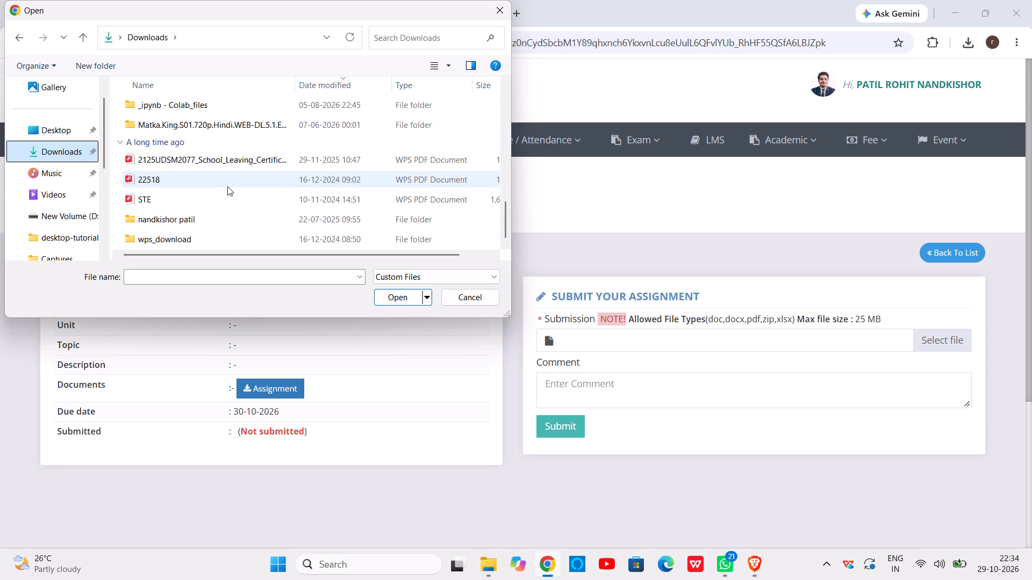
scroll(227, 186, "up", 1)
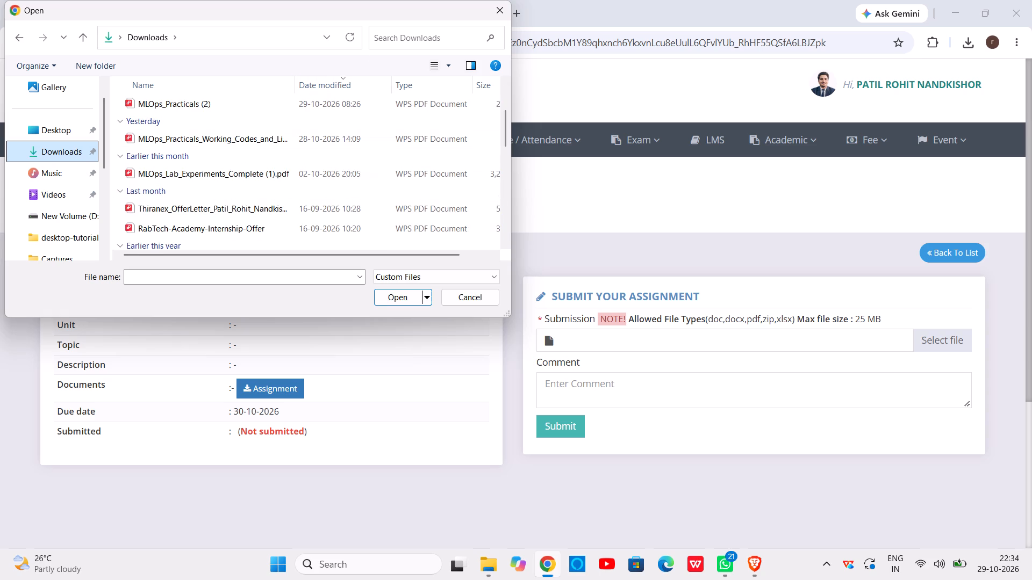
Search Downloads in the file chooser for "IPR" followed by a space and the student's PRN.
left_click(397, 41)
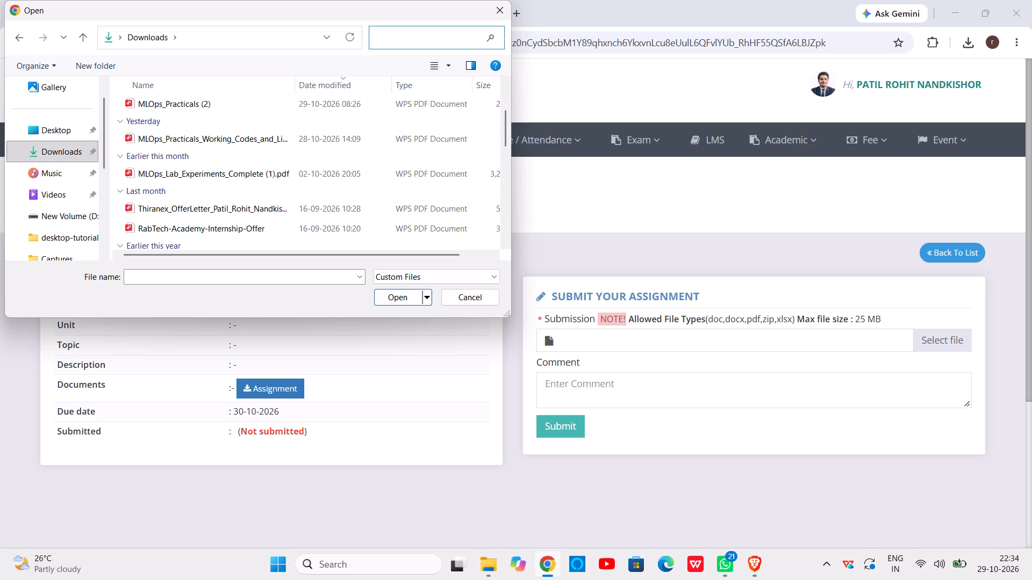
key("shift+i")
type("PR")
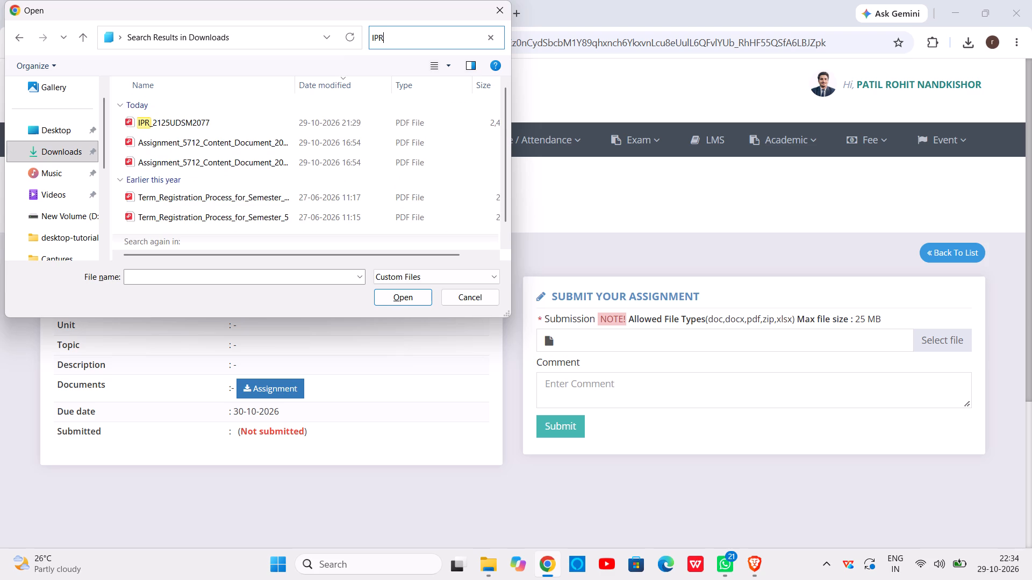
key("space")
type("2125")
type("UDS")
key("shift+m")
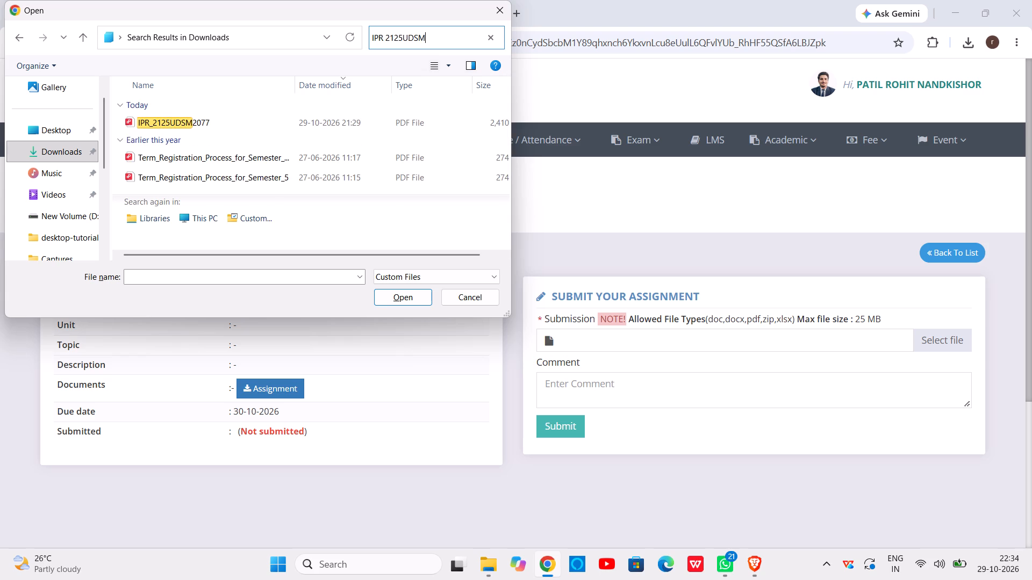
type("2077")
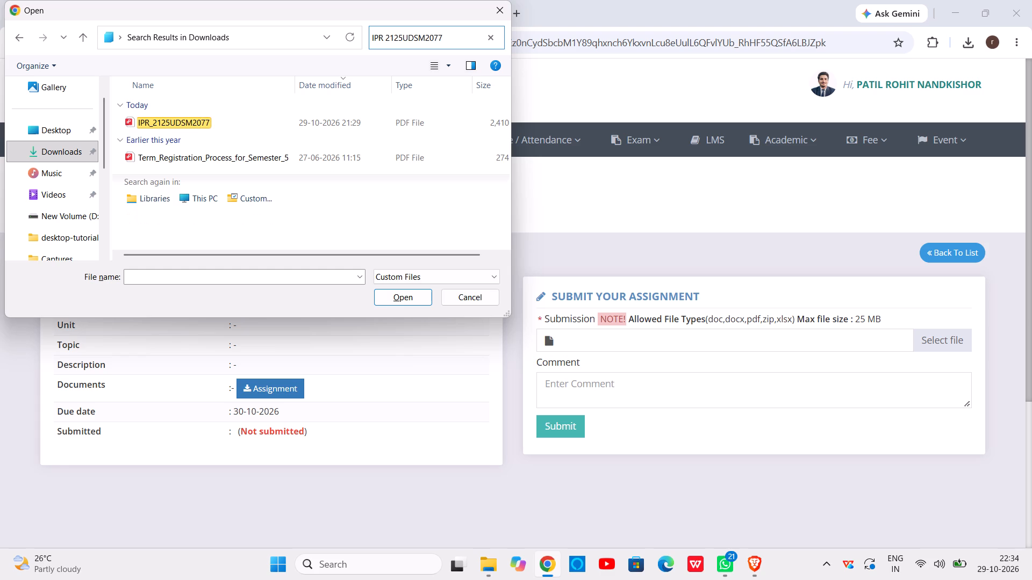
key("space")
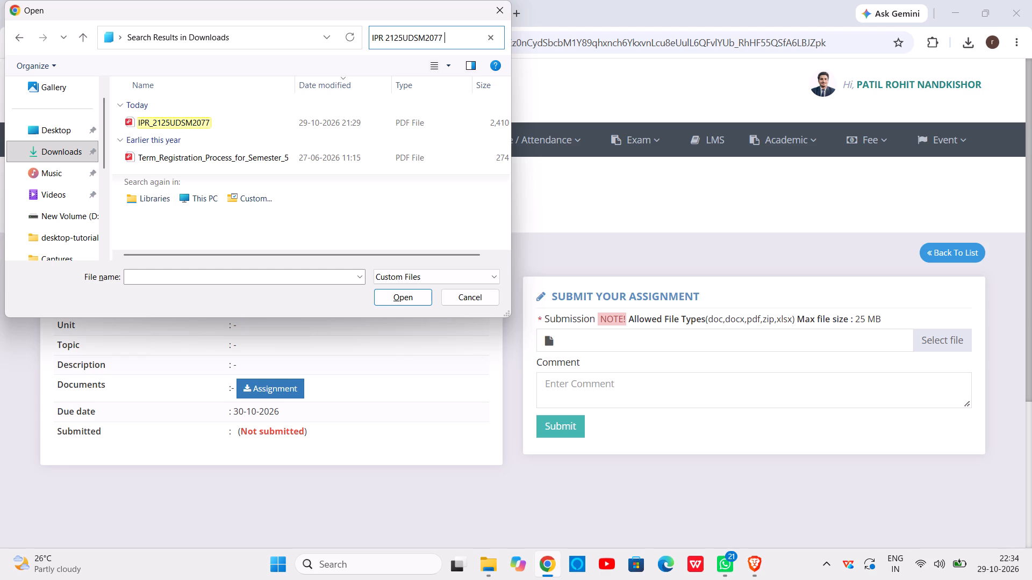
Refine the search by joining "IPR" and the PRN with an underscore and adding "pro" after a space, and close the file chooser.
left_click(385, 35)
key("Delete")
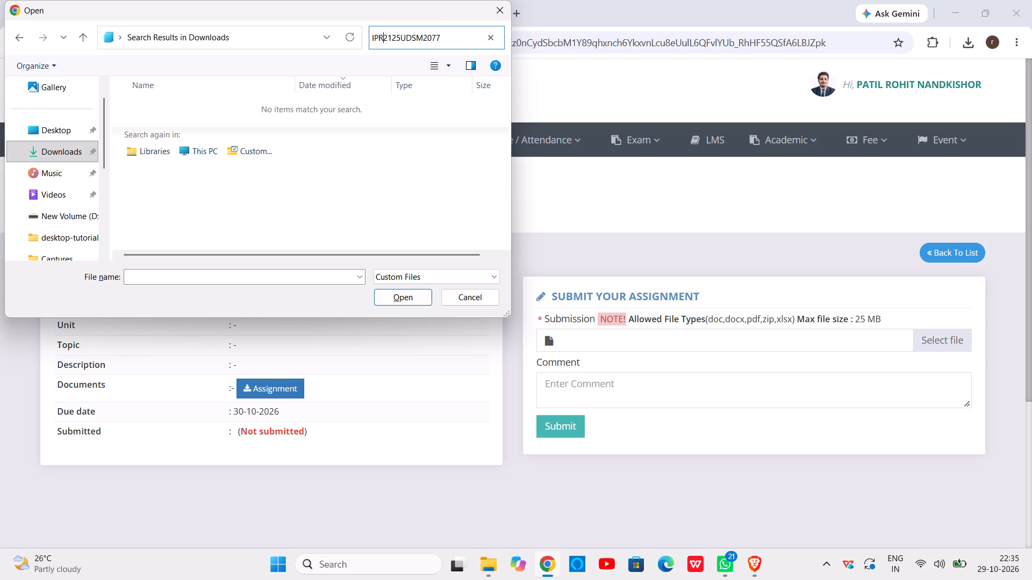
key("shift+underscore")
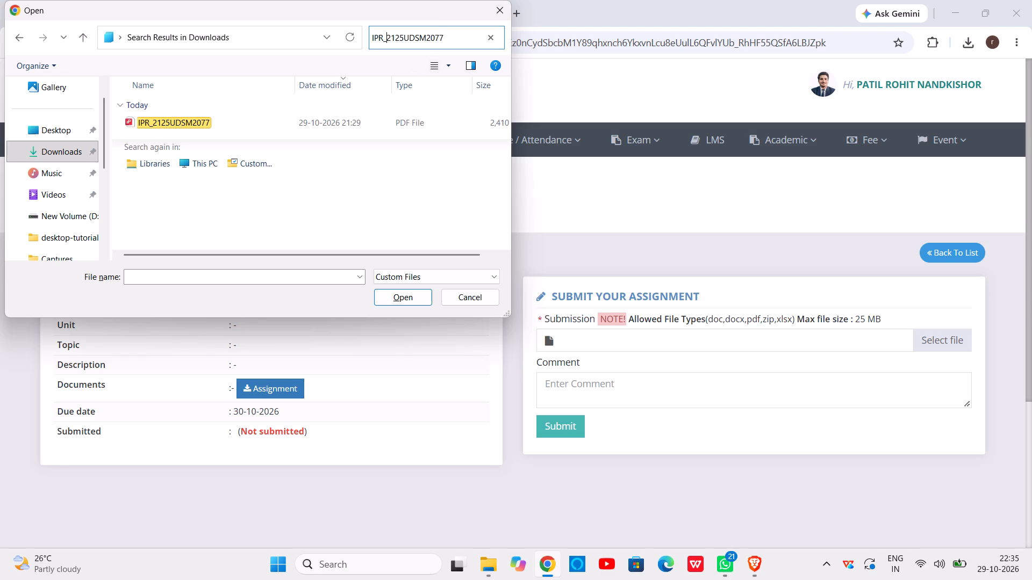
left_click(446, 38)
key("BackSpace")
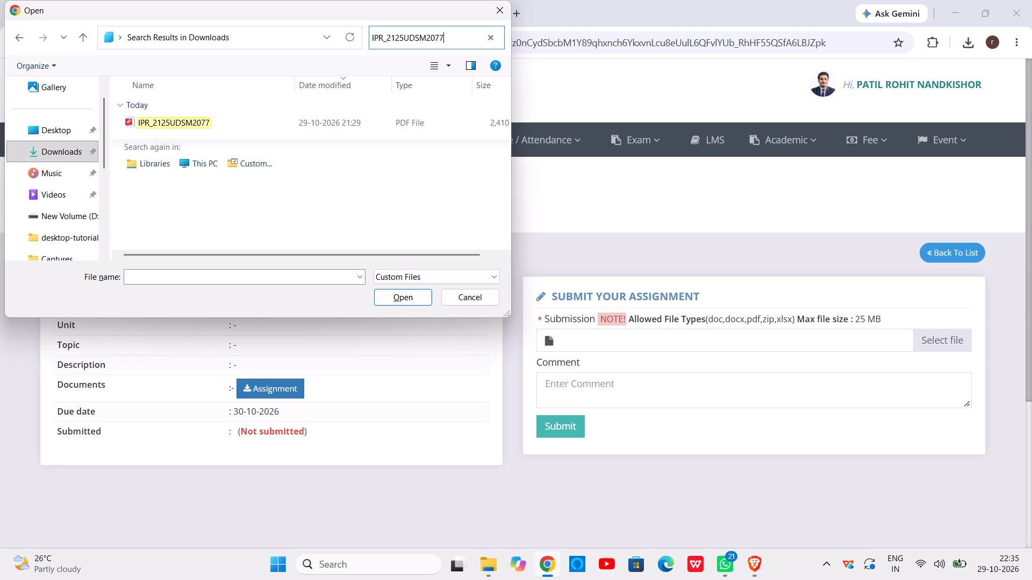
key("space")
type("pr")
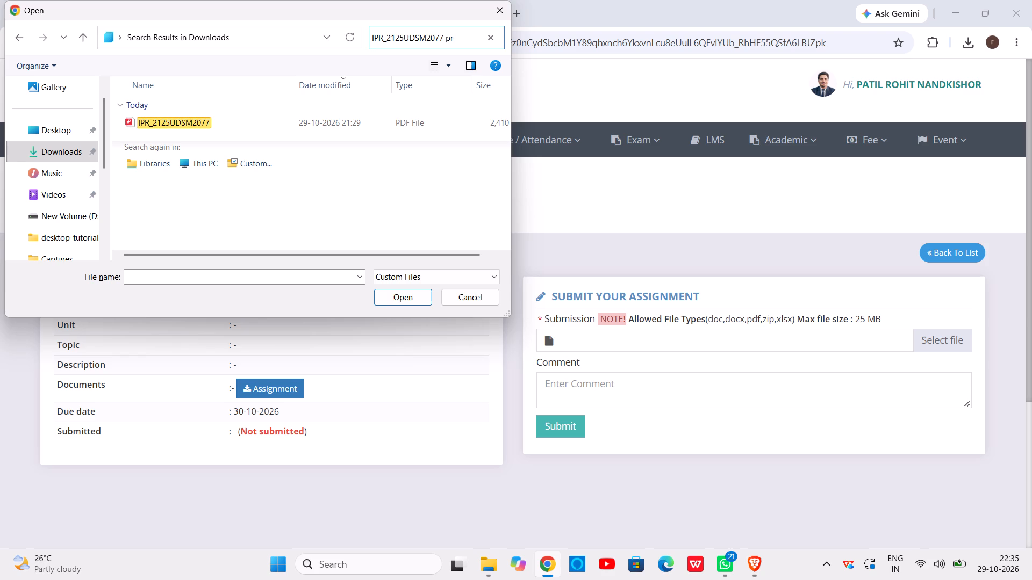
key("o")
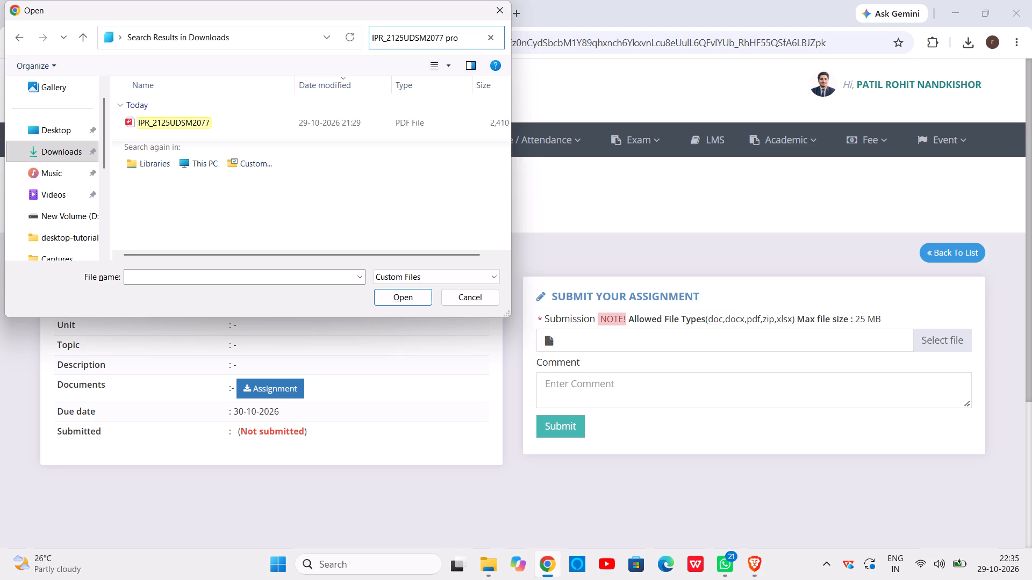
left_click(503, 10)
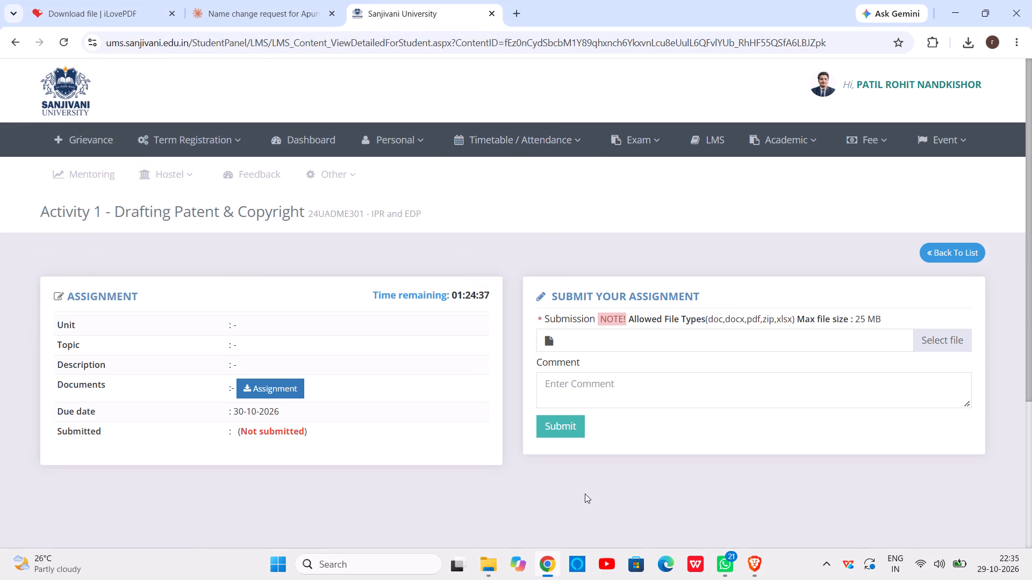
Switch to File Explorer, open the IPR document ending in "practical" to check its pages, and close it again.
left_click(491, 569)
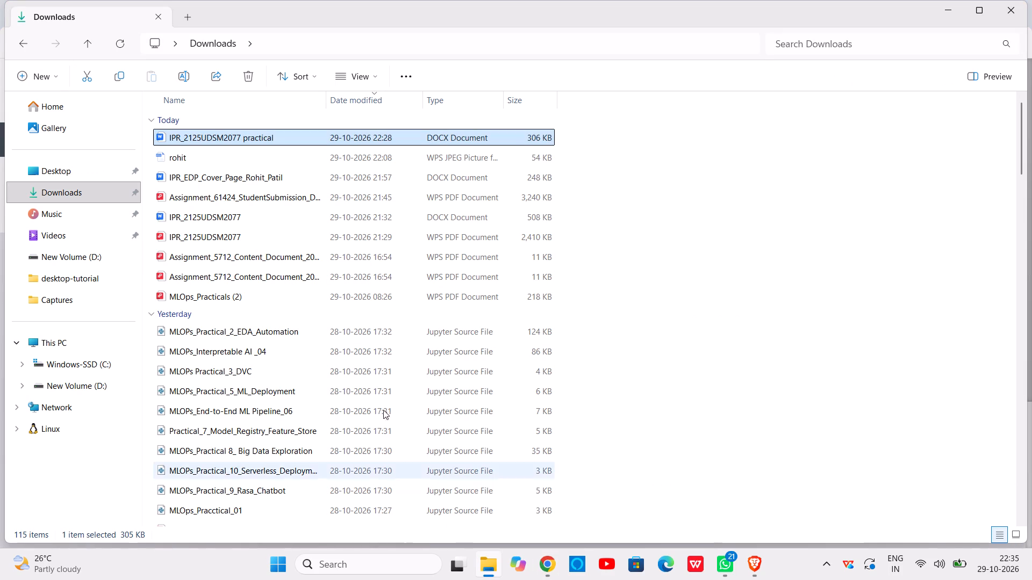
double_click(367, 139)
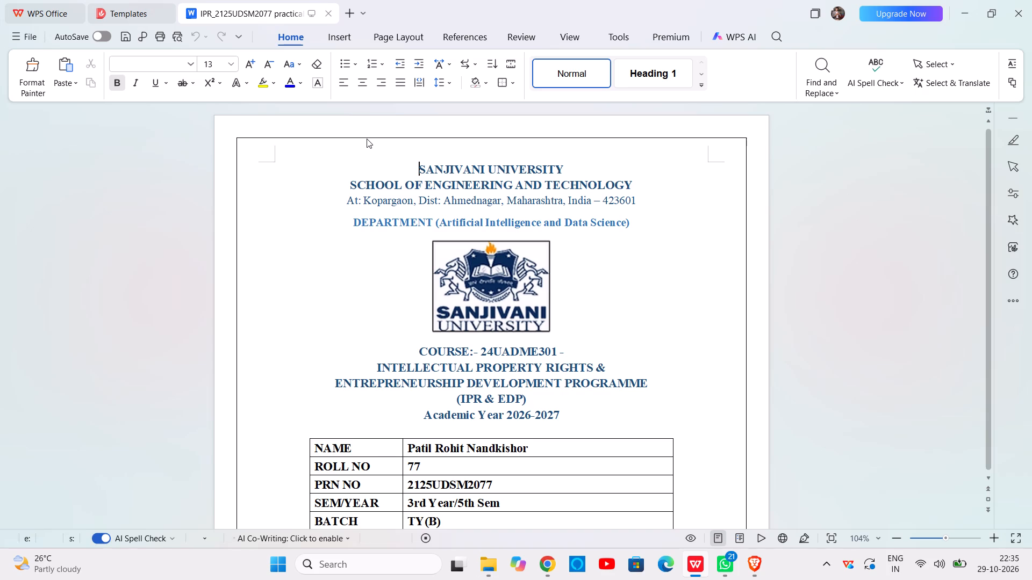
scroll(678, 357, "down", 7)
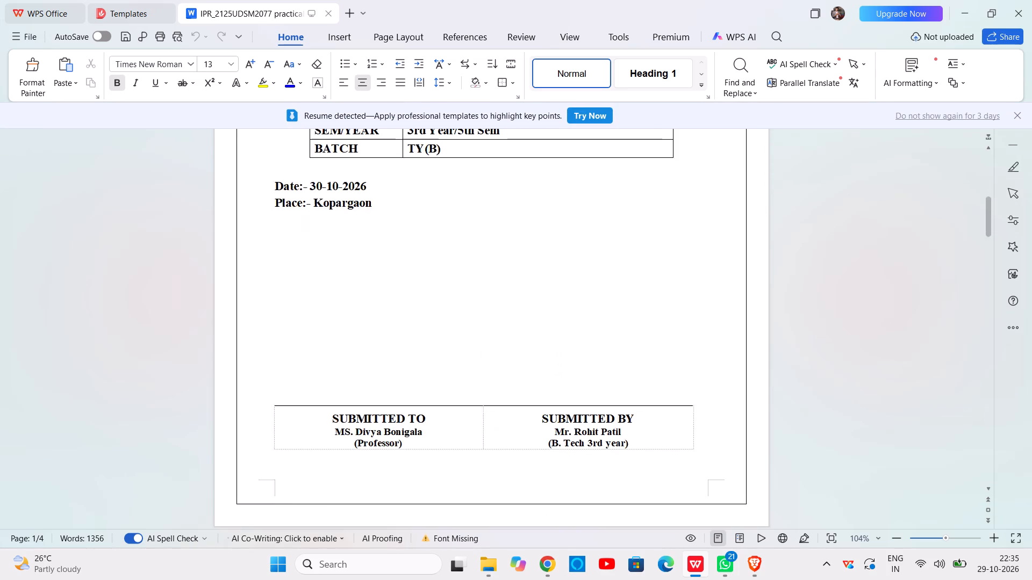
scroll(678, 357, "down", 11)
scroll(678, 357, "up", 13)
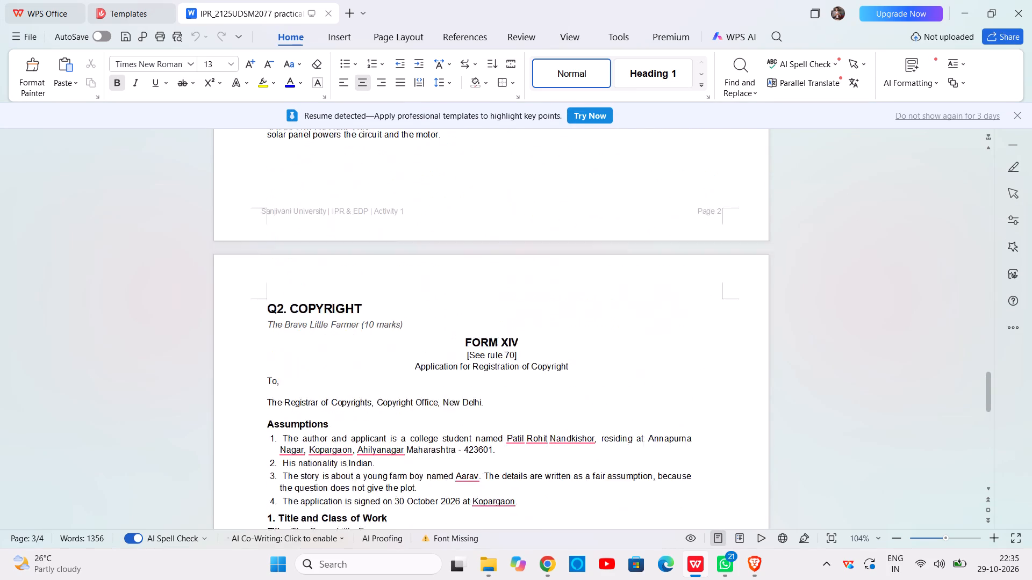
left_click(1019, 9)
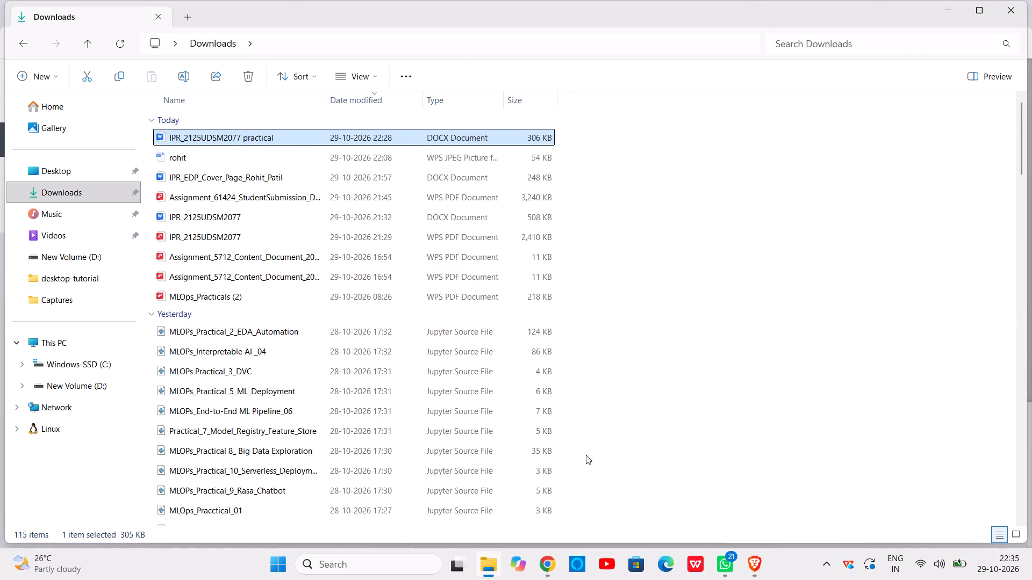
Switch to Chrome and attach the IPR PDF without "practical" in its name from Downloads to the Activity 1 submission.
left_click(555, 565)
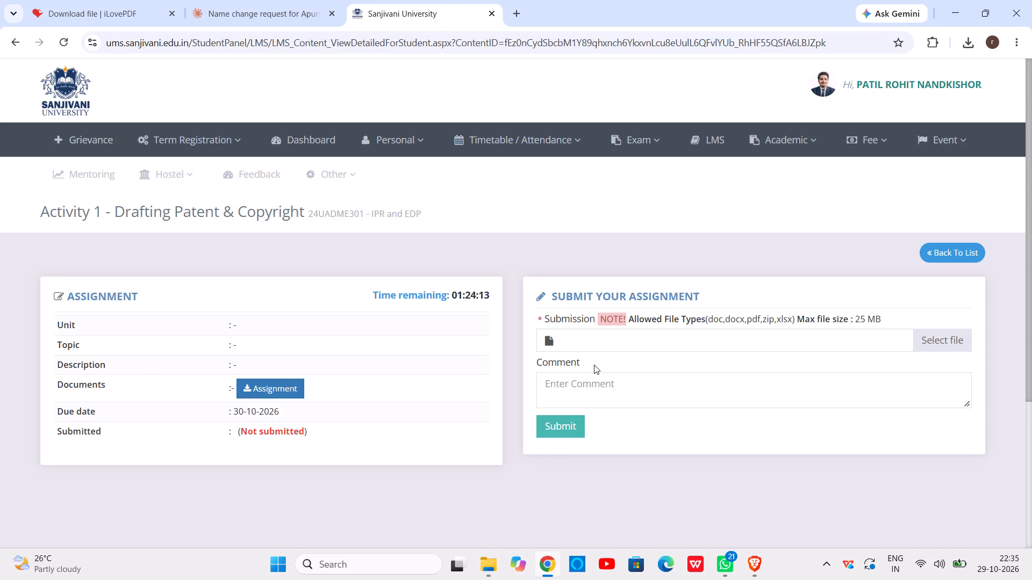
left_click(548, 343)
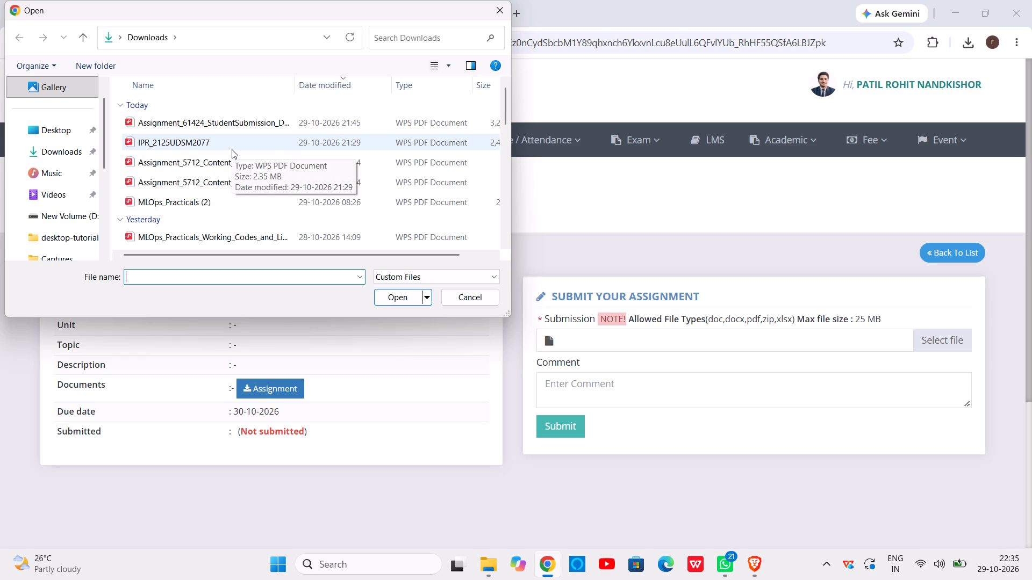
left_click(66, 155)
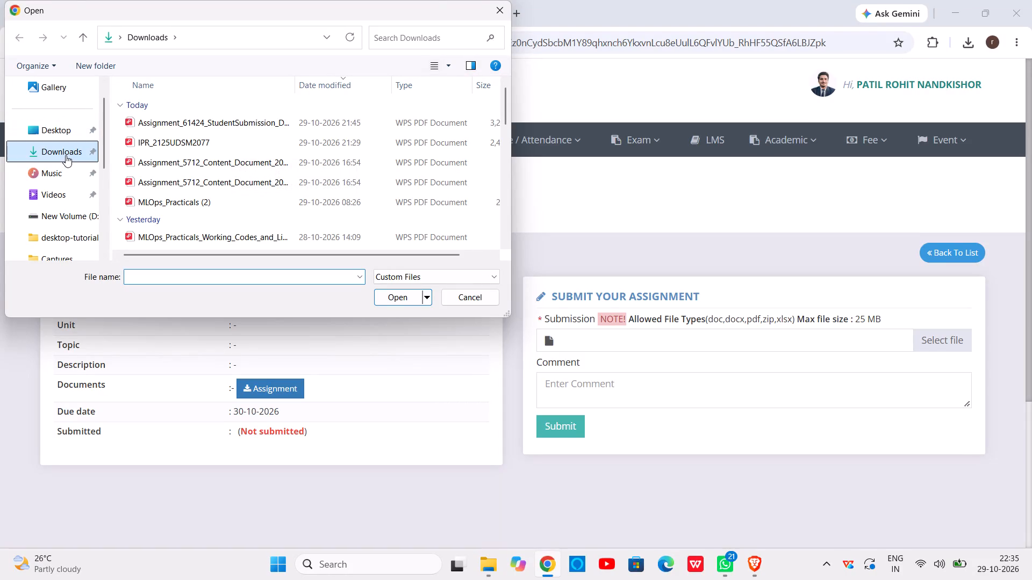
double_click(66, 155)
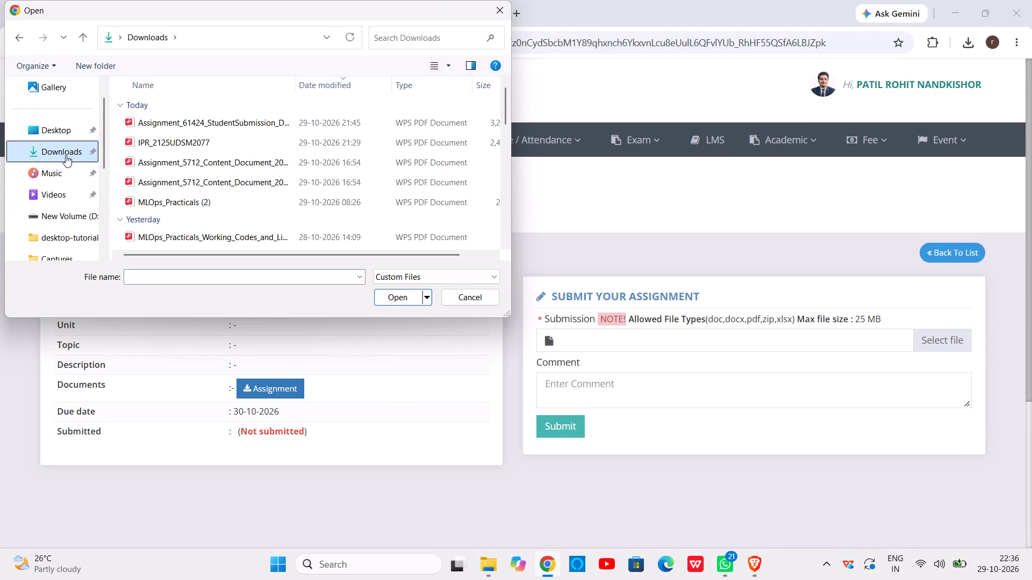
triple_click(75, 150)
double_click(75, 150)
scroll(280, 203, "down", 1)
scroll(280, 203, "up", 6)
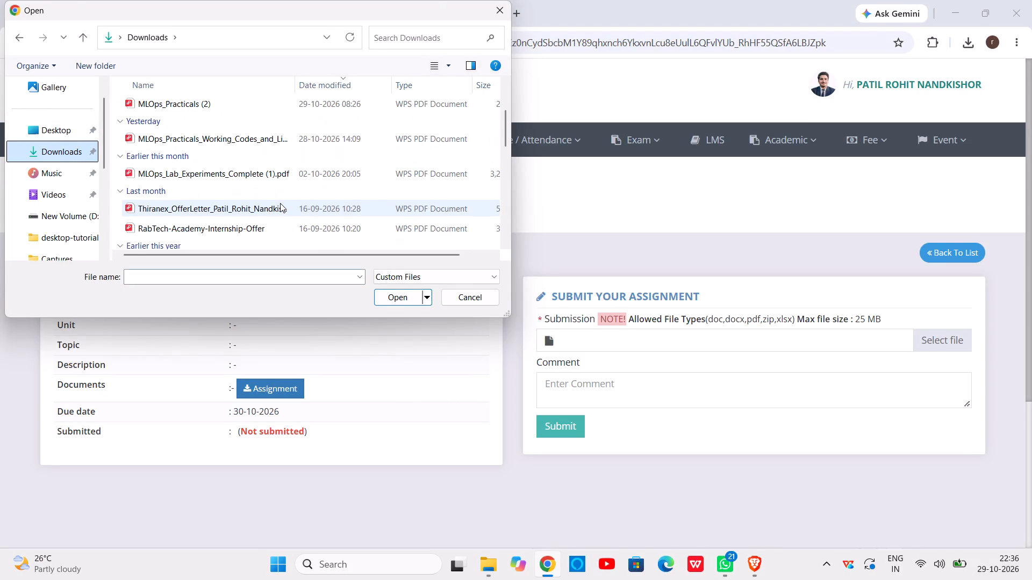
scroll(280, 203, "down", 4)
scroll(280, 203, "up", 1)
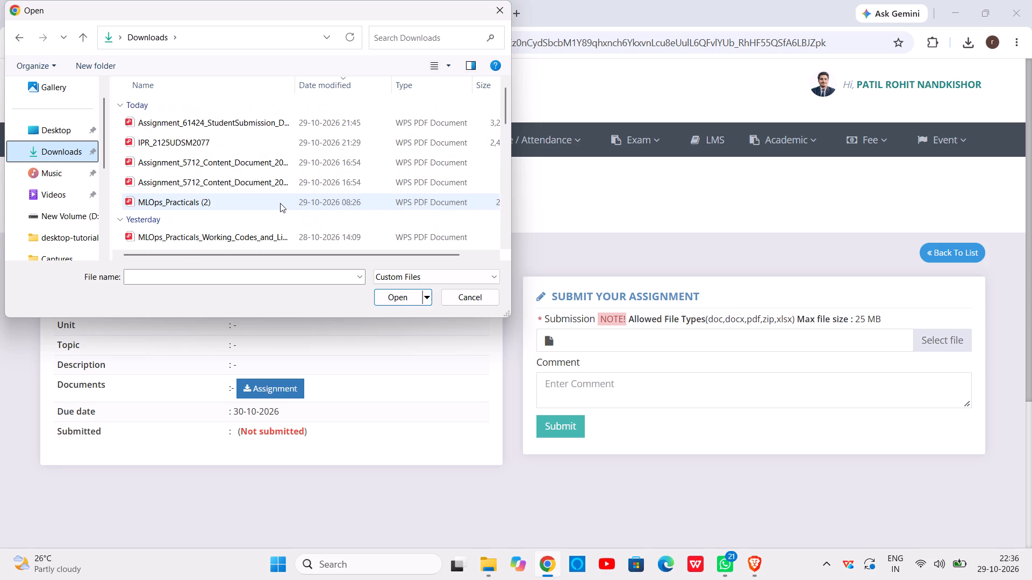
scroll(280, 203, "up", 2)
double_click(265, 144)
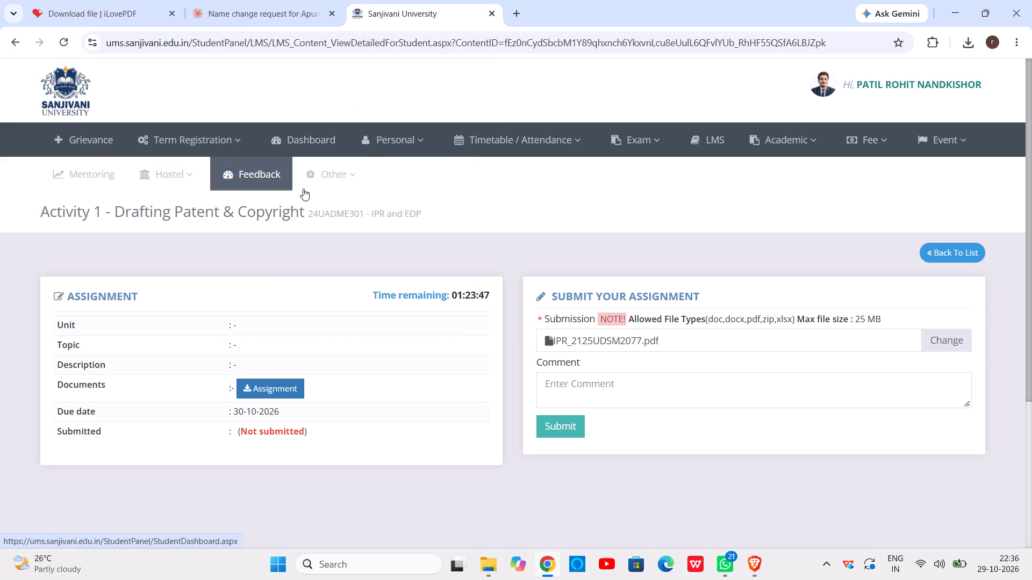
Reopen the submission's file chooser to change the attached PDF.
double_click(700, 345)
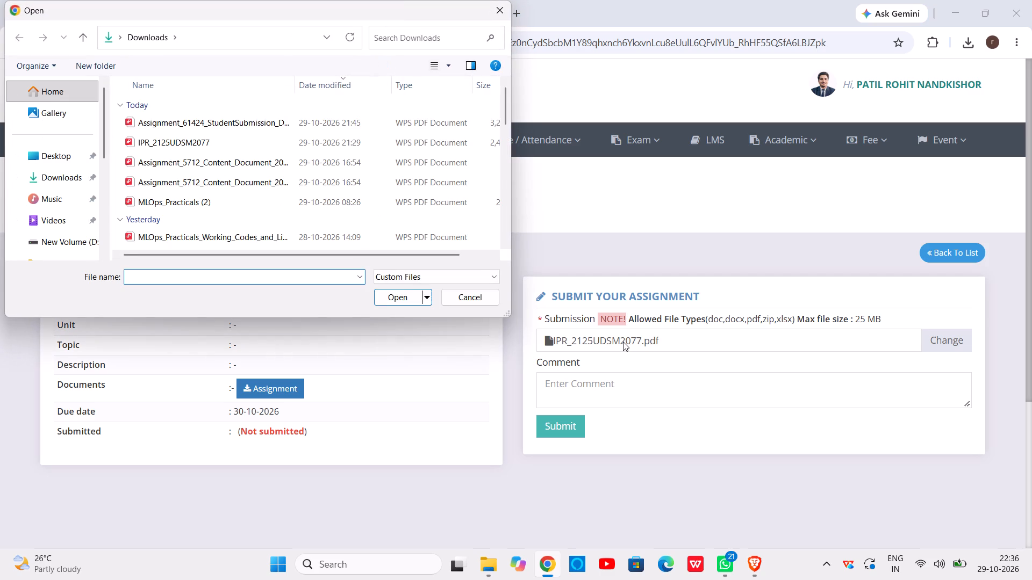
double_click(623, 342)
Switch to File Explorer, open the IPR Word document without "practical" in its name to check its contents, and close it.
left_click(489, 562)
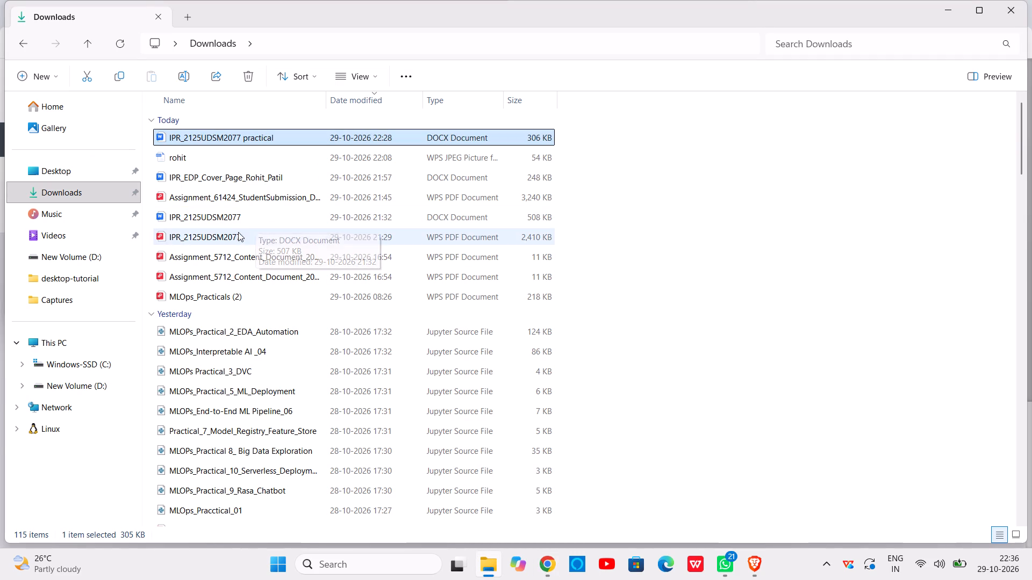
double_click(249, 218)
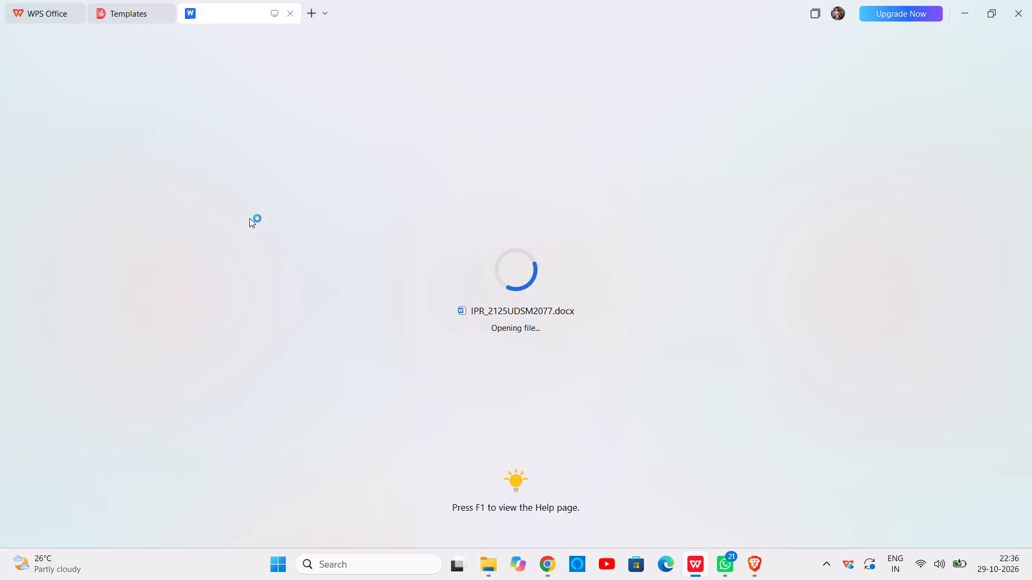
scroll(443, 351, "down", 16)
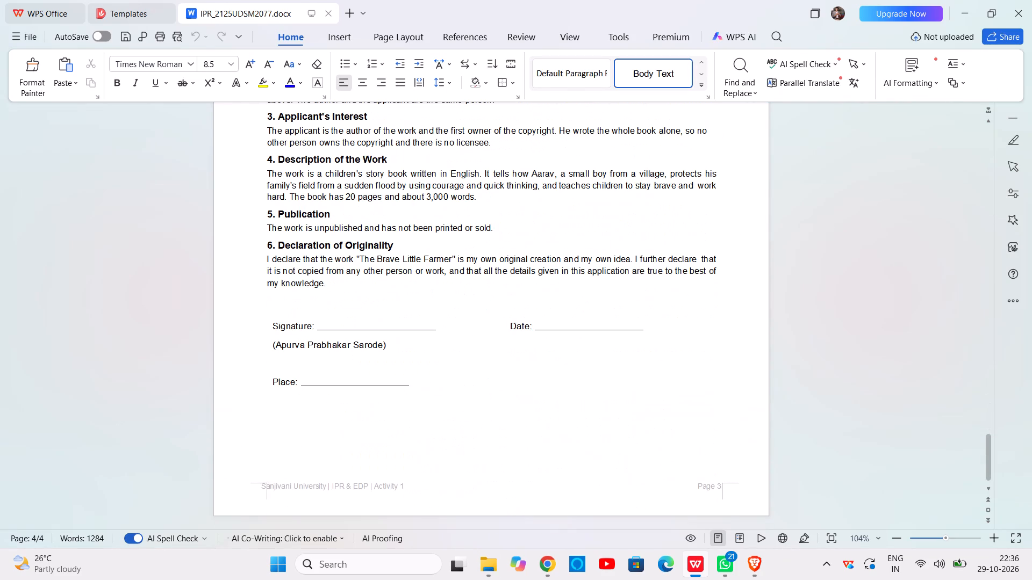
left_click(1023, 8)
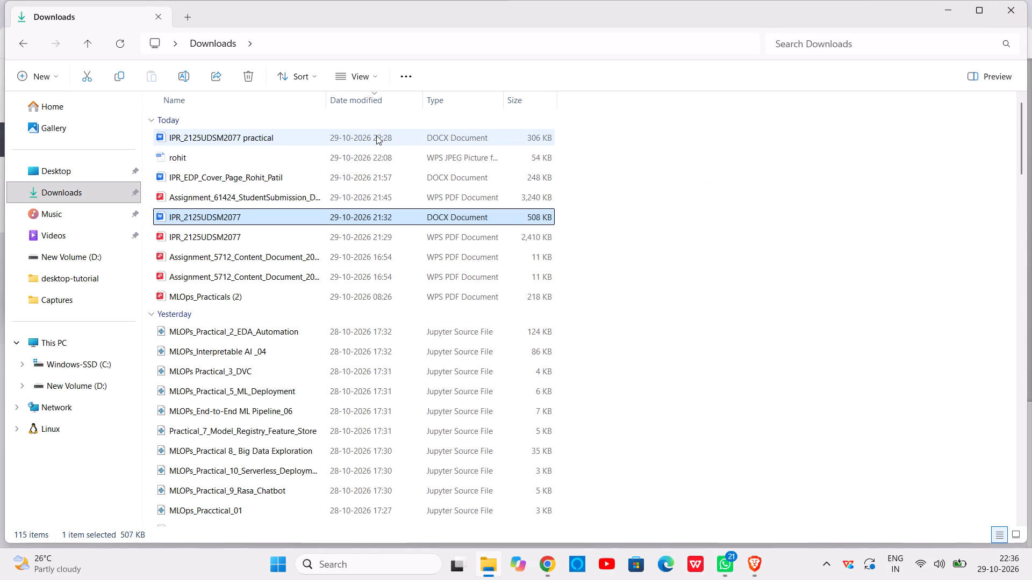
Open the IPR document ending in "practical" from Downloads with Word instead of WPS Office.
right_click(488, 135)
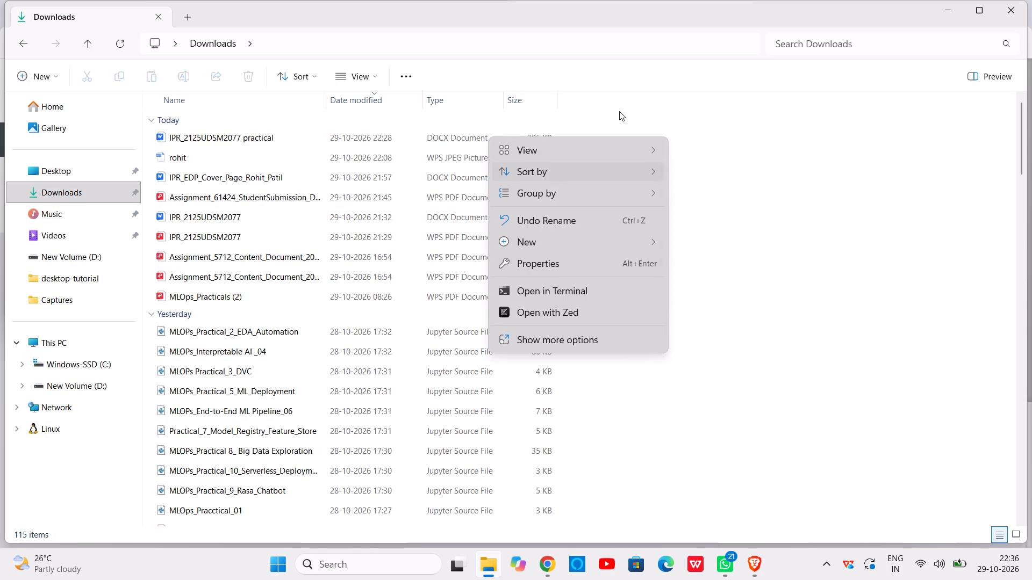
left_click(464, 136)
right_click(464, 136)
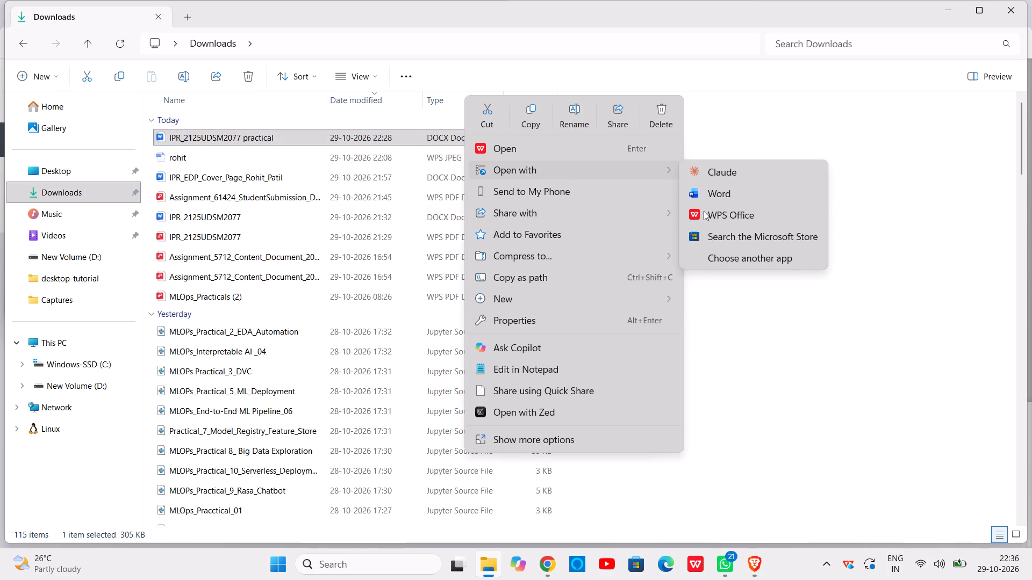
left_click(753, 199)
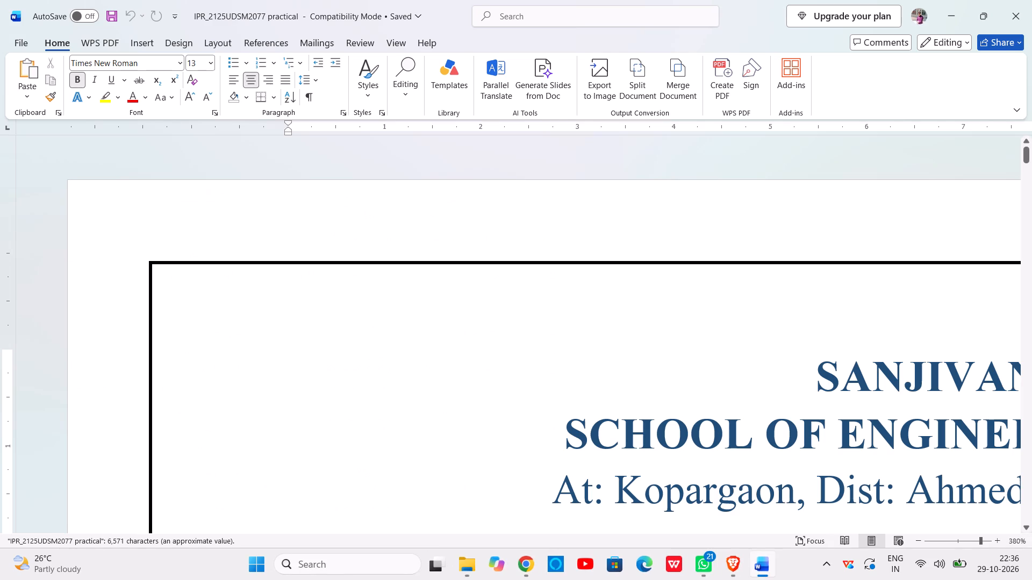
scroll(482, 404, "down", 6, "ctrl")
scroll(482, 404, "down", 6)
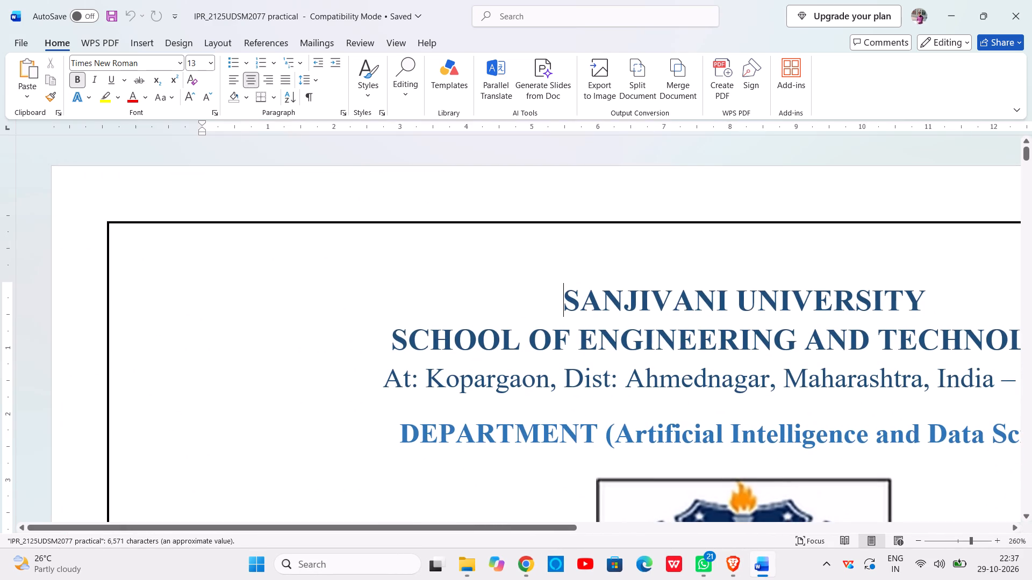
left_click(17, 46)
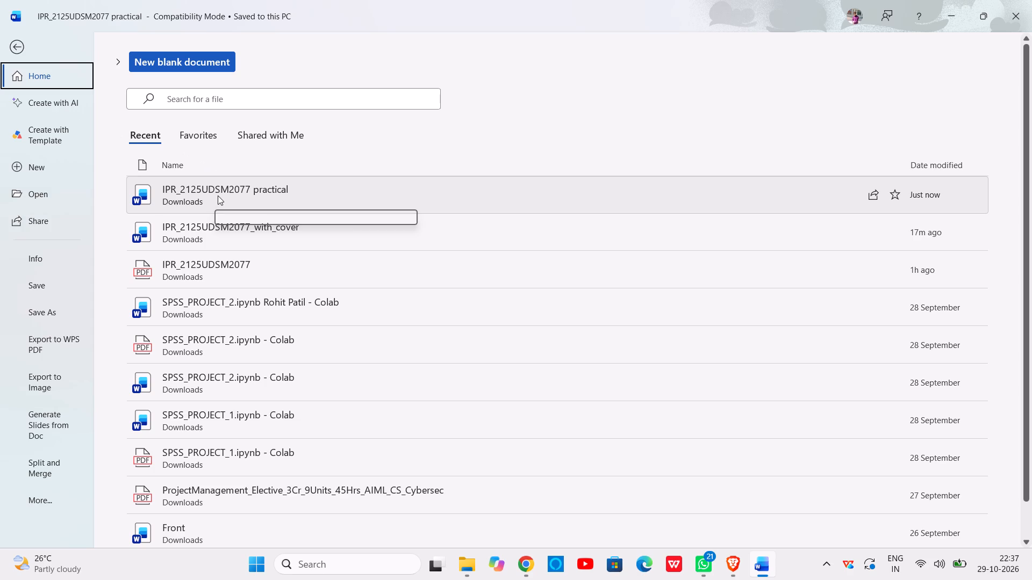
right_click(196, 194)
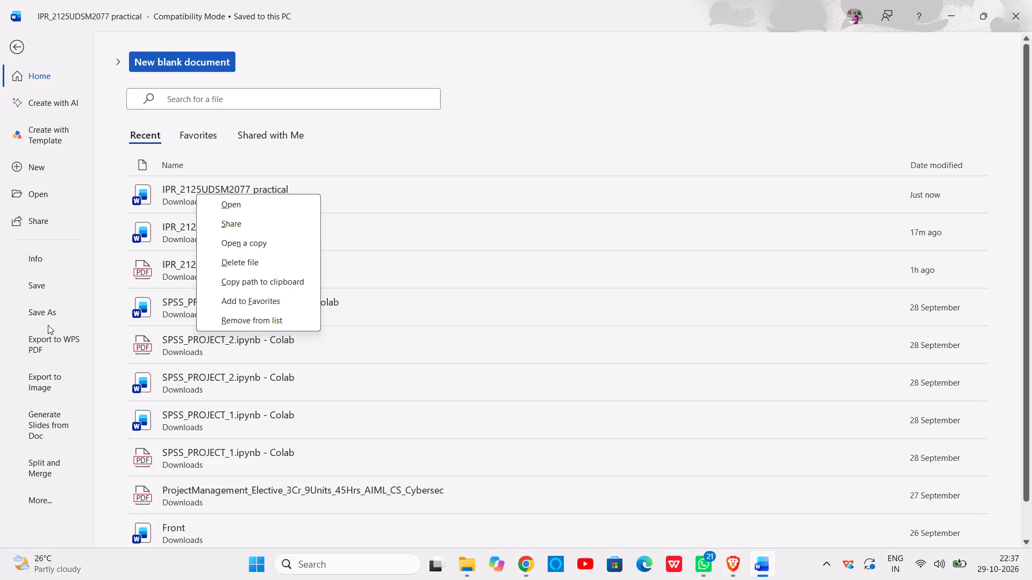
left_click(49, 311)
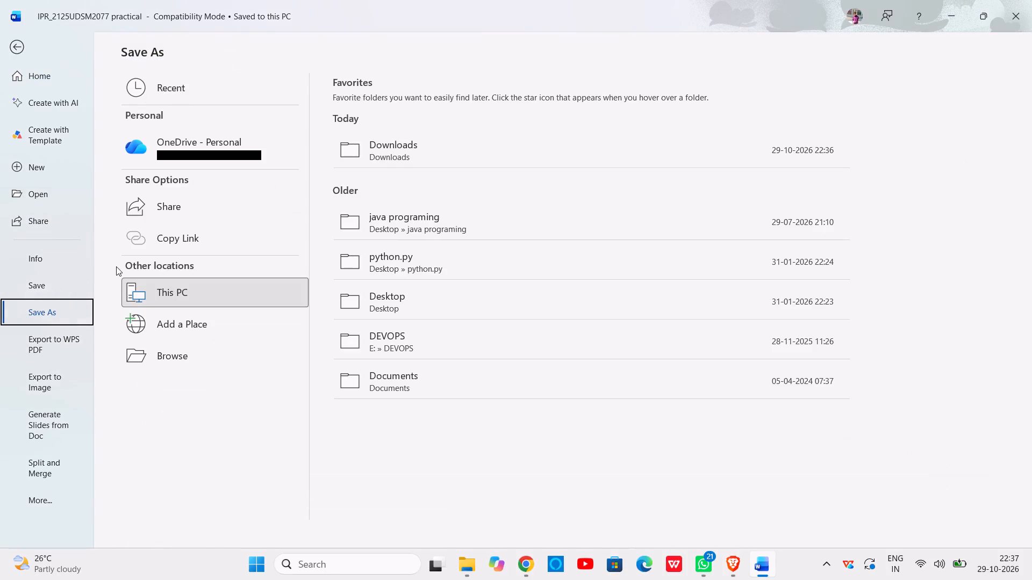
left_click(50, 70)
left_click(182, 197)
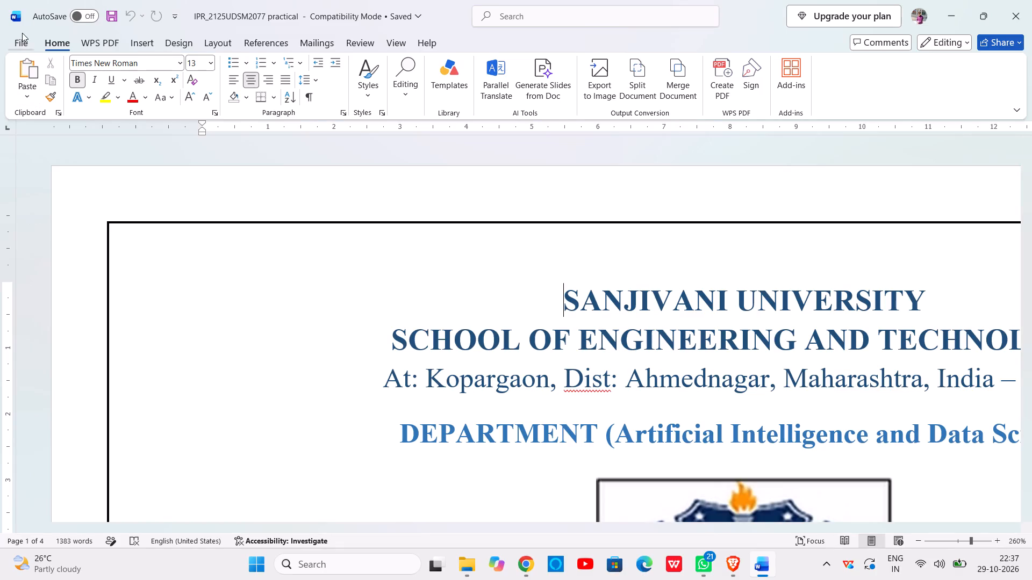
Save the "practical" document as a PDF on the Desktop, keeping its file name.
left_click(23, 40)
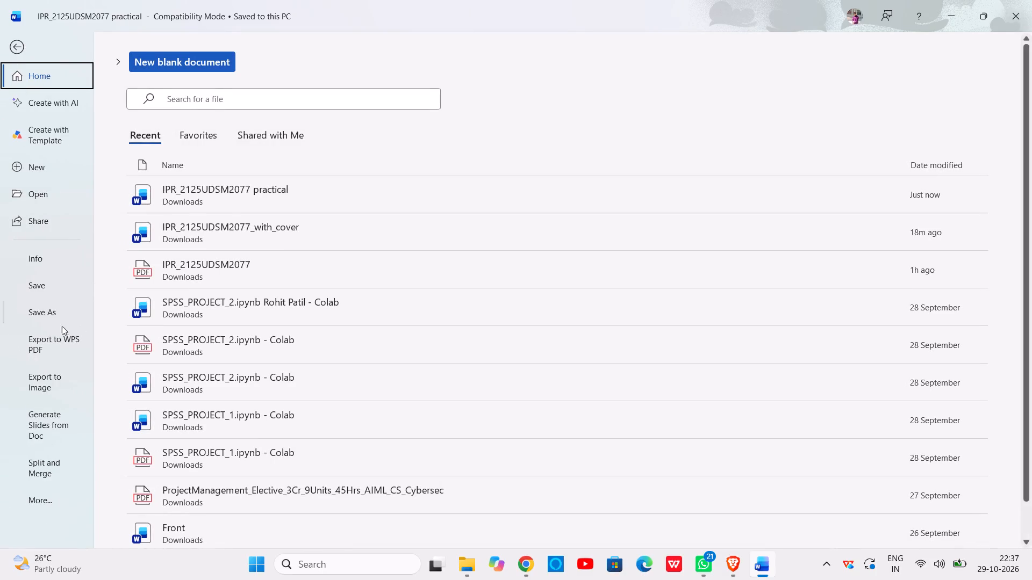
left_click(54, 306)
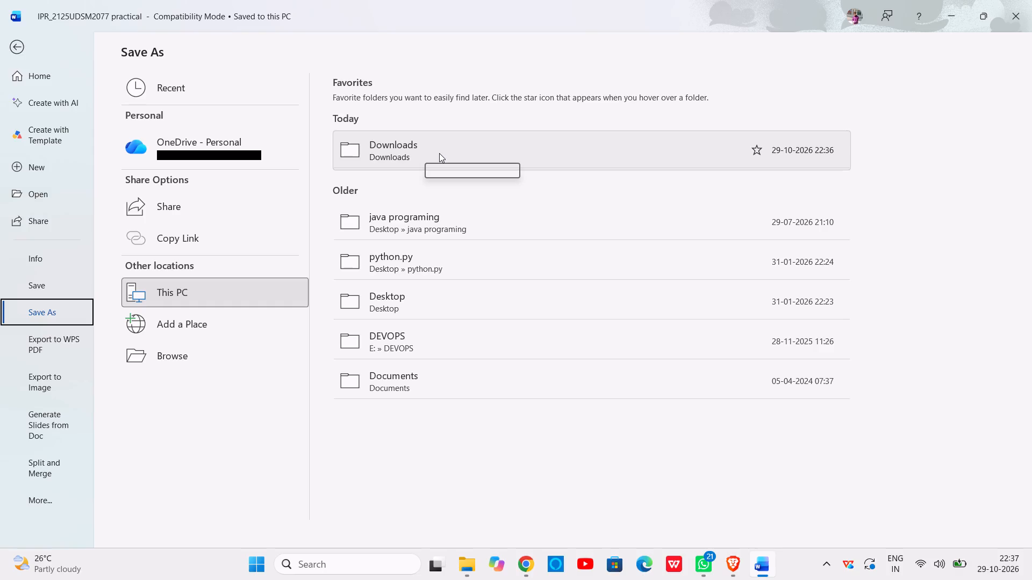
left_click(439, 153)
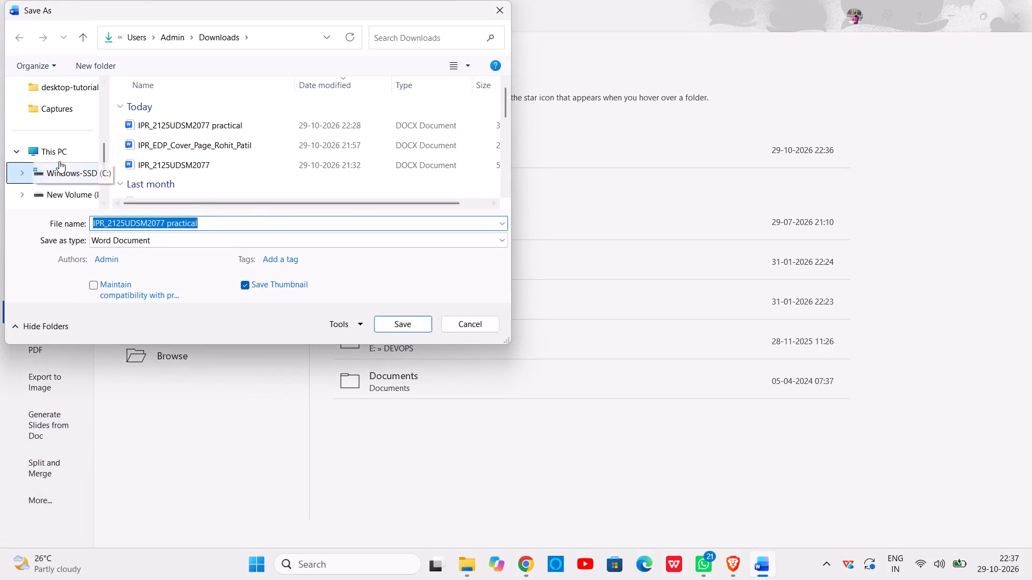
scroll(77, 143, "up", 4)
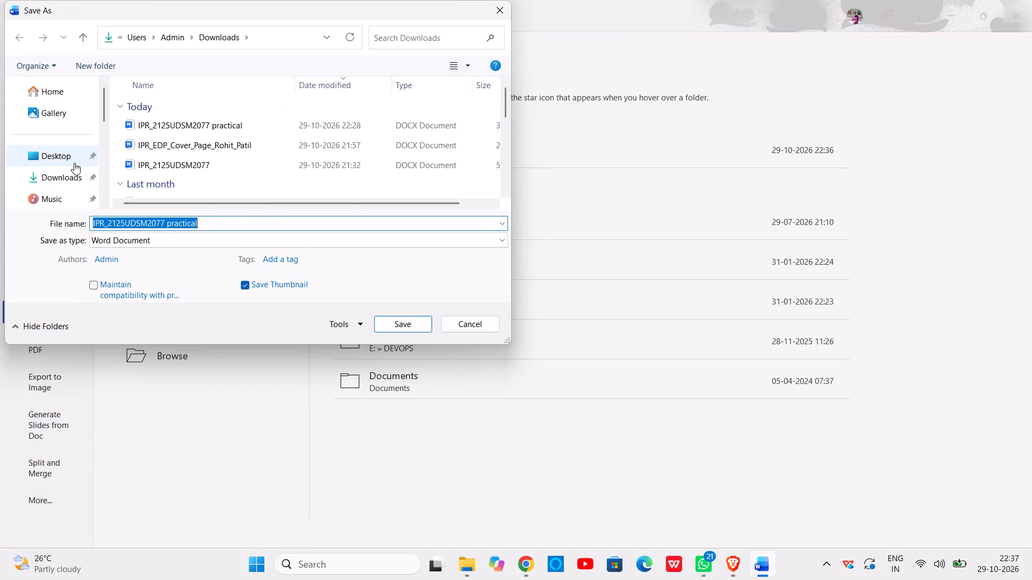
left_click(70, 175)
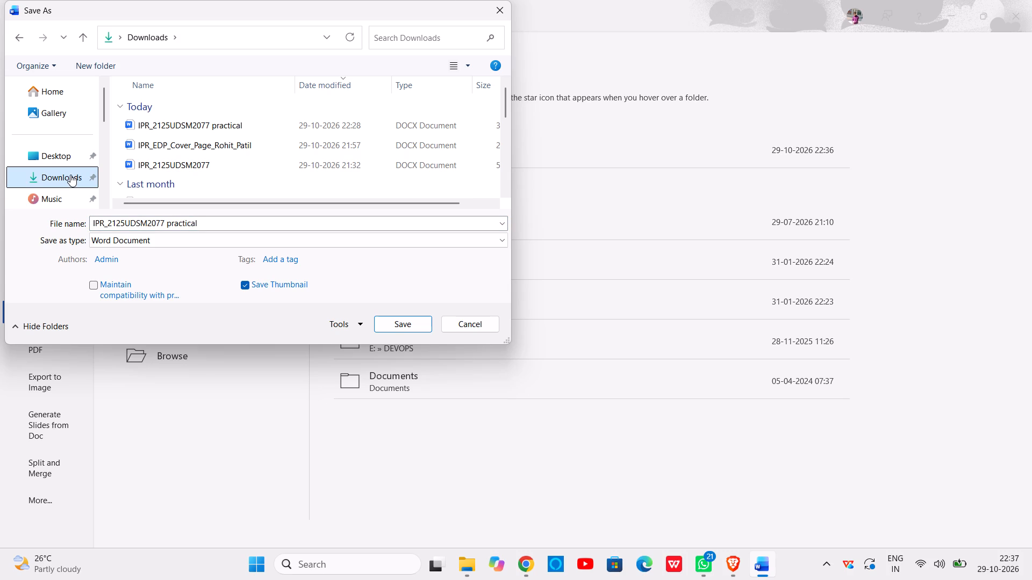
left_click(188, 235)
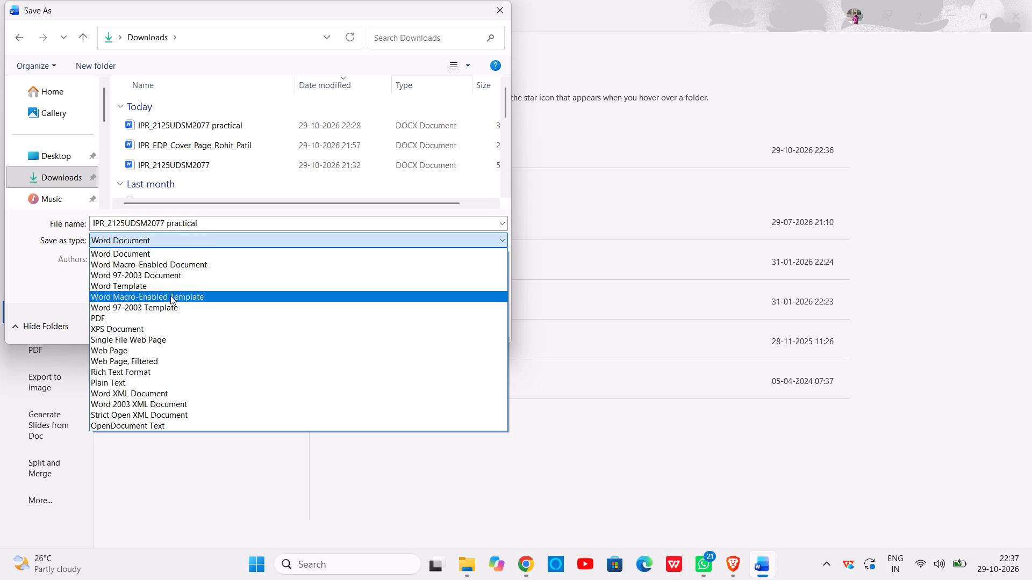
left_click(157, 322)
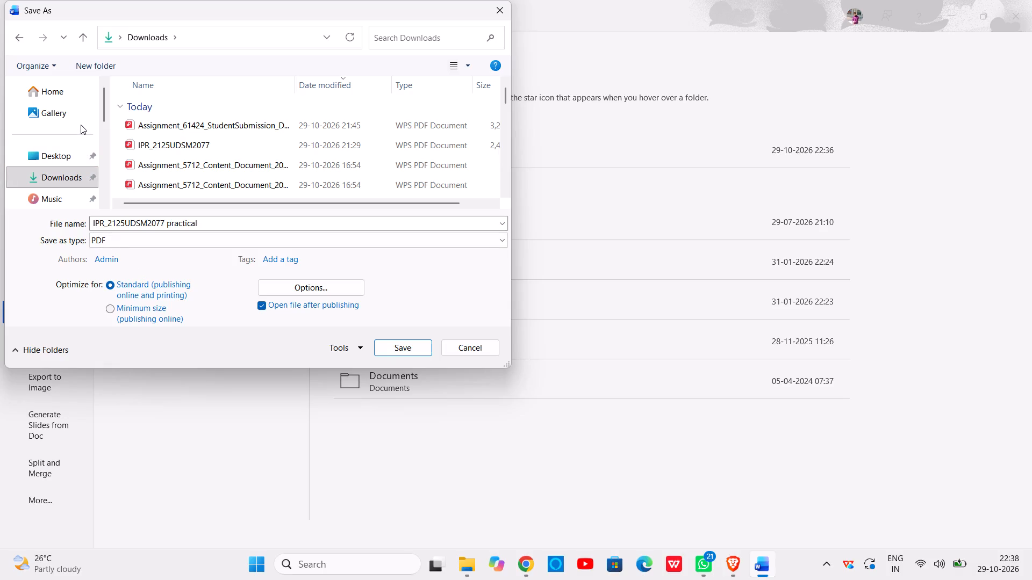
left_click(69, 151)
left_click(405, 350)
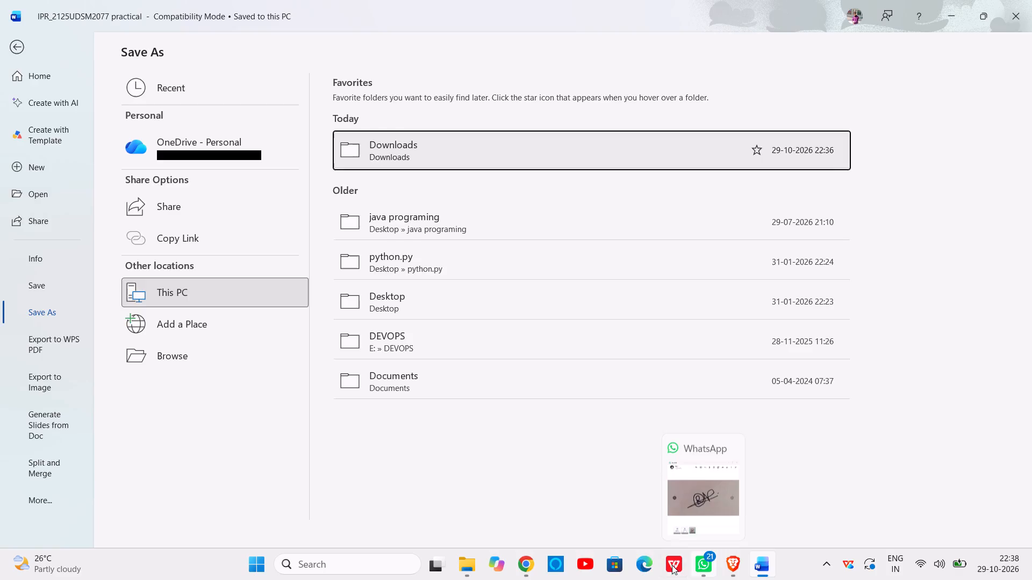
Switch to the submission's file chooser in Chrome and find the "practical" PDF on the Desktop.
left_click(520, 565)
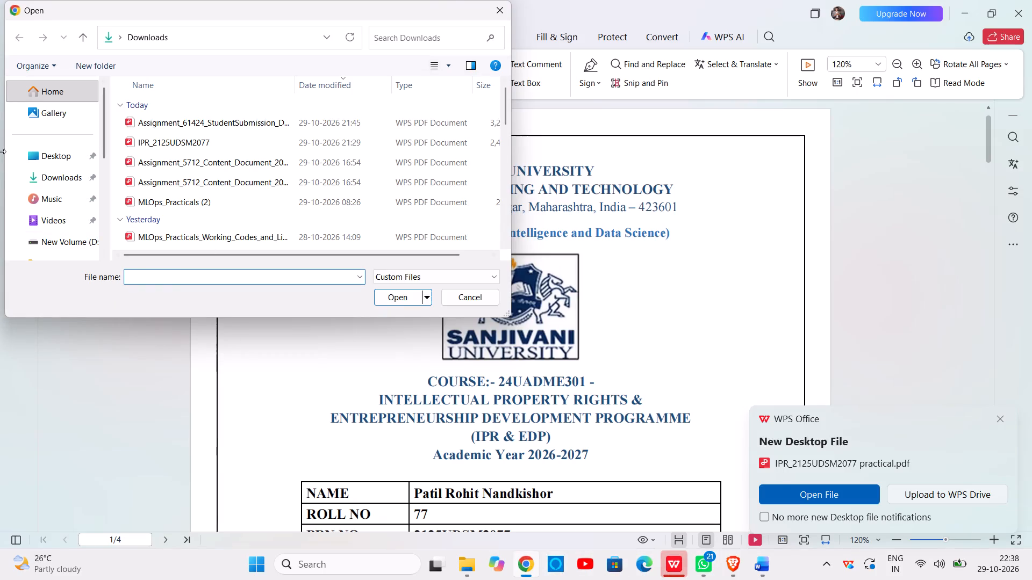
left_click(59, 154)
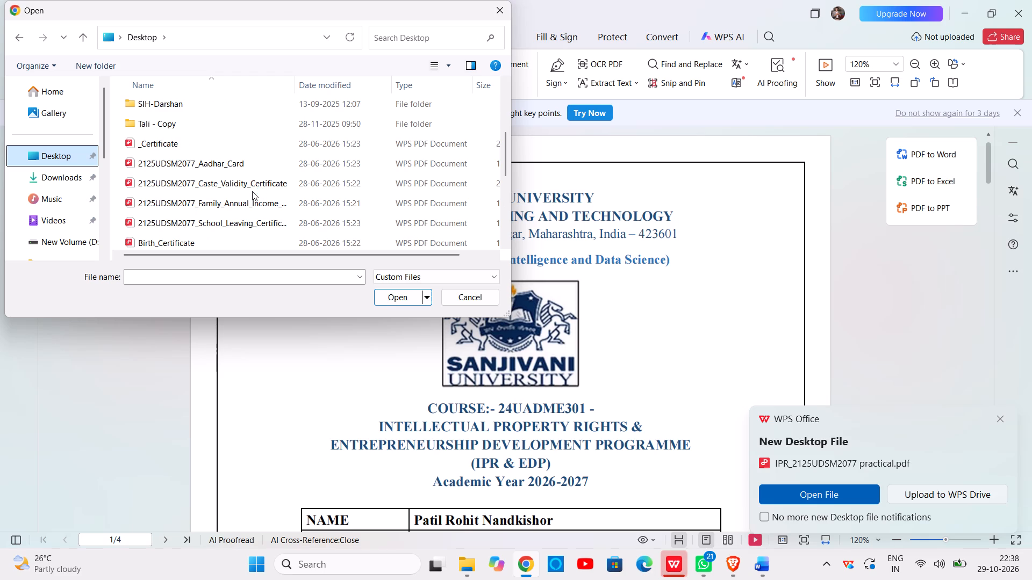
scroll(252, 190, "down", 1)
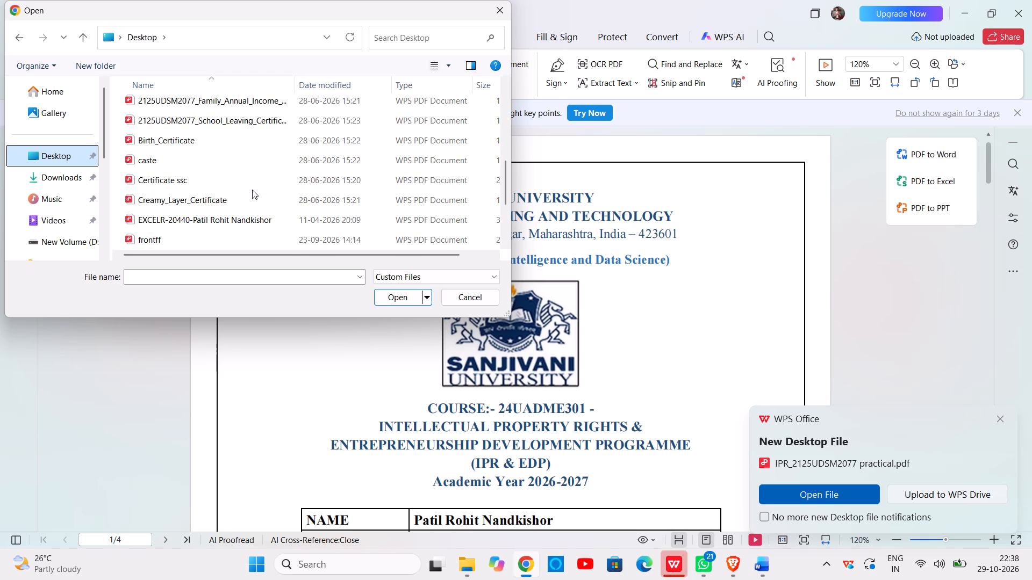
scroll(252, 190, "down", 2)
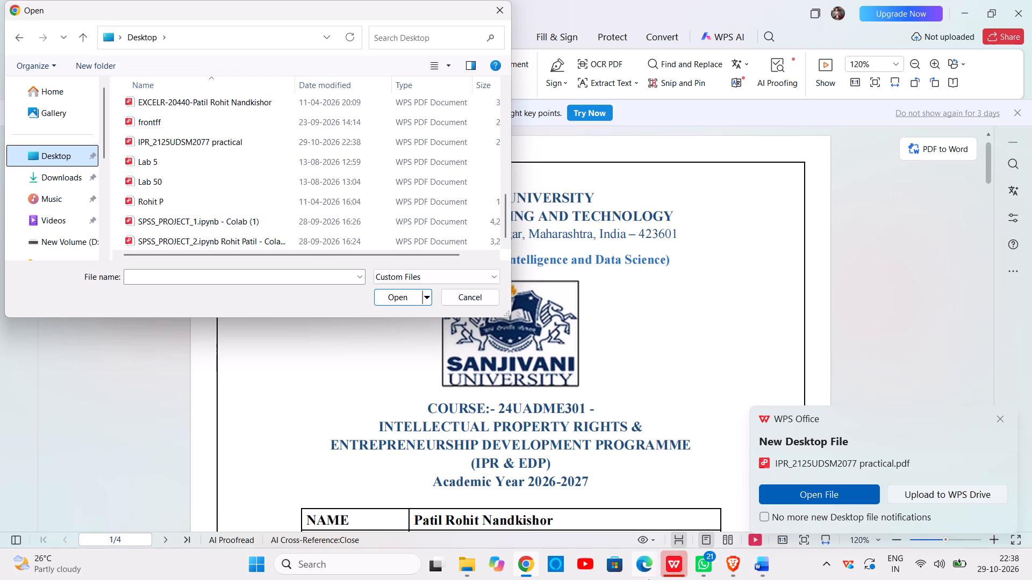
Switch to File Explorer and look through the Desktop folder for the exported "practical" PDF.
left_click(476, 568)
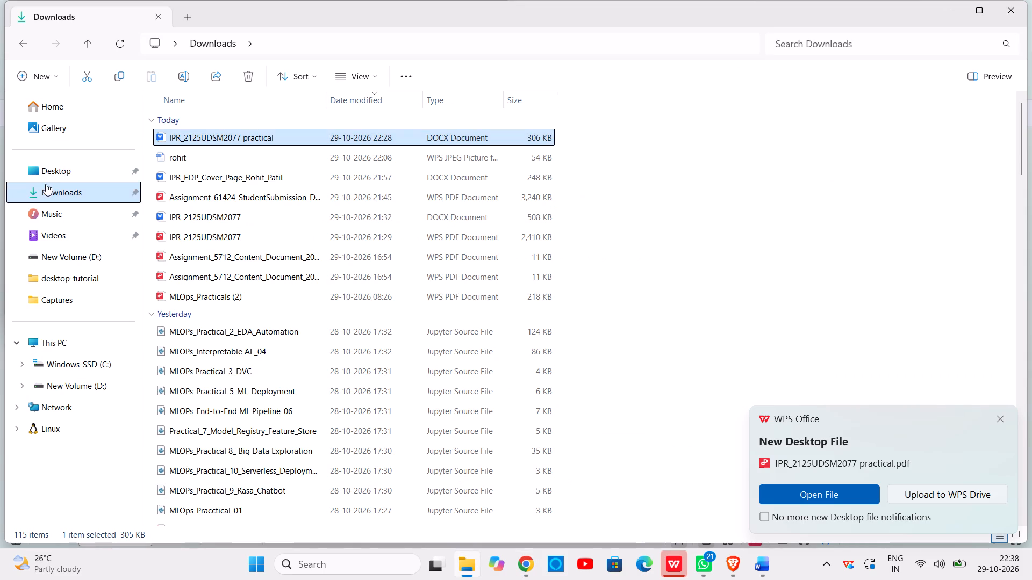
left_click(60, 167)
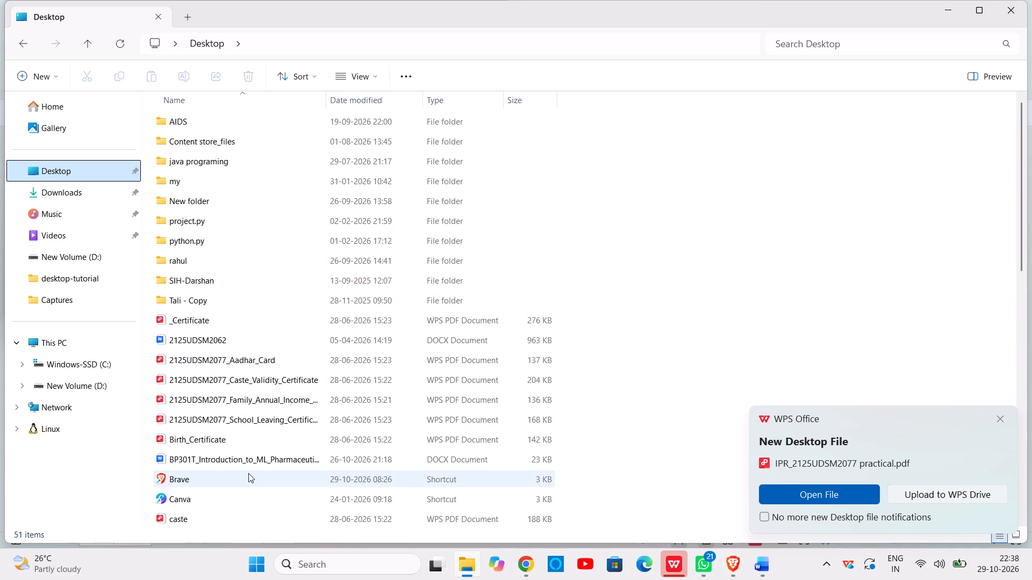
scroll(248, 473, "down", 2)
scroll(251, 419, "down", 1)
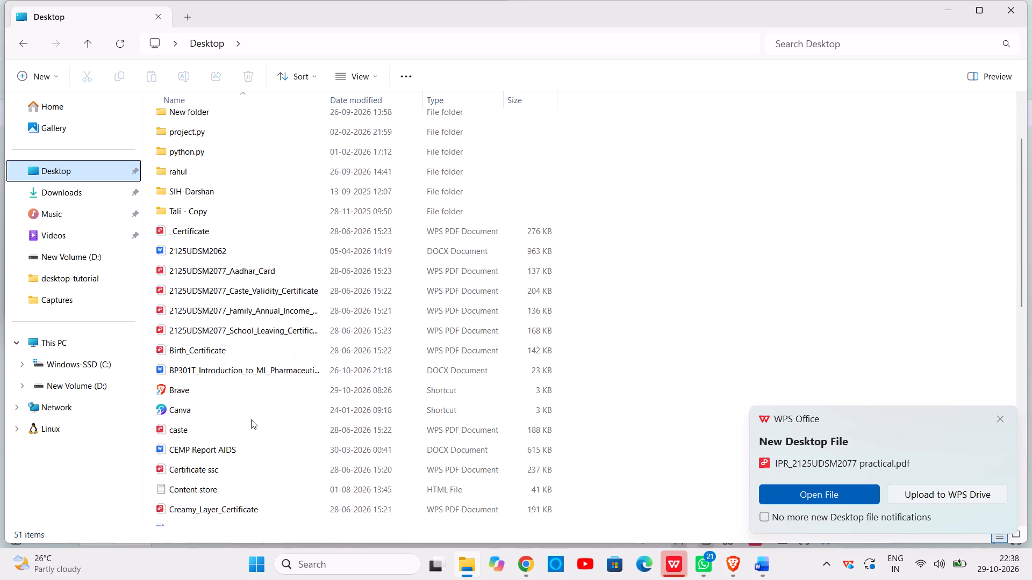
scroll(251, 419, "down", 3)
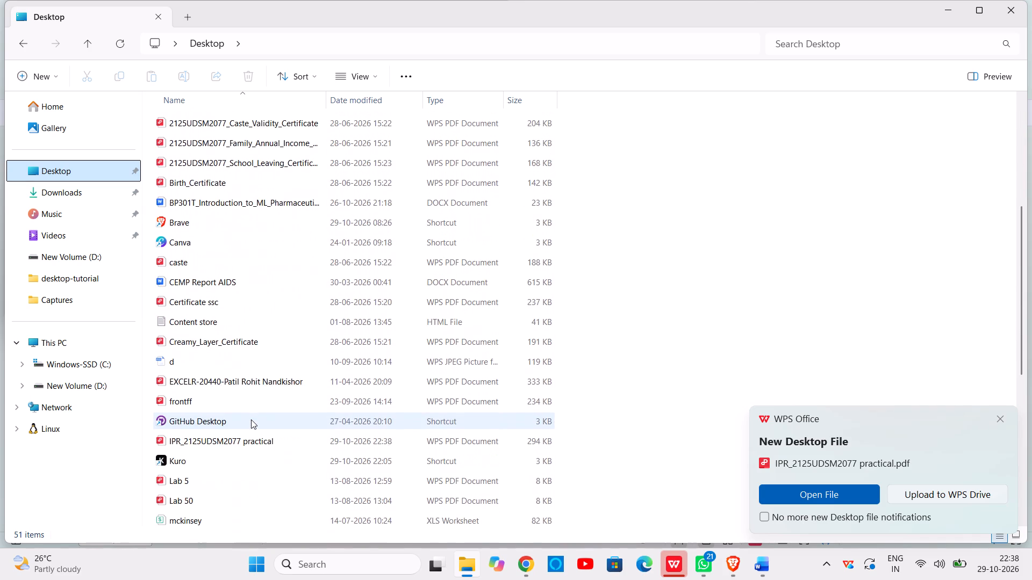
scroll(251, 419, "down", 3)
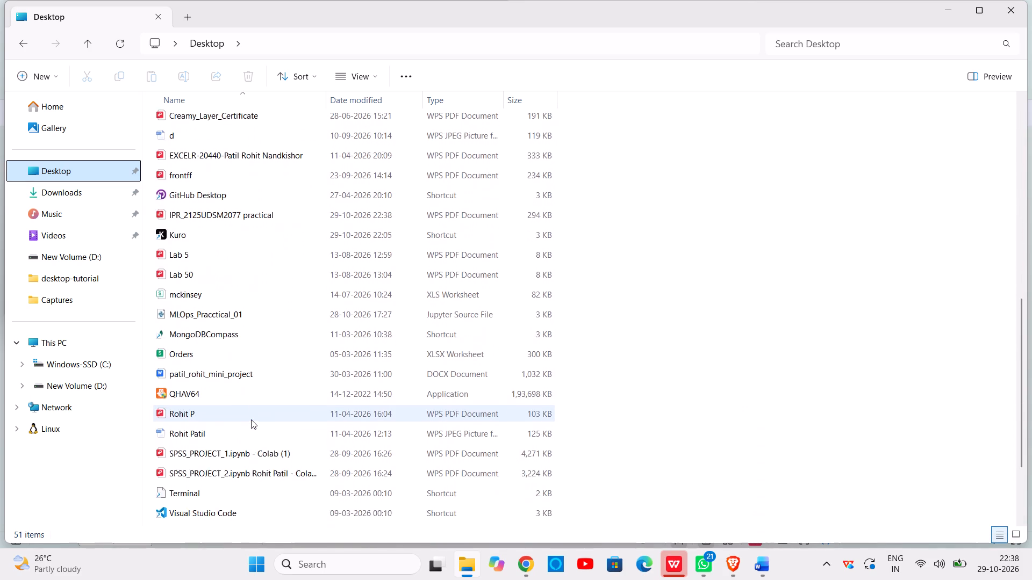
scroll(251, 419, "down", 3)
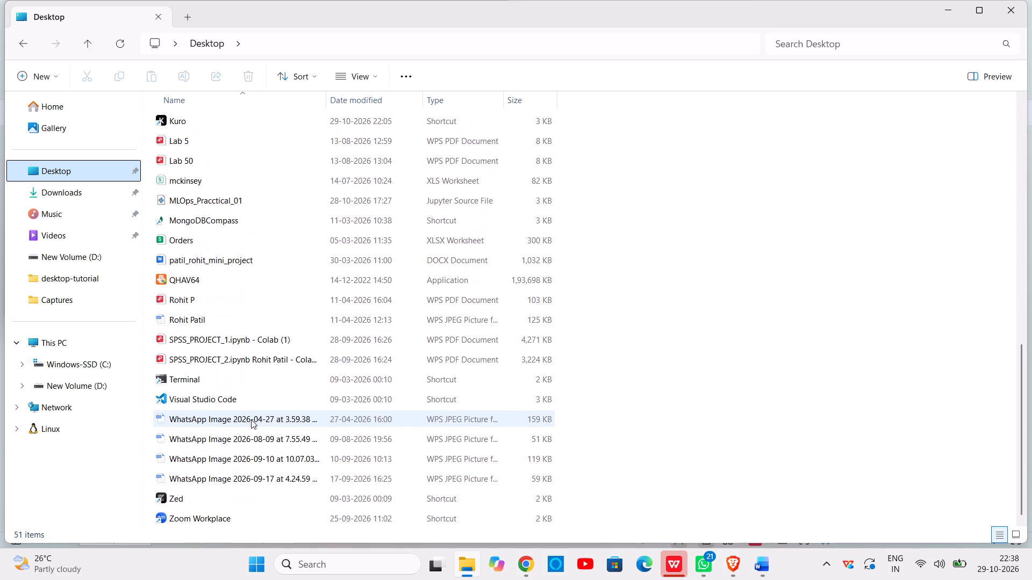
scroll(251, 419, "down", 2)
scroll(251, 419, "up", 1)
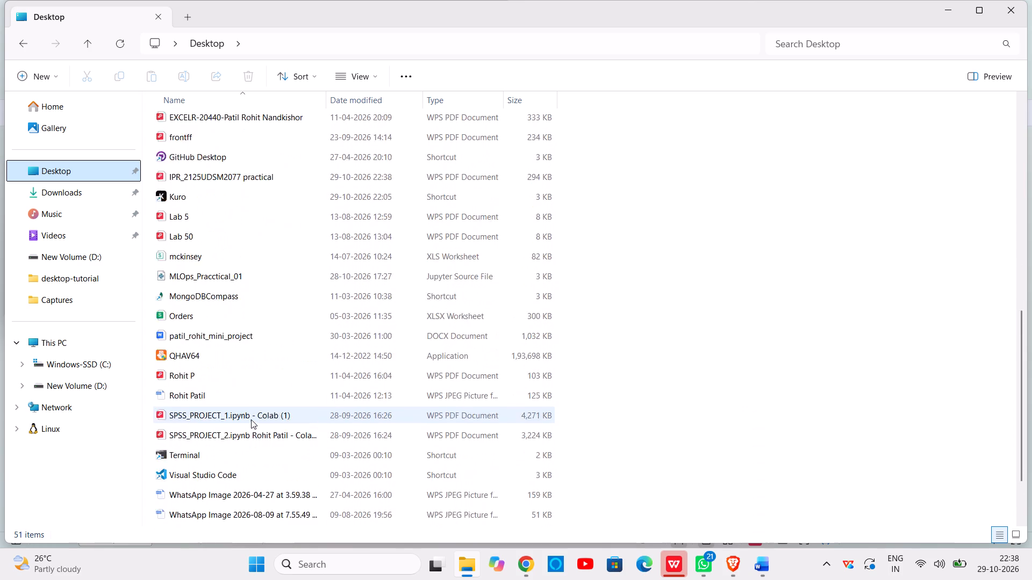
scroll(251, 419, "up", 3)
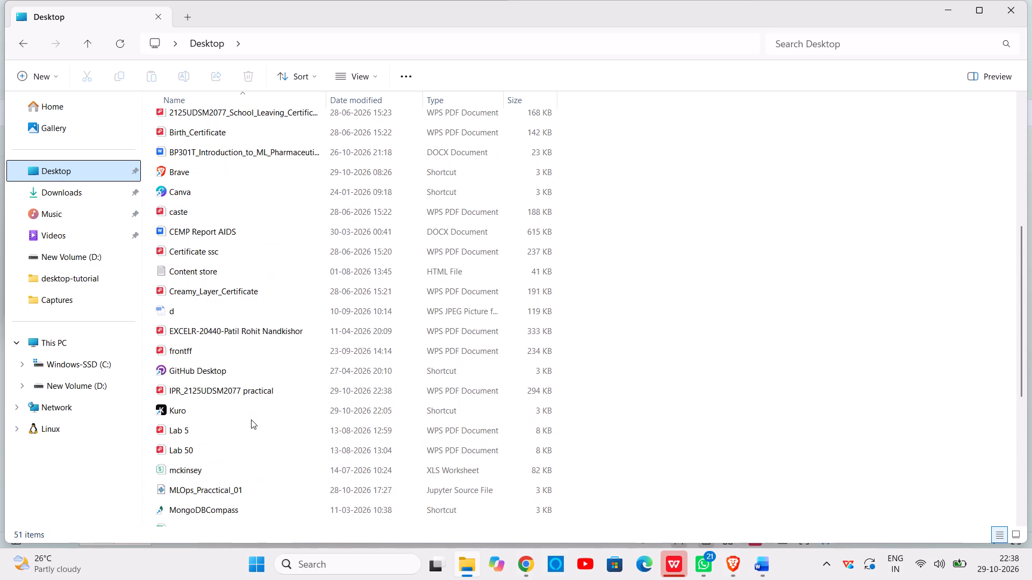
scroll(251, 419, "right", 1)
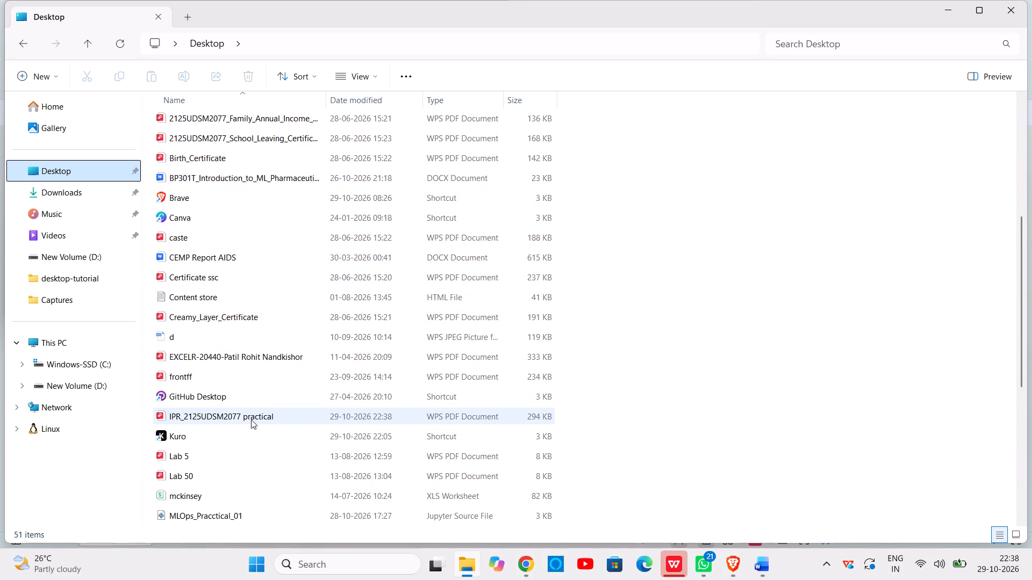
scroll(251, 419, "right", 1)
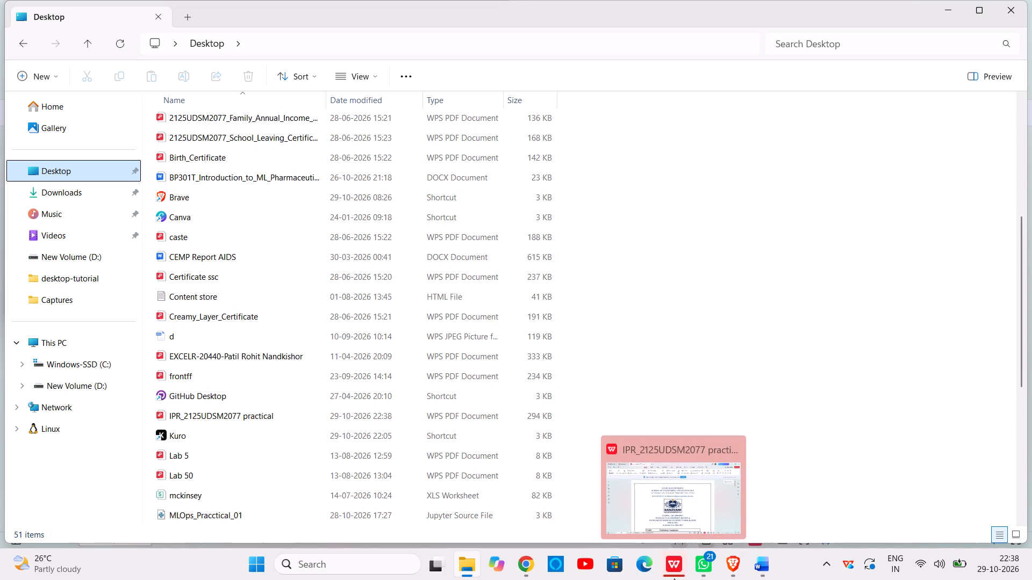
Return to Chrome's file chooser and attach the "practical" PDF from the Desktop to the Activity 1 submission.
left_click(529, 563)
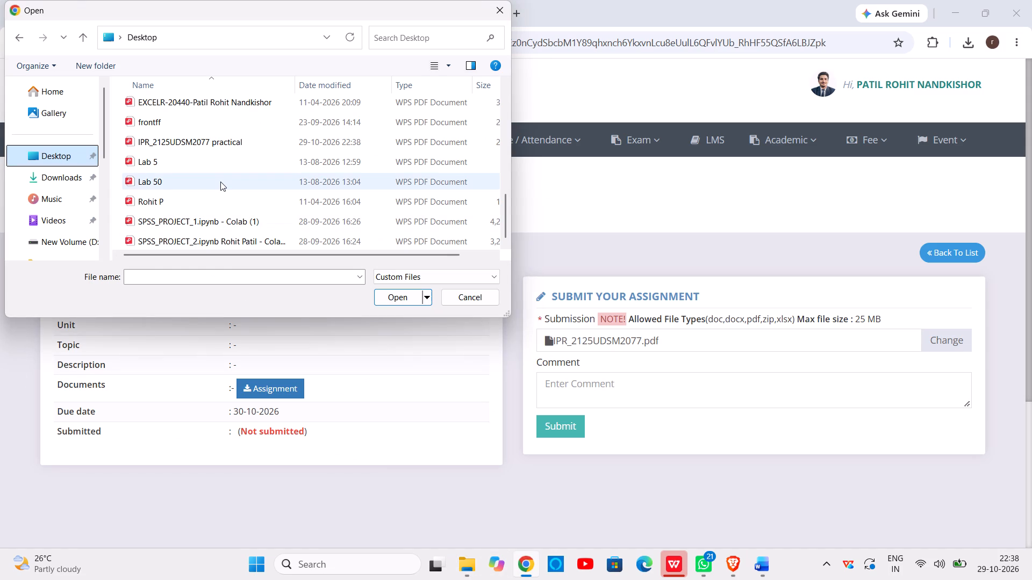
scroll(220, 182, "down", 3)
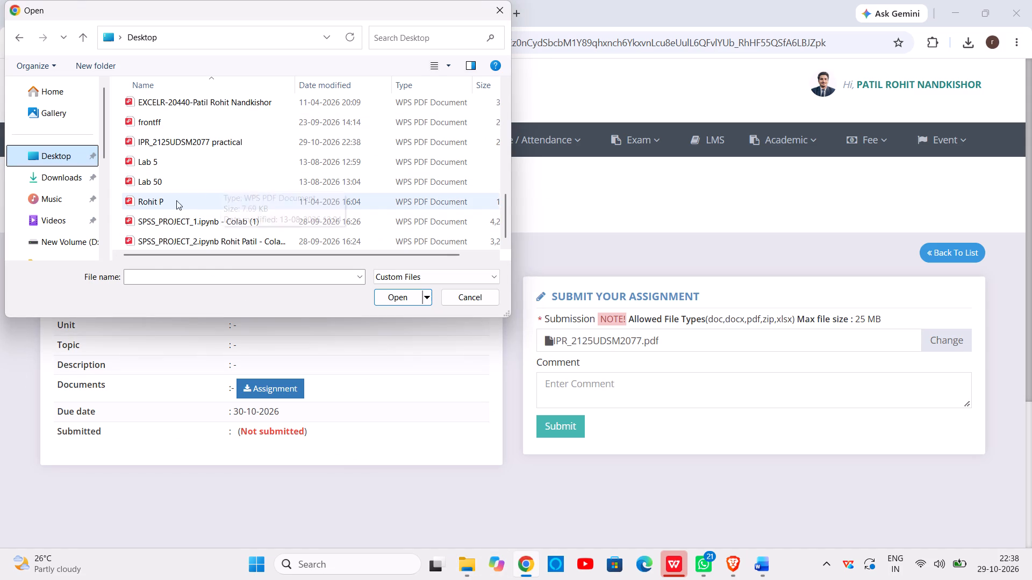
scroll(202, 182, "down", 2)
scroll(275, 209, "down", 1)
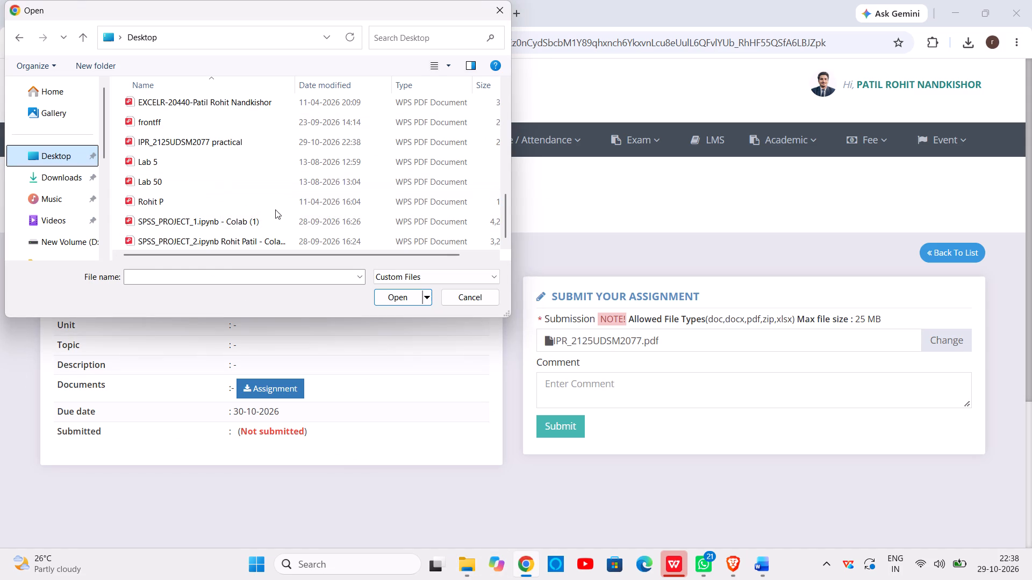
left_click(267, 145)
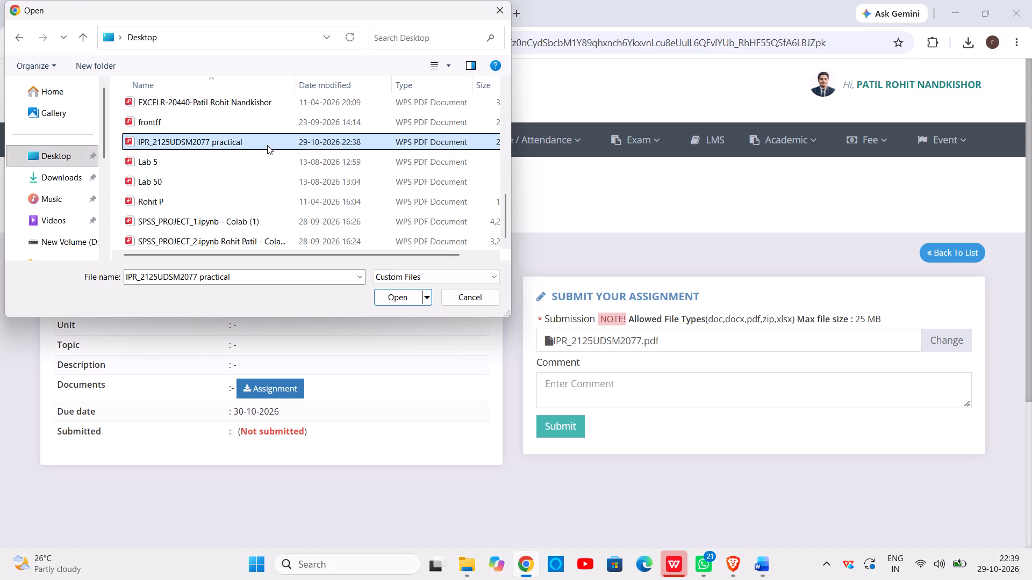
left_click(401, 293)
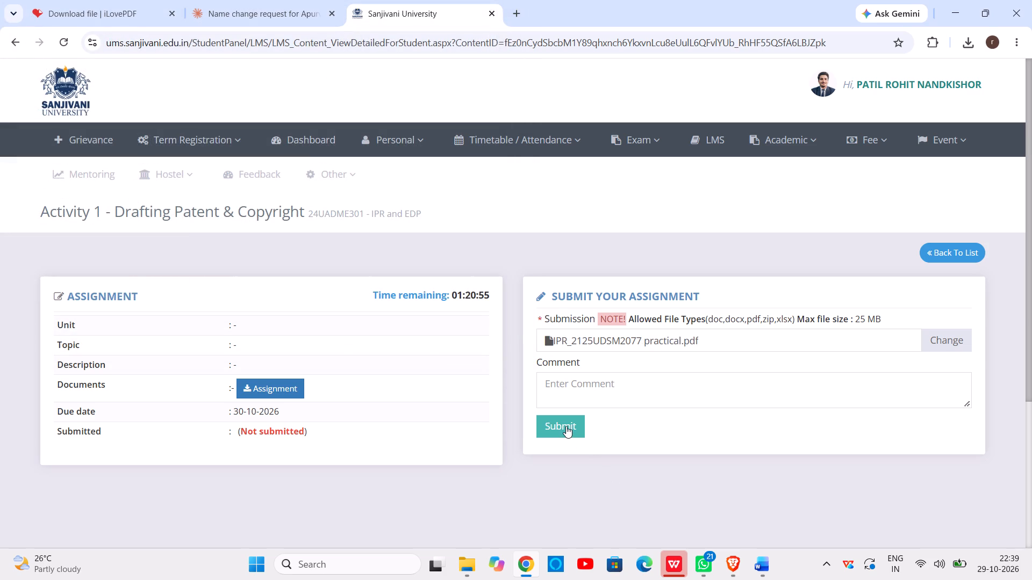
Submit the Activity 1 - Drafting Patent & Copyright assignment with the attached PDF.
left_click(566, 426)
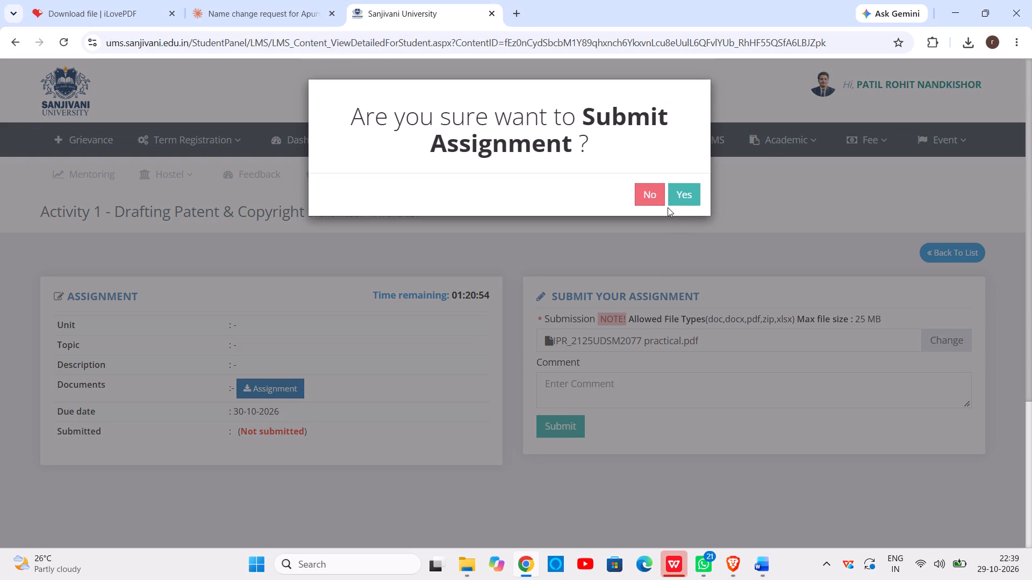
left_click(681, 199)
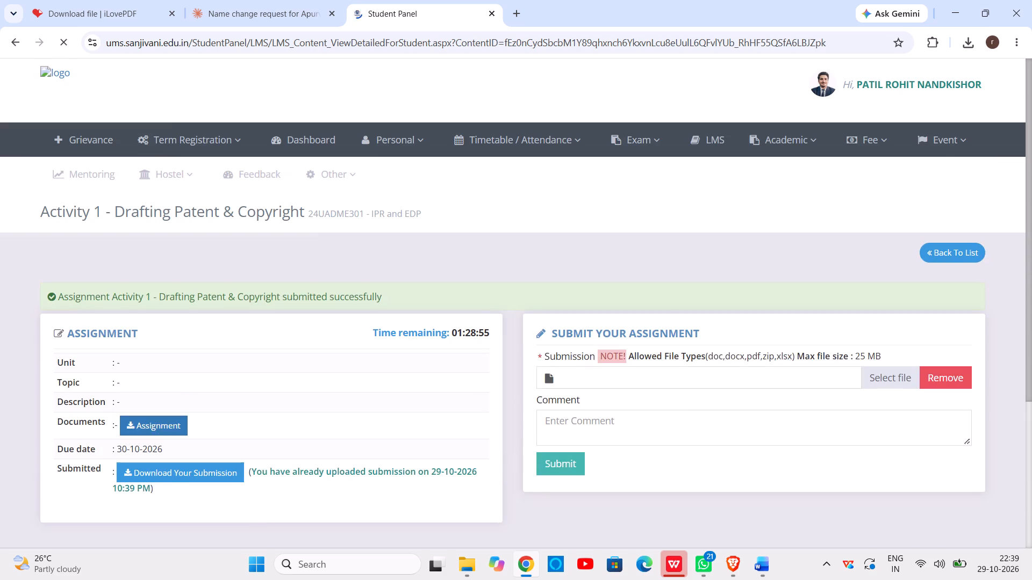
Download the submitted file from the portal and show it in its Downloads folder.
left_click(211, 469)
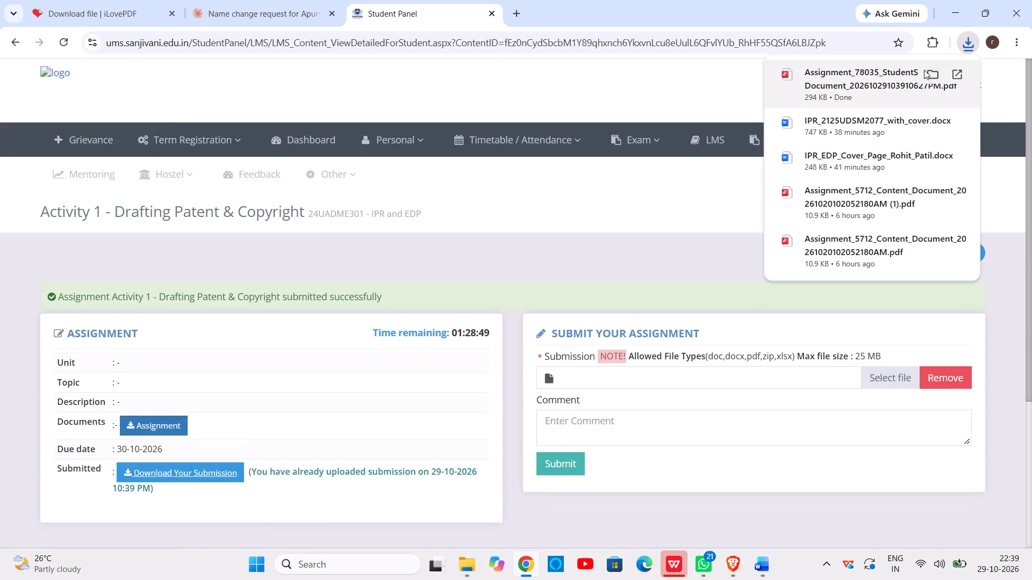
left_click(926, 70)
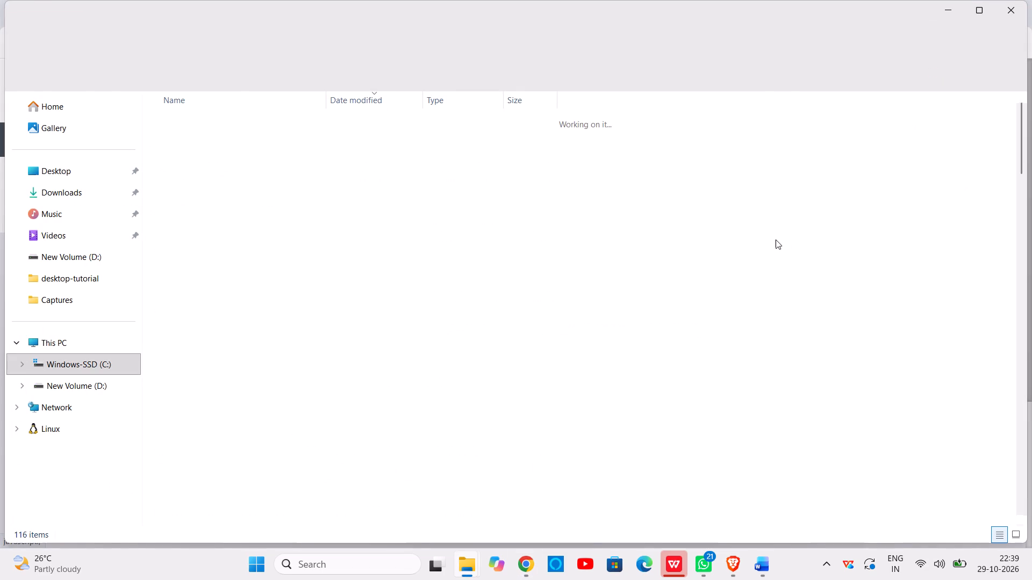
Open the downloaded submission PDF in WPS Office to check it, and close its document.
double_click(465, 137)
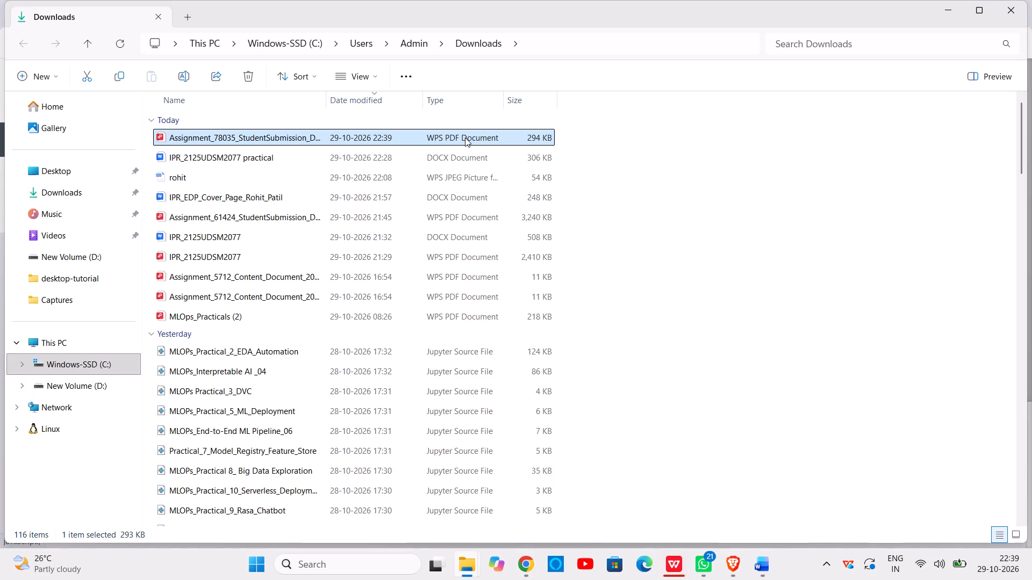
double_click(394, 133)
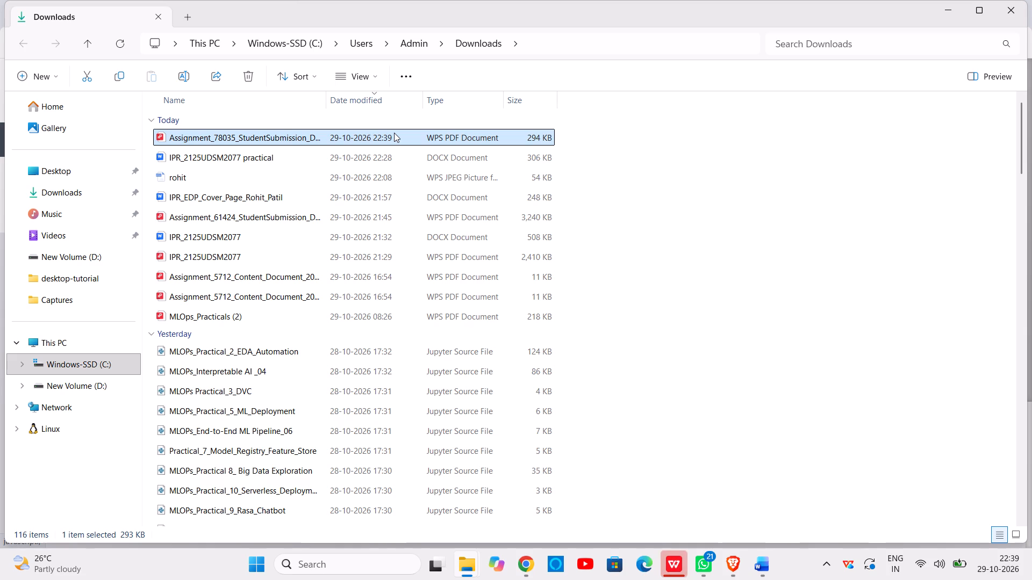
double_click(314, 136)
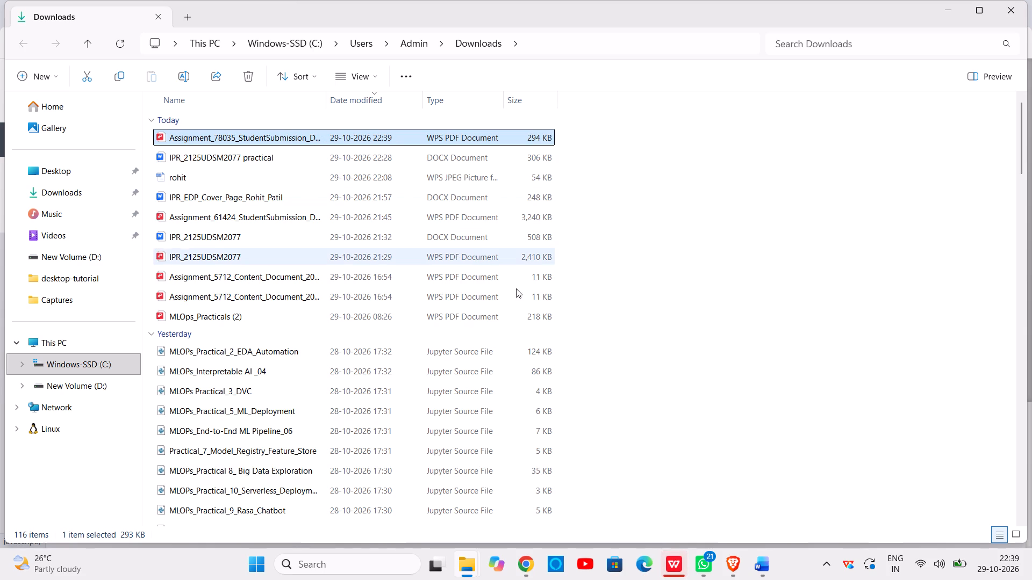
left_click(677, 562)
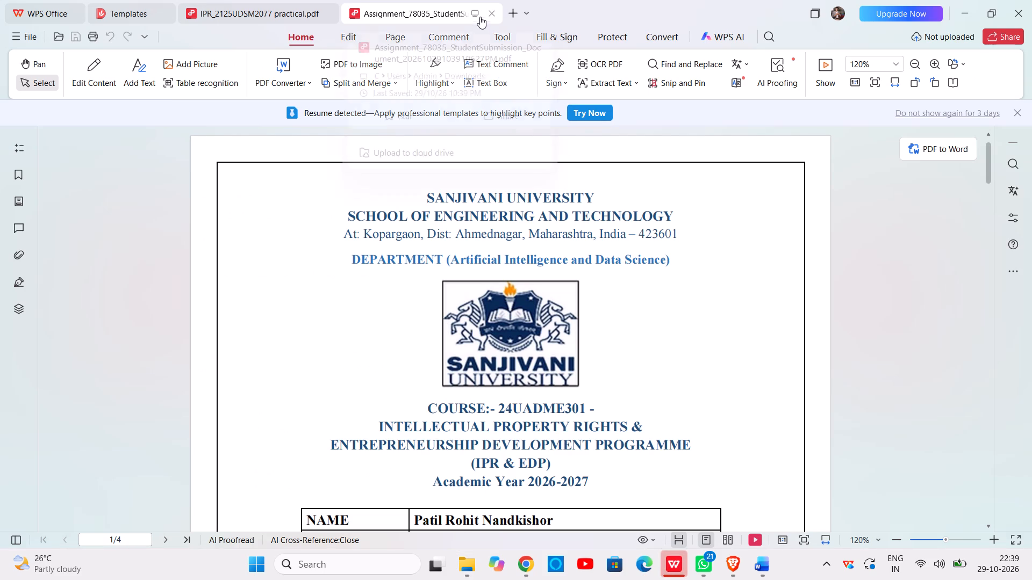
left_click(496, 15)
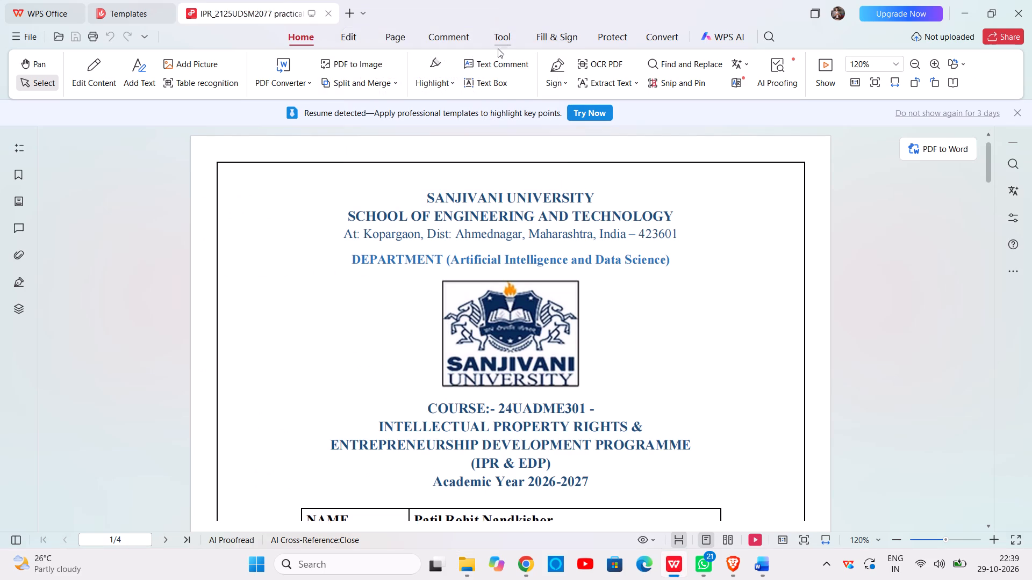
Switch to Chrome, open the downloaded submission PDF there, review it from cover page to signature, and close the browser window.
left_click(525, 564)
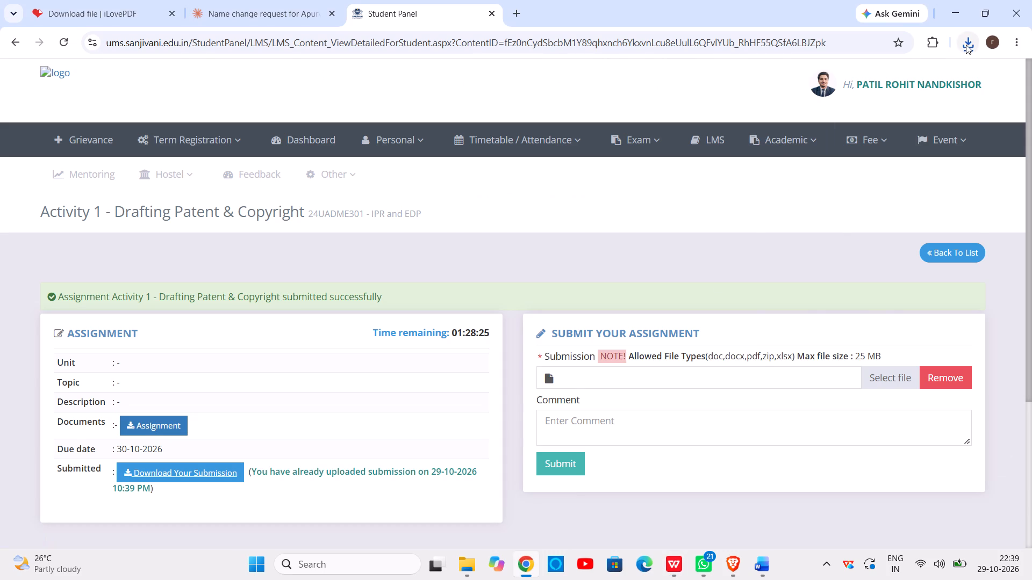
left_click(966, 45)
left_click(885, 100)
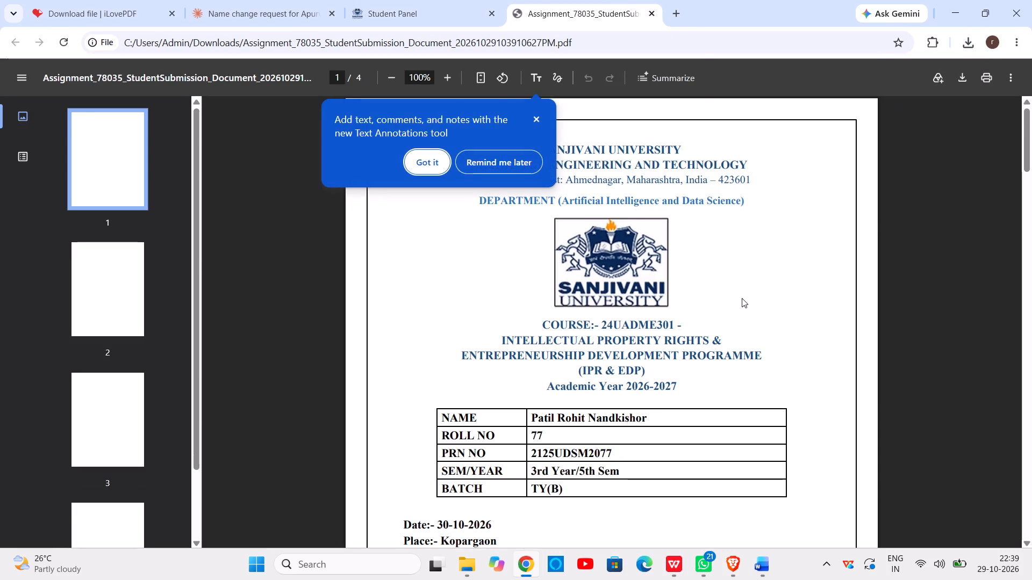
scroll(742, 298, "down", 6)
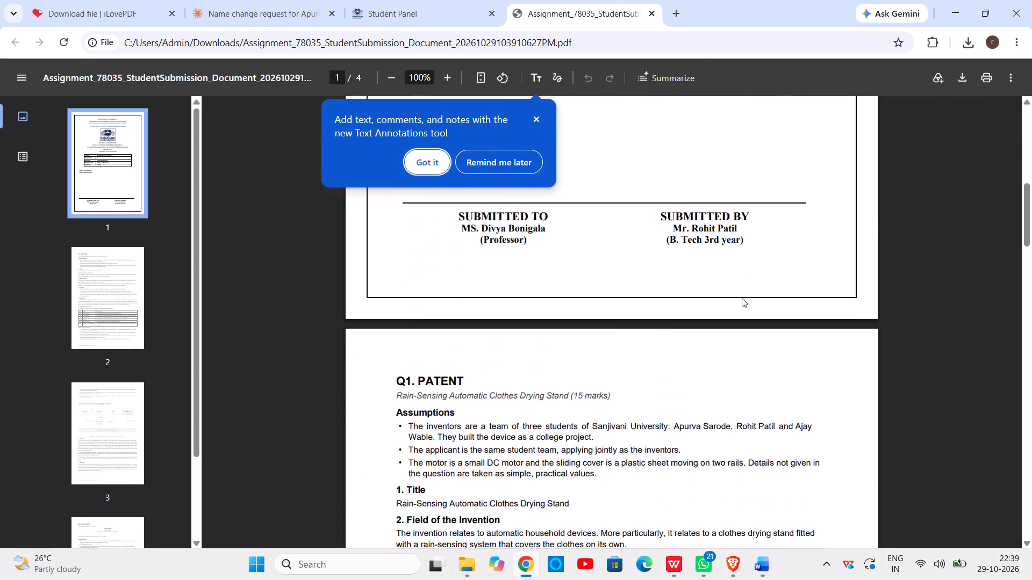
scroll(742, 298, "down", 7)
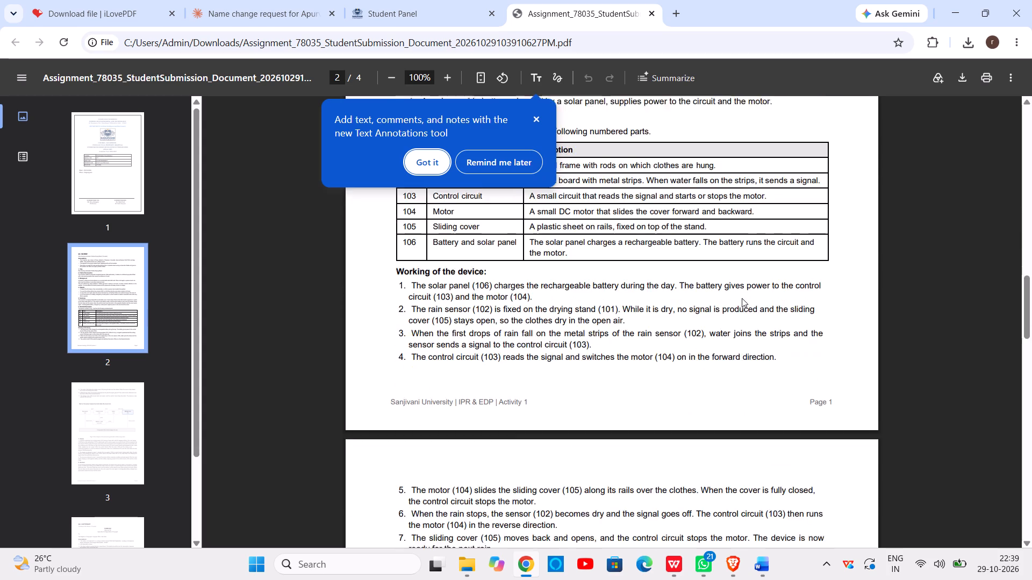
scroll(742, 298, "down", 7)
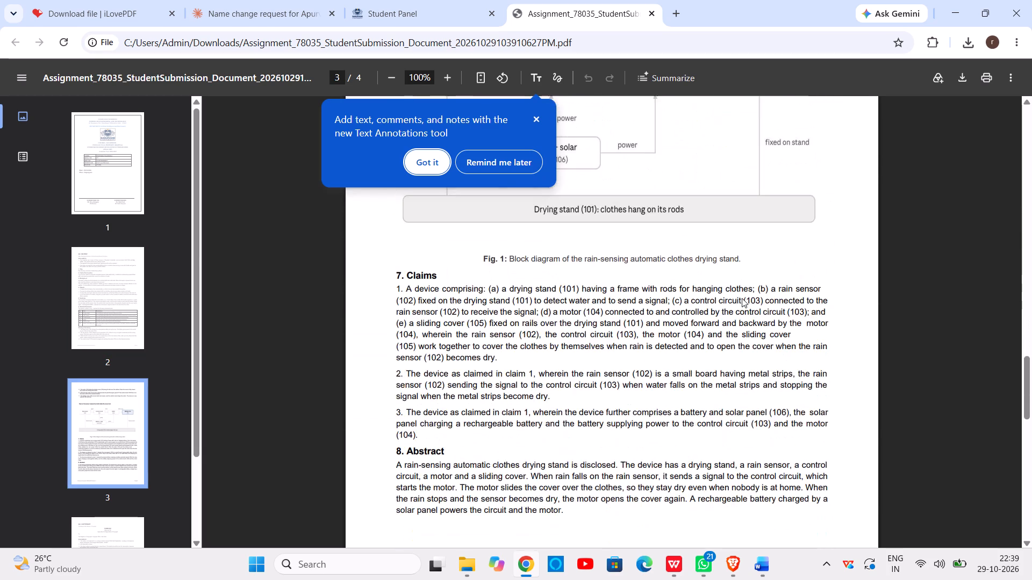
scroll(742, 298, "down", 6)
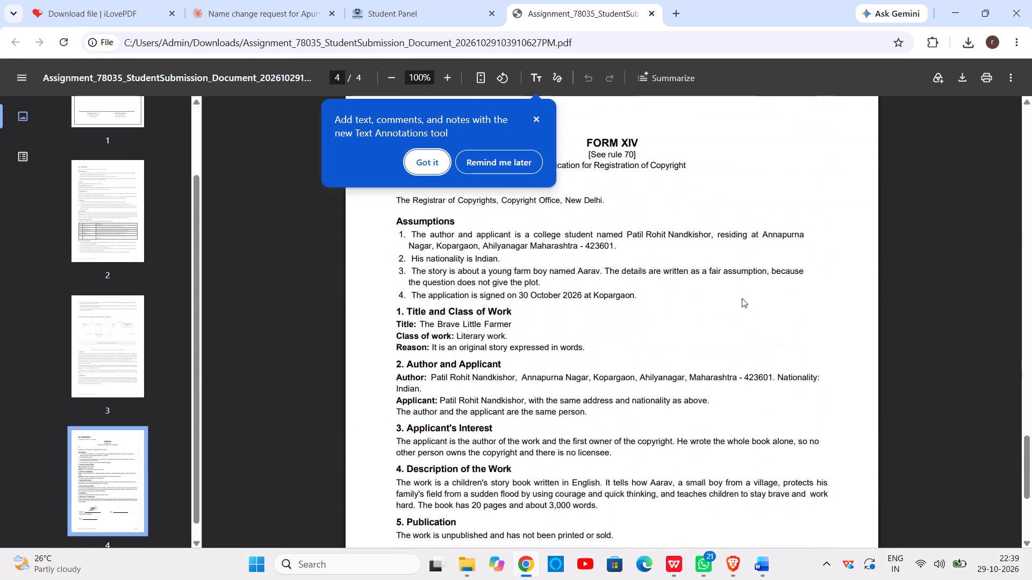
scroll(742, 298, "down", 5)
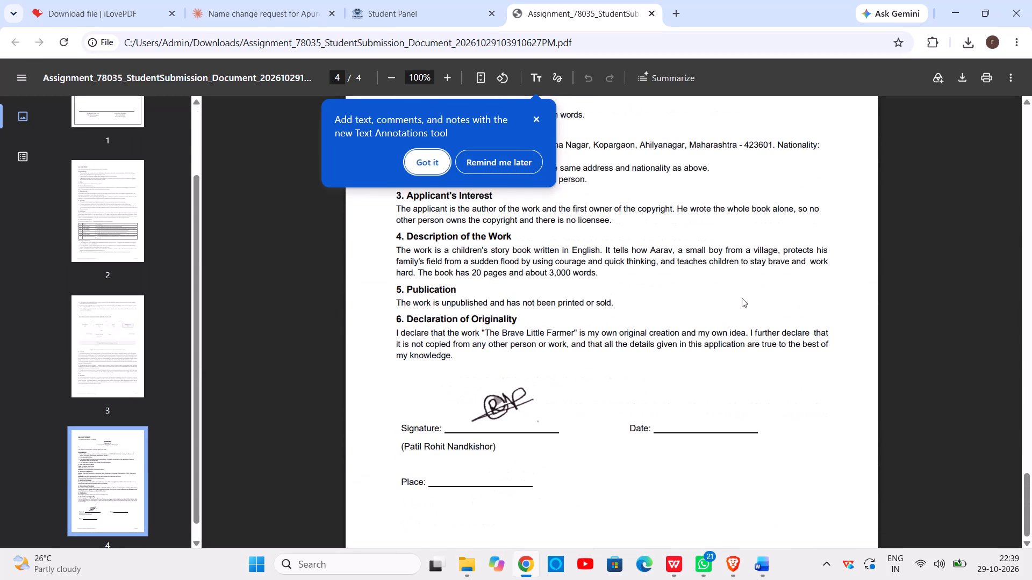
scroll(742, 298, "up", 15)
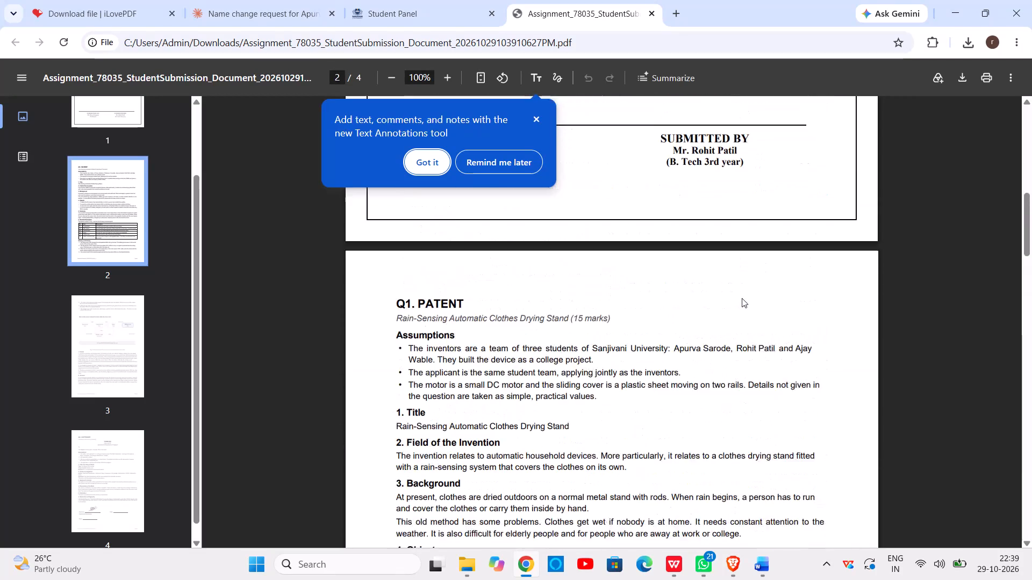
scroll(742, 298, "up", 2)
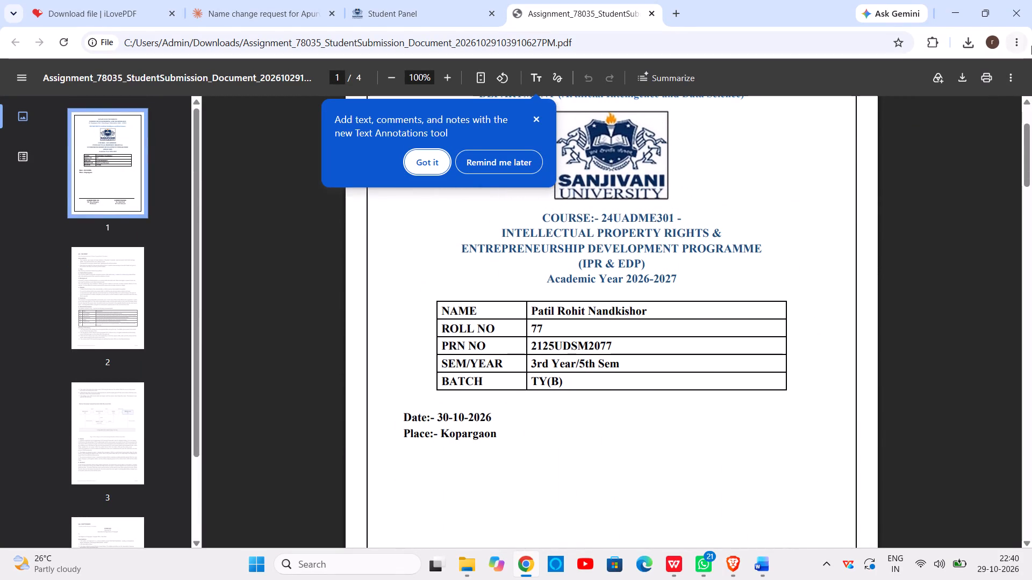
left_click(1022, 5)
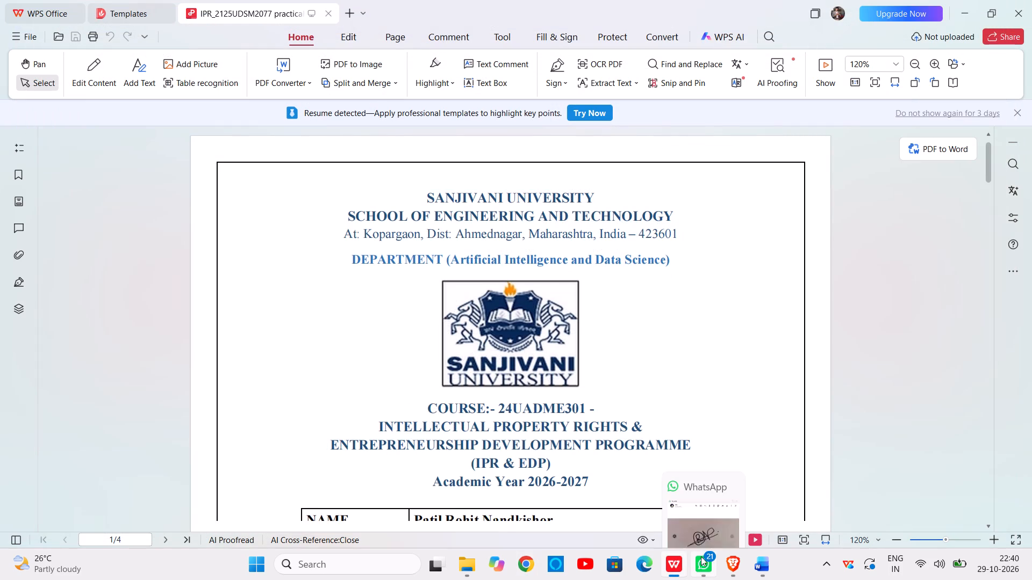
Reopen Chrome and open a new tab.
left_click(535, 565)
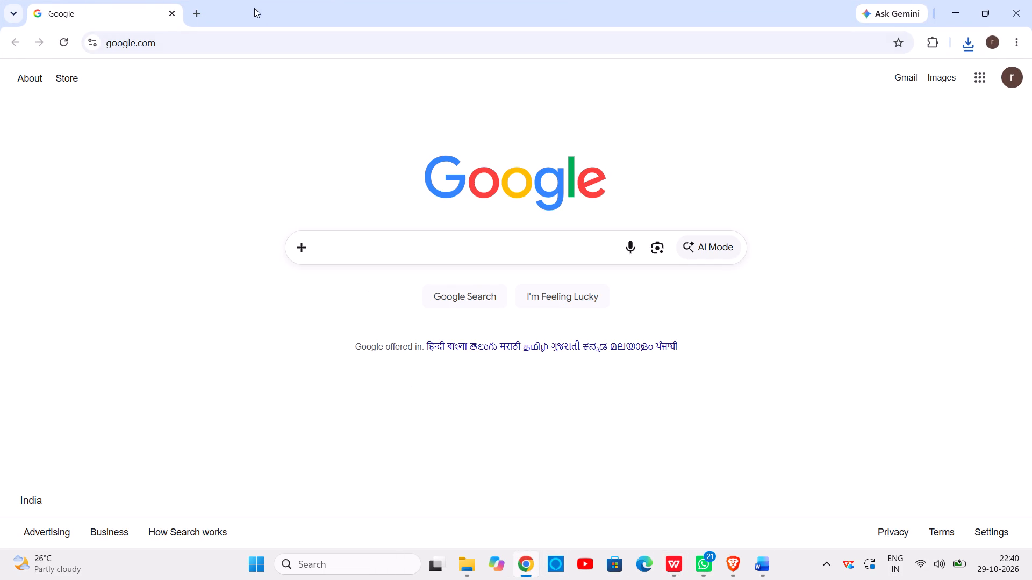
left_click(198, 11)
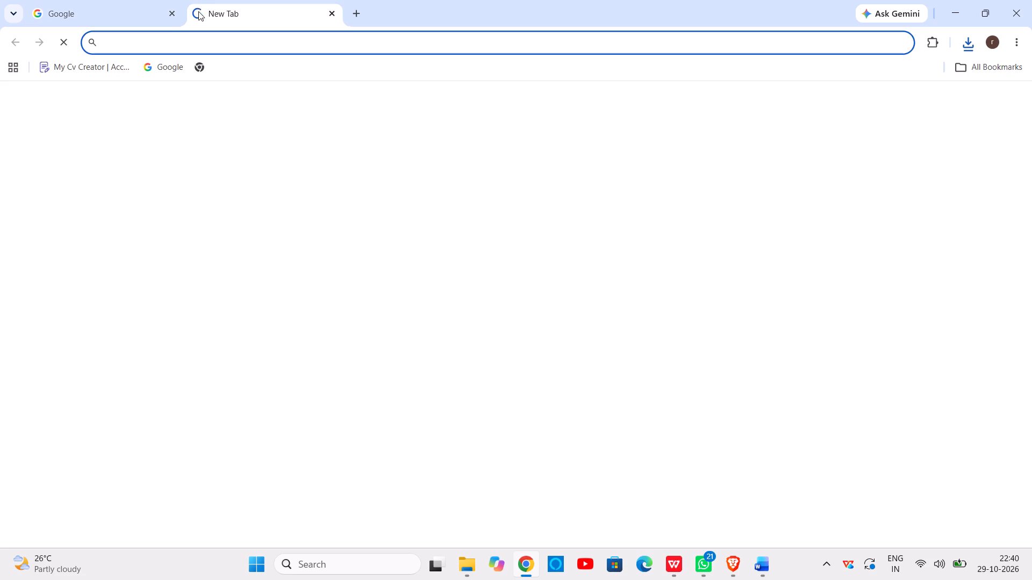
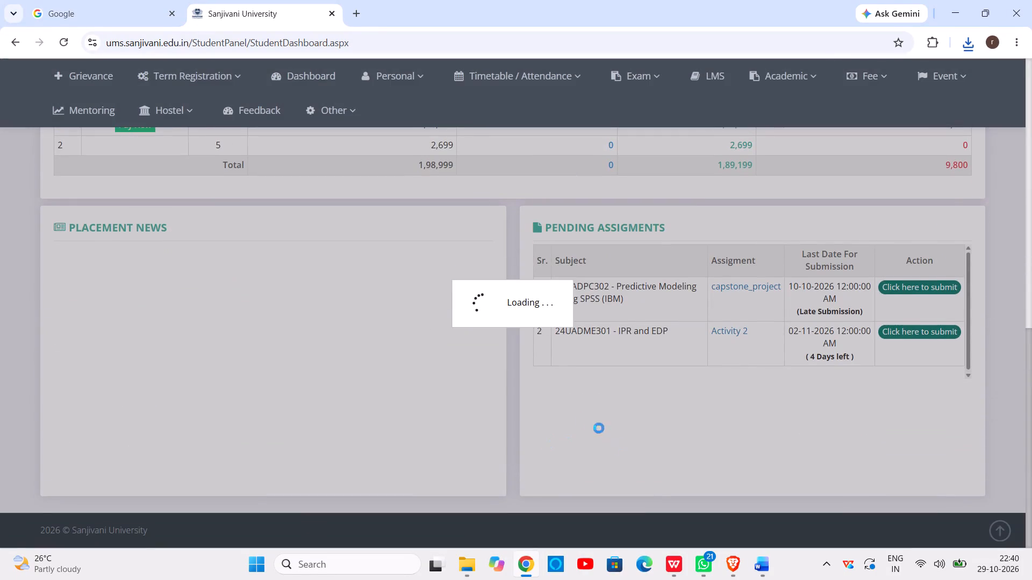
Close the open Chrome, WPS Office, Downloads folder and Word windows to clear the desktop.
left_click(1009, 2)
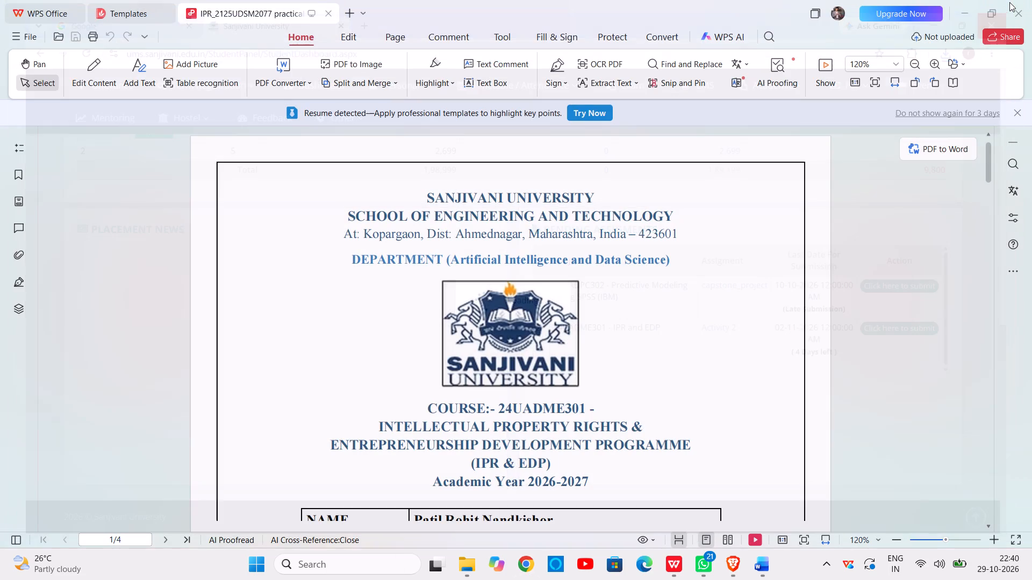
left_click(1015, 12)
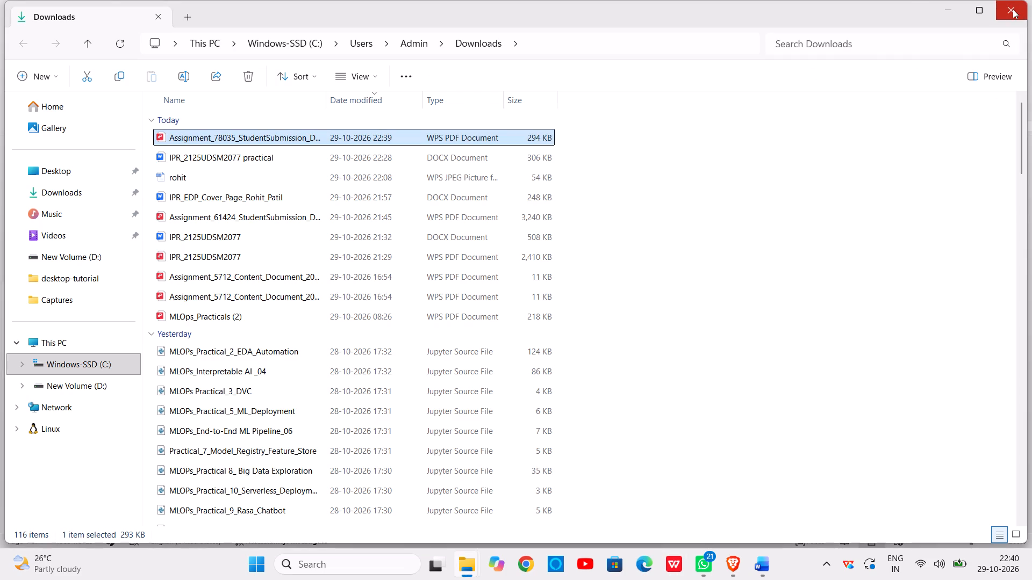
left_click(1013, 9)
left_click(1013, 9)
left_click(1013, 9)
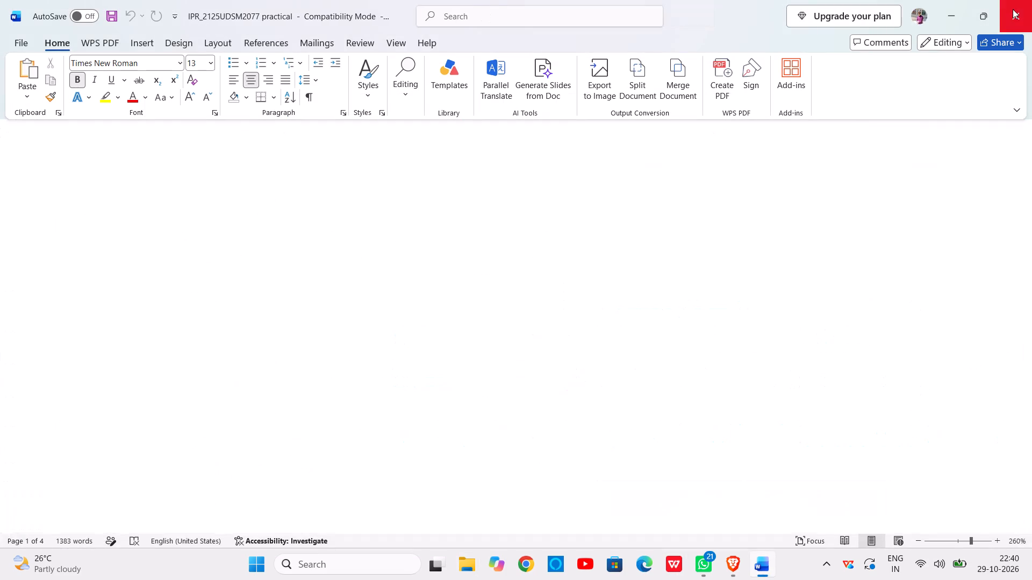
left_click(1013, 9)
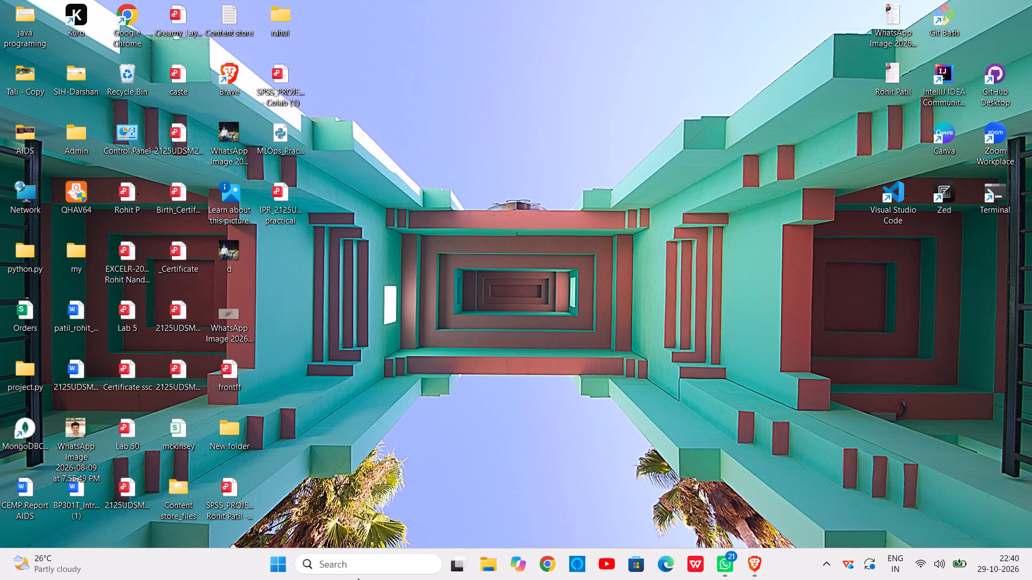
Open the Windows power options for ending the computer session.
left_click(284, 574)
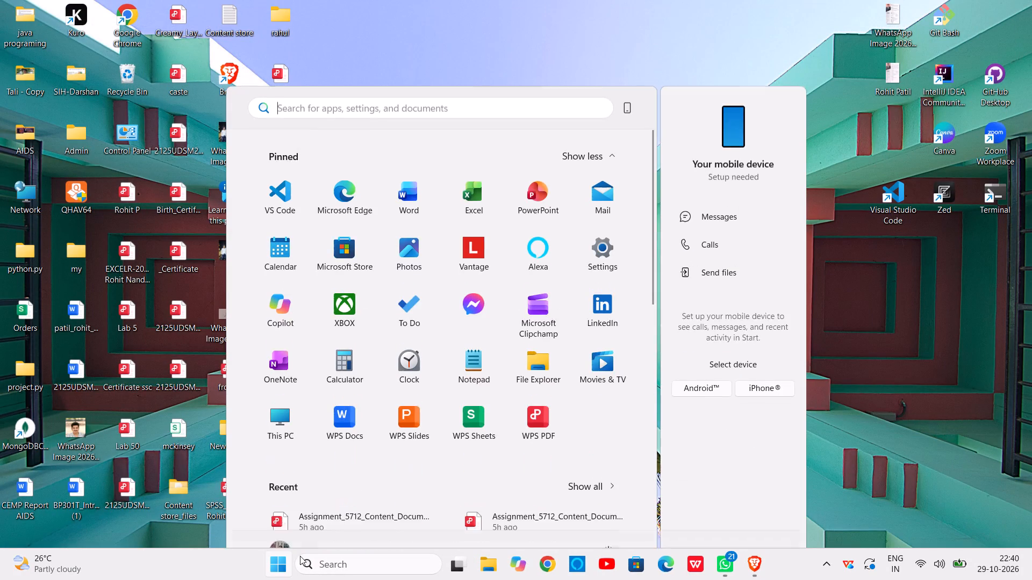
left_click(612, 516)
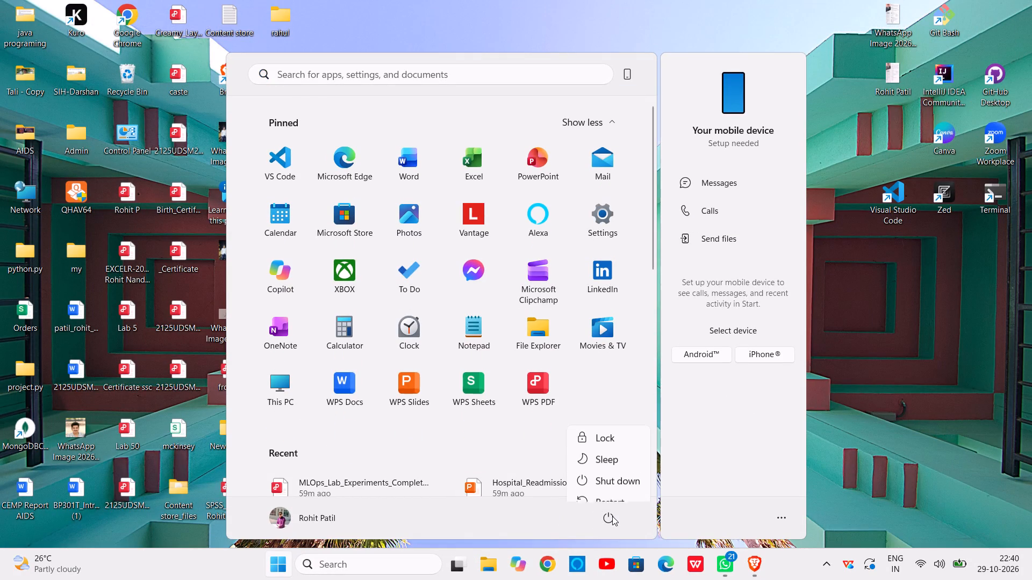